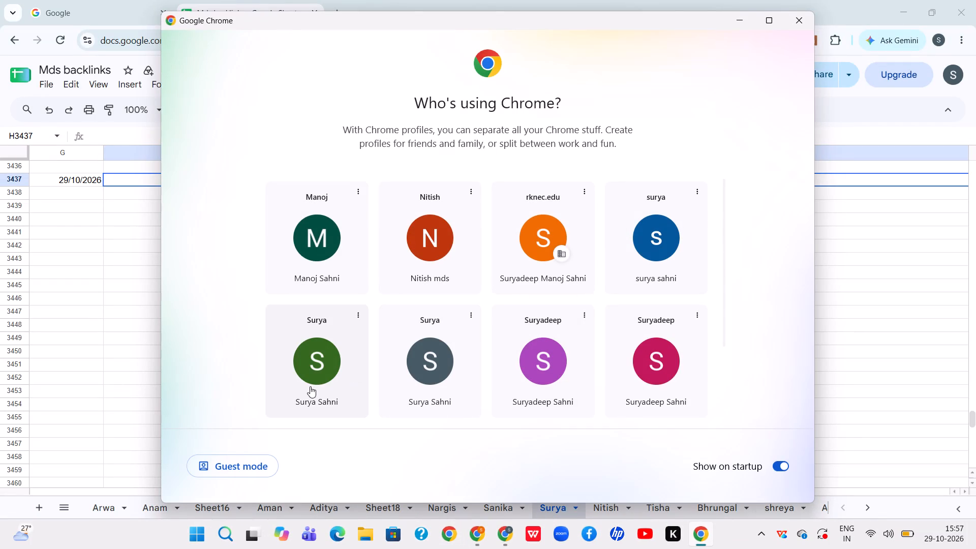
Open the blue surya browser profile, go to keep.google.com, and move its taskbar entry ahead of the other browser windows.
scroll(310, 386, down, 4)
scroll(310, 386, up, 6)
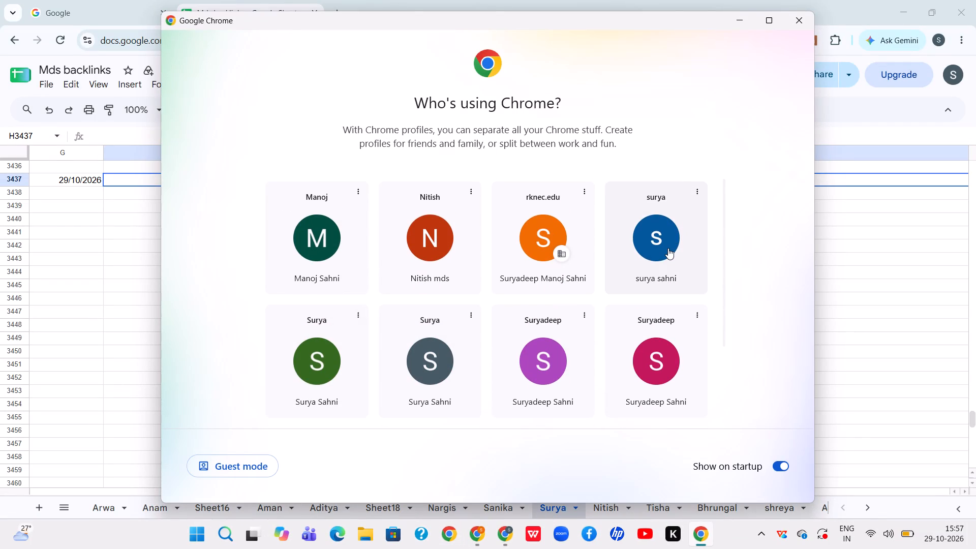
click(668, 248)
text(kee)
key(BackSpace)
text(p.google.com)
key(BackSpace)
key(m)
key(Return)
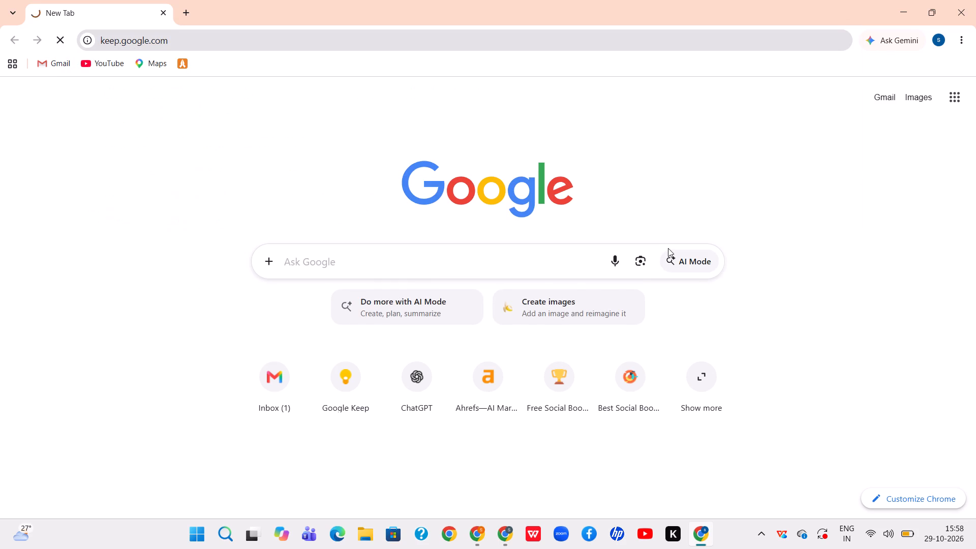
drag(698, 531, 508, 512)
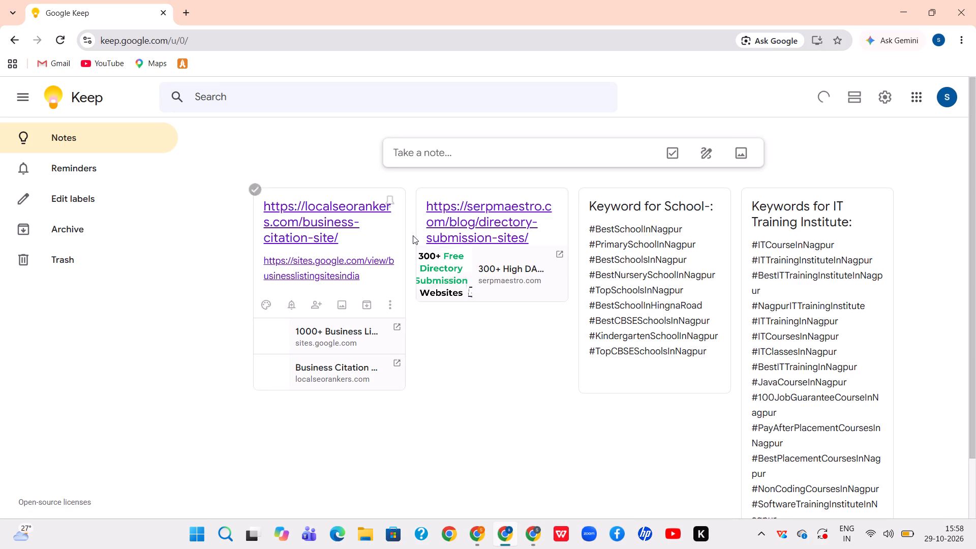
Open the localseorankers.com business citation site link from its note and close the Google Keep page.
click(331, 211)
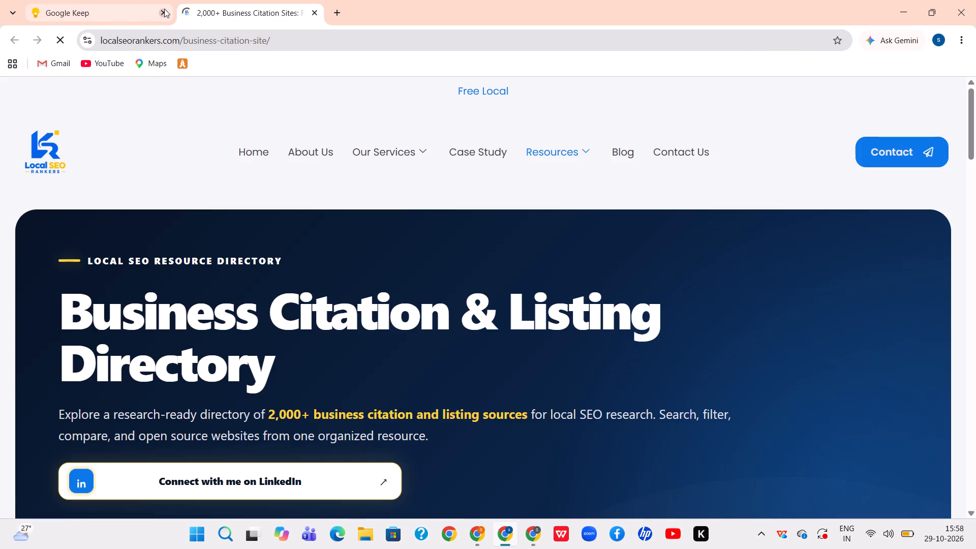
click(164, 9)
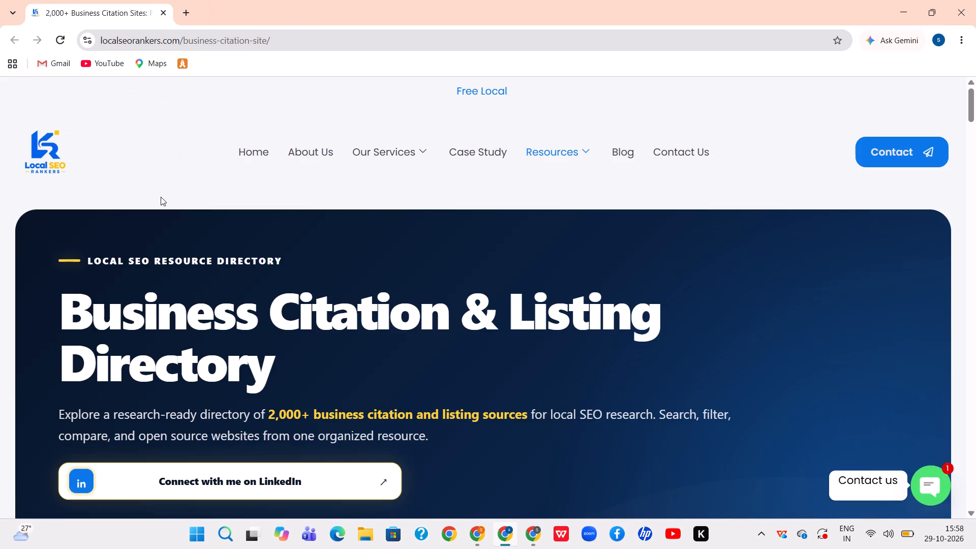
Search Google for "it courses in nagpur" in a new Incognito window.
click(960, 39)
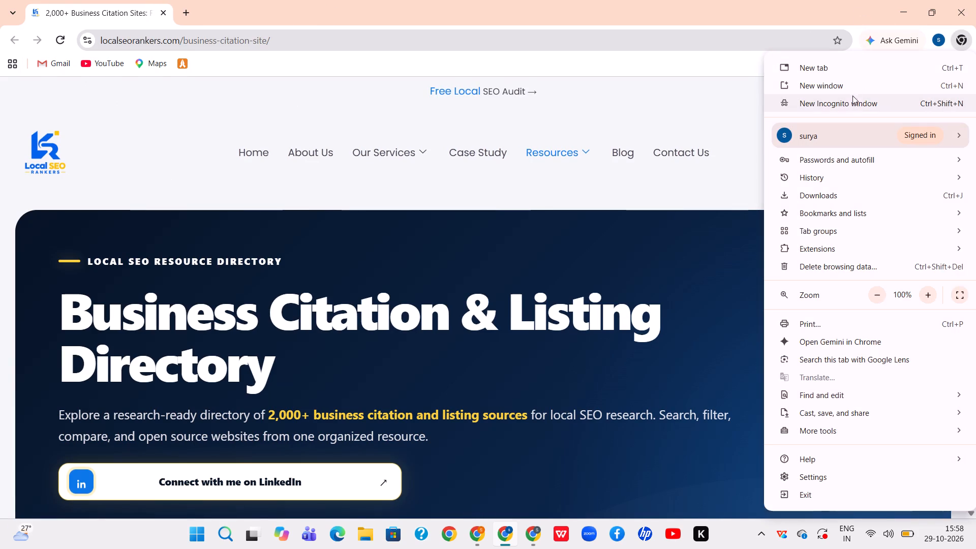
click(850, 99)
text(it)
key(space)
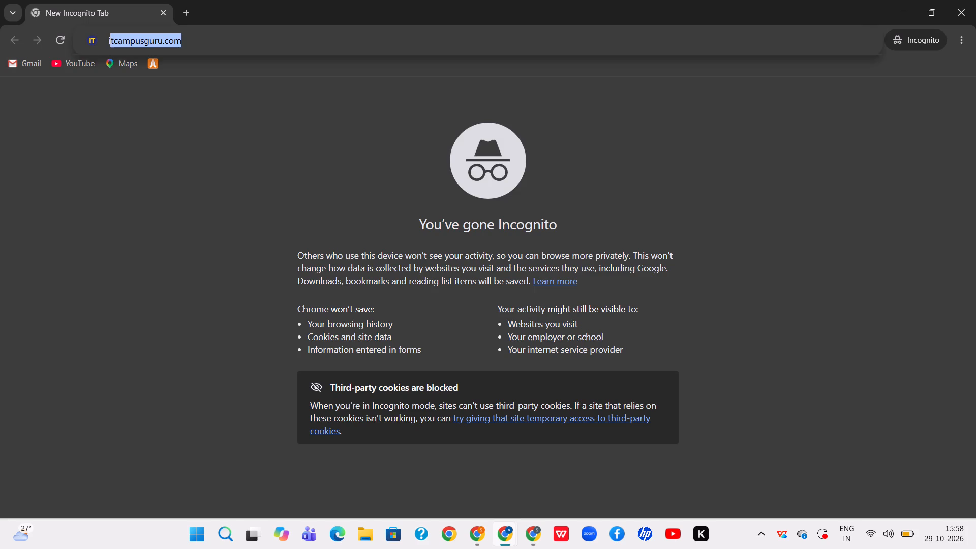
text(courses in nagpur)
key(Return)
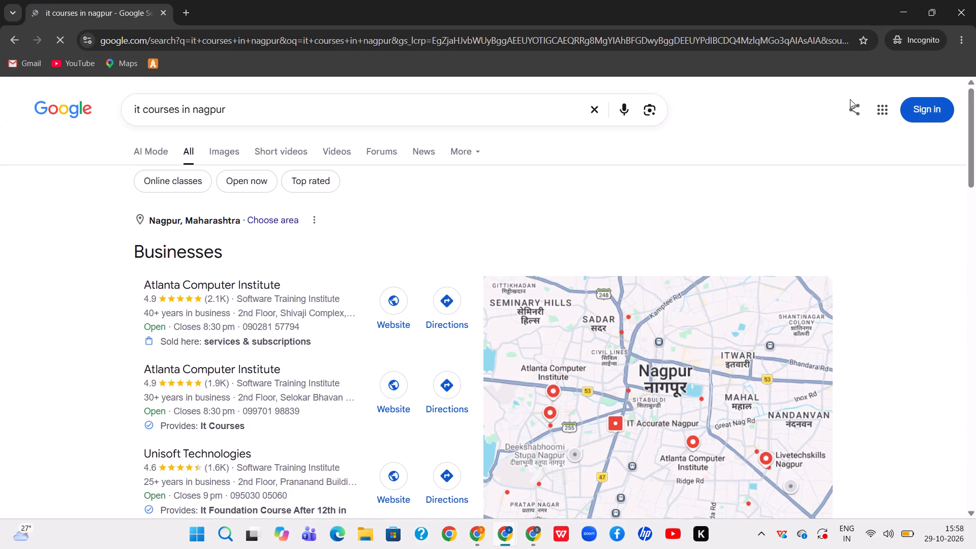
Open the full list of businesses for the Nagpur IT courses search.
scroll(423, 403, down, 1)
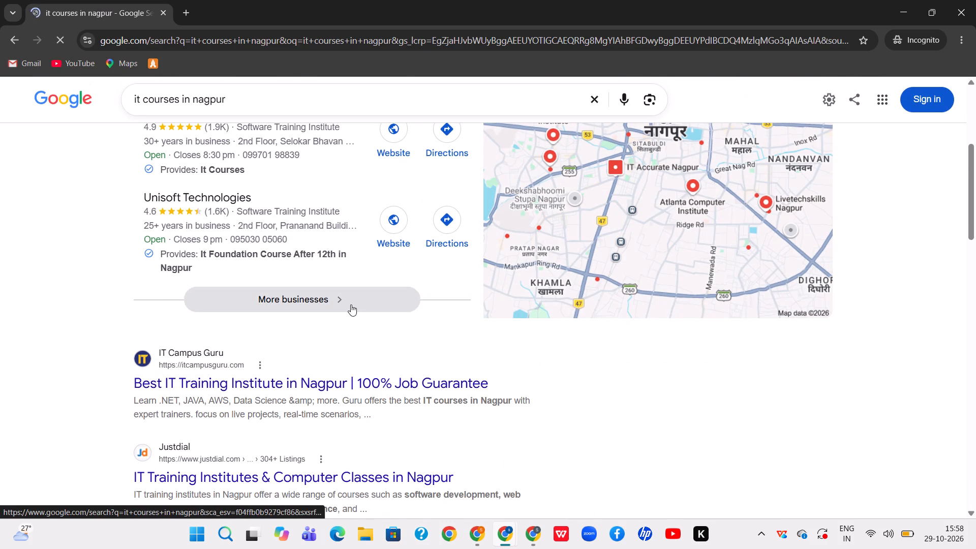
click(351, 304)
Examine the business listings for "it courses in nagpur" to find where IT Campus Guru ranks.
scroll(351, 304, down, 4)
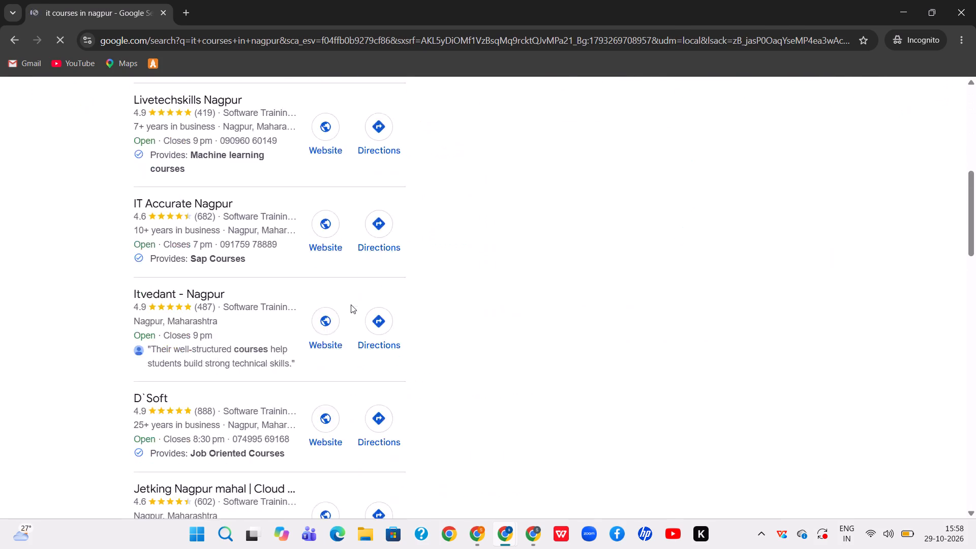
scroll(351, 304, up, 4)
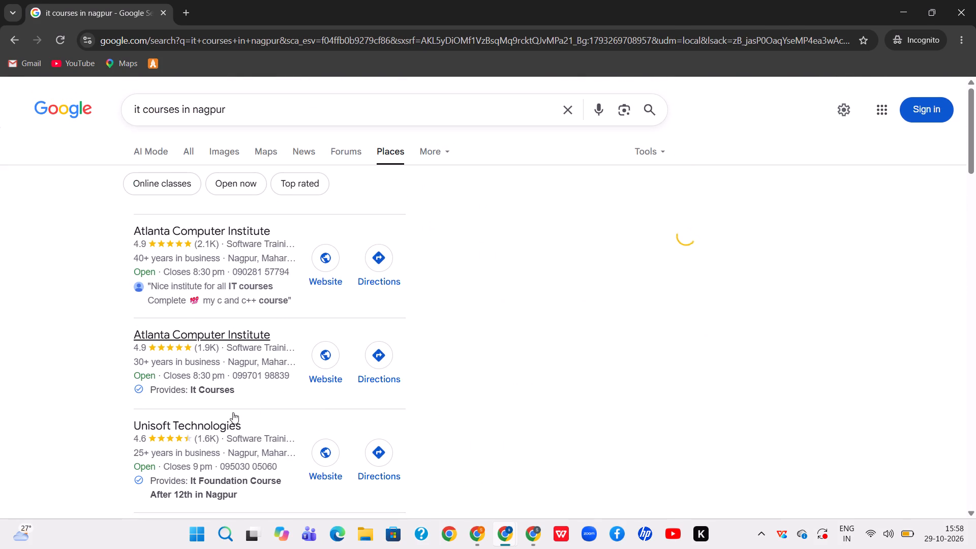
key(Page_Down)
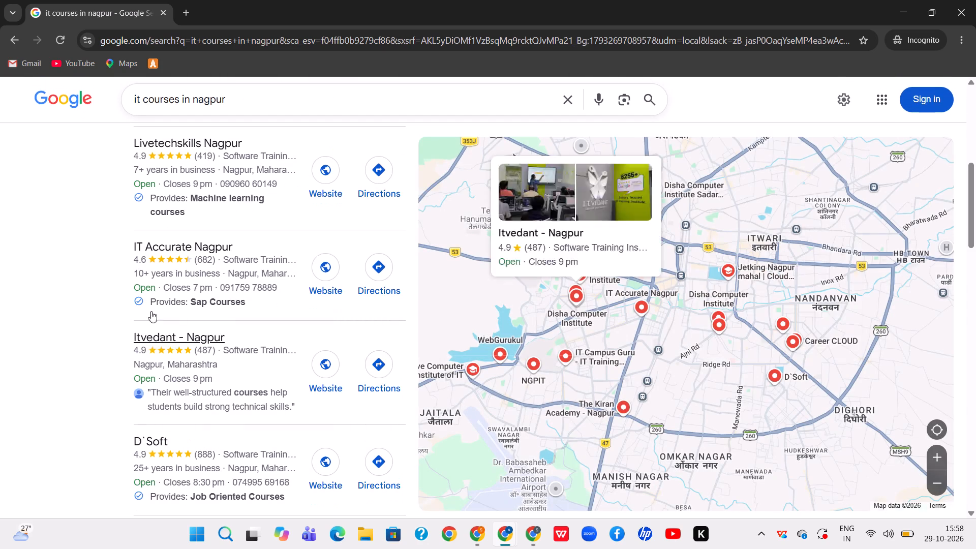
key(Page_Down)
key(Page_Down)
key(Page_Down)
key(Page_Down)
key(Page_Down)
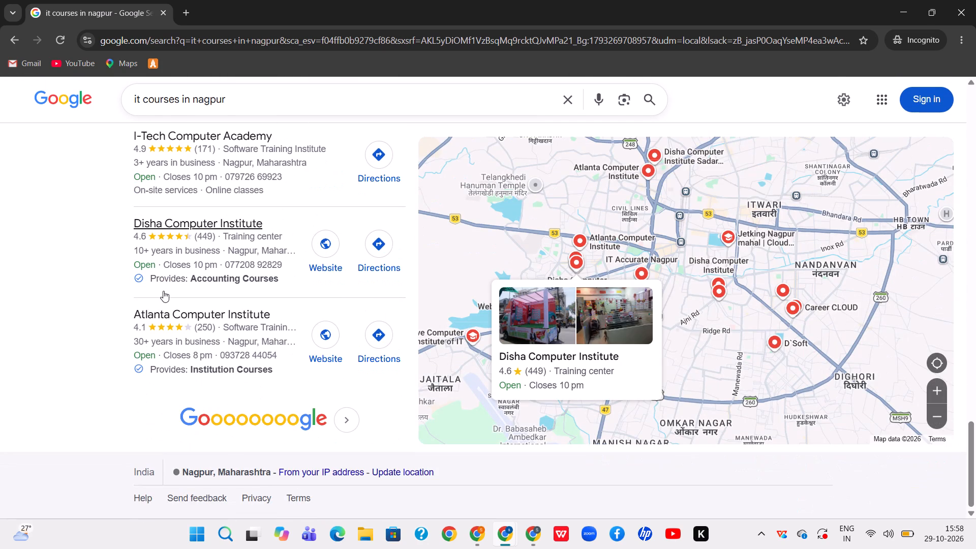
key(Up)
key(Up)
key(Up)
key(Up)
key(Up)
key(Up)
key(Up)
key(Up)
key(Up)
key(Up)
key(Up)
key(Up)
key(Up)
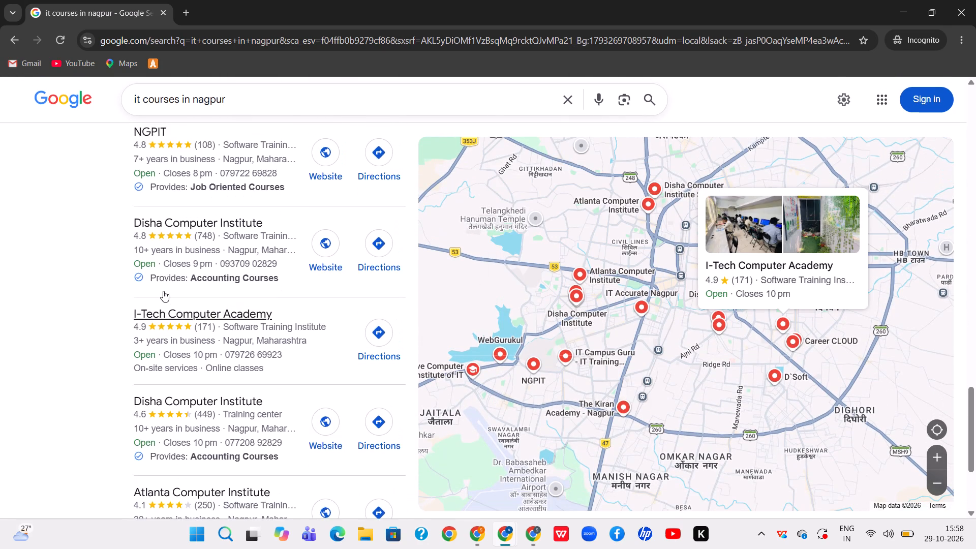
key(Up)
key(Up)
key(Up)
key(Up)
key(Up)
key(Up)
key(Up)
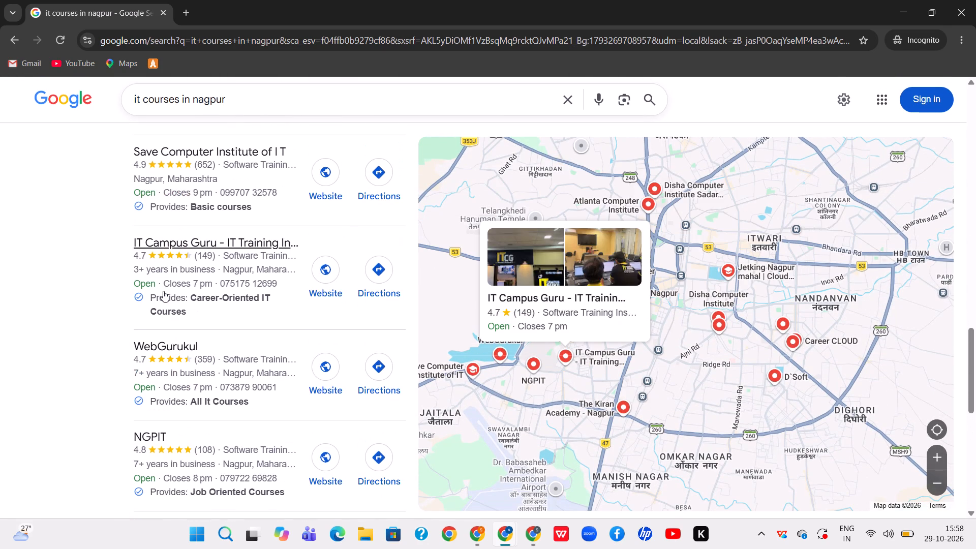
Change the places search to "it classes in nagpur".
double_click(154, 96)
text(classes)
key(space)
key(Return)
Examine the business listings for "it classes in nagpur" to find where IT Campus Guru ranks.
scroll(154, 96, down, 1)
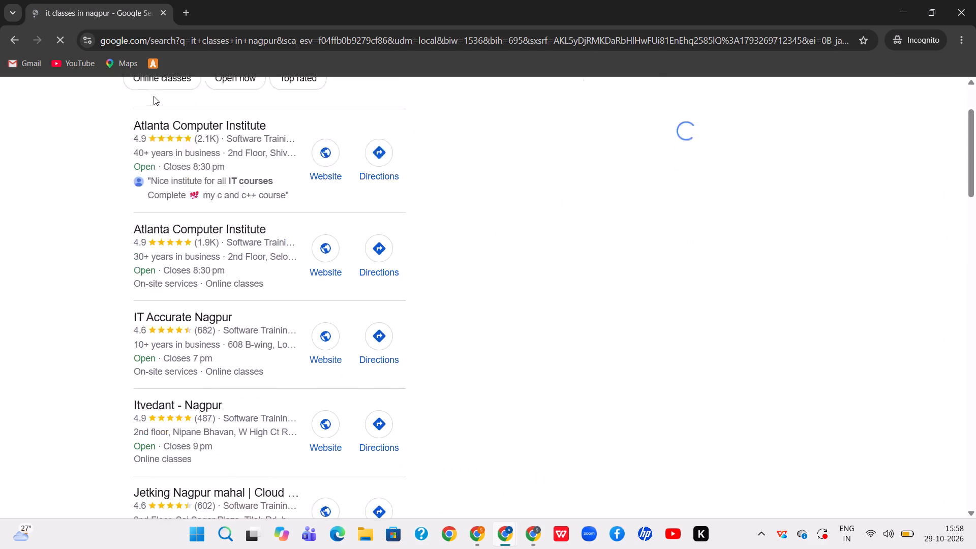
scroll(154, 96, down, 1)
key(Page_Down)
key(Page_Down)
key(Page_Down)
key(Page_Down)
key(Page_Down)
key(Page_Down)
key(Page_Down)
key(Page_Down)
key(Page_Down)
key(Page_Down)
key(Page_Down)
key(Page_Down)
key(Page_Down)
key(Page_Down)
key(Page_Down)
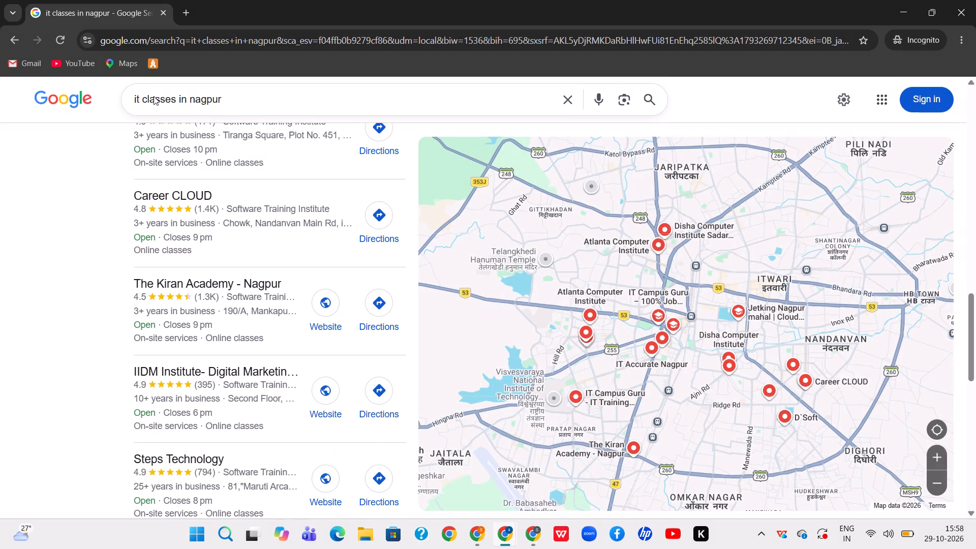
key(Up)
key(Up)
key(Up)
key(Up)
key(Up)
key(Up)
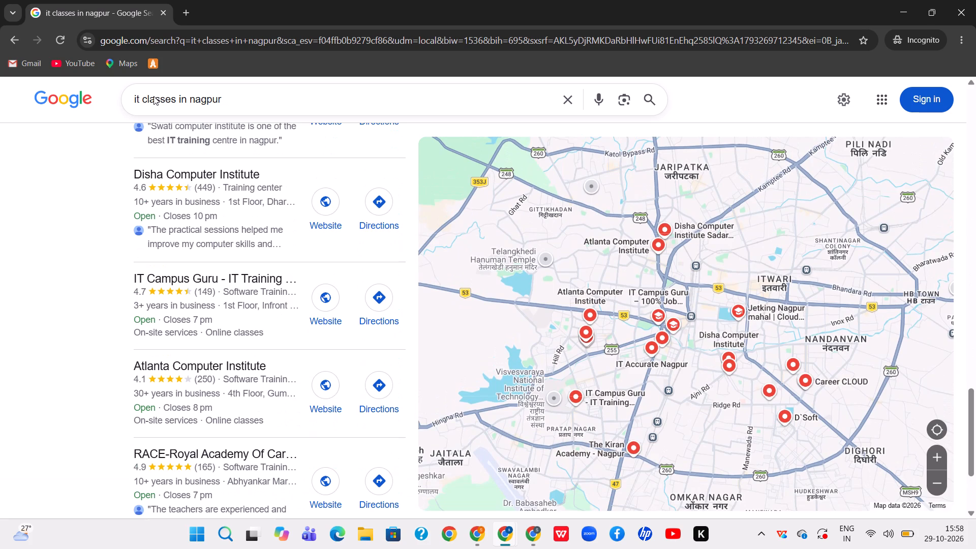
Remove "it classes" from the search query so only "in nagpur" is left.
click(168, 100)
drag(168, 100, 54, 74)
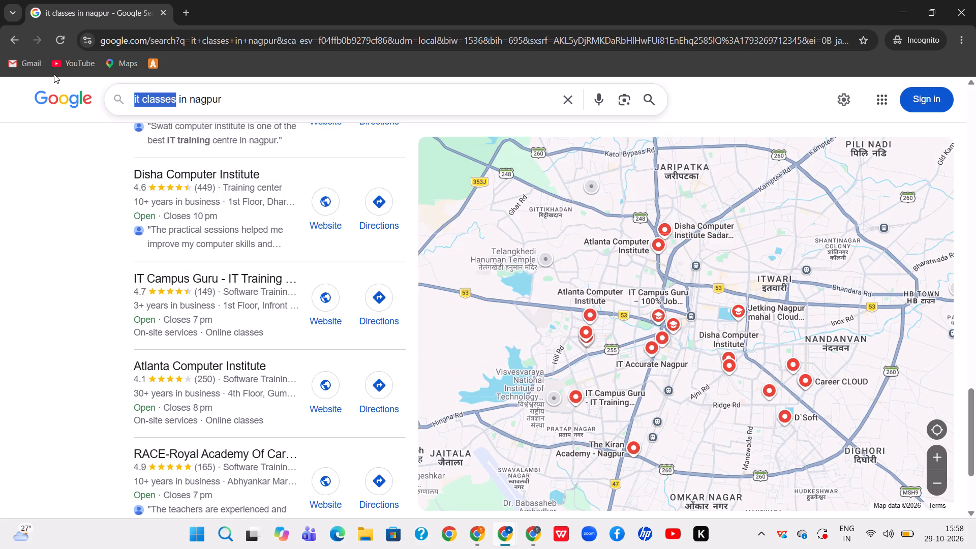
text(best ti)
key(BackSpace)
key(BackSpace)
key(BackSpace)
key(BackSpace)
key(BackSpace)
key(BackSpace)
key(BackSpace)
key(BackSpace)
key(BackSpace)
key(BackSpace)
Recheck the "it classes in nagpur" business listings from the top for IT Campus Guru's entries.
click(0, 175)
key(Page_Up)
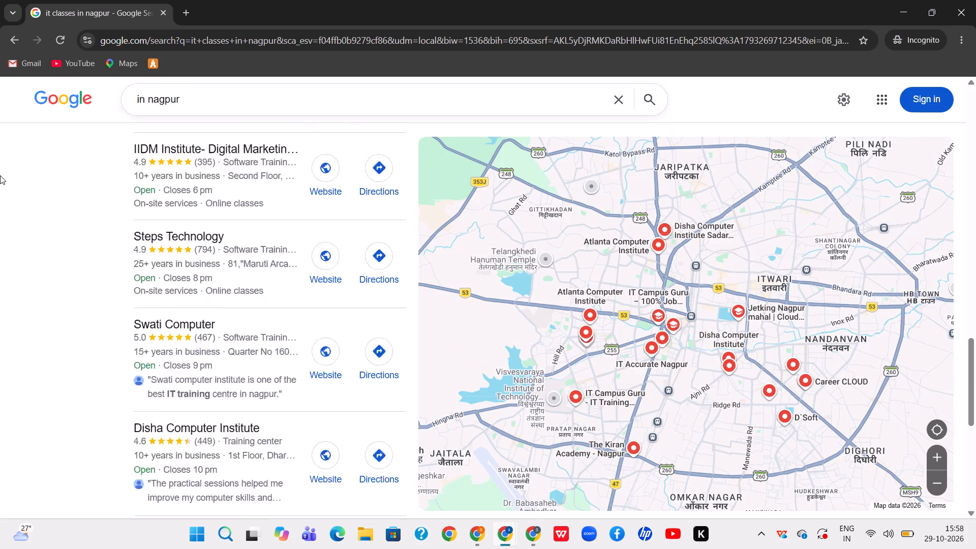
key(Page_Up)
key(Page_Up)
key(Page_Up)
key(Down)
key(Down)
key(Down)
key(Down)
key(Down)
key(Down)
key(Down)
key(Down)
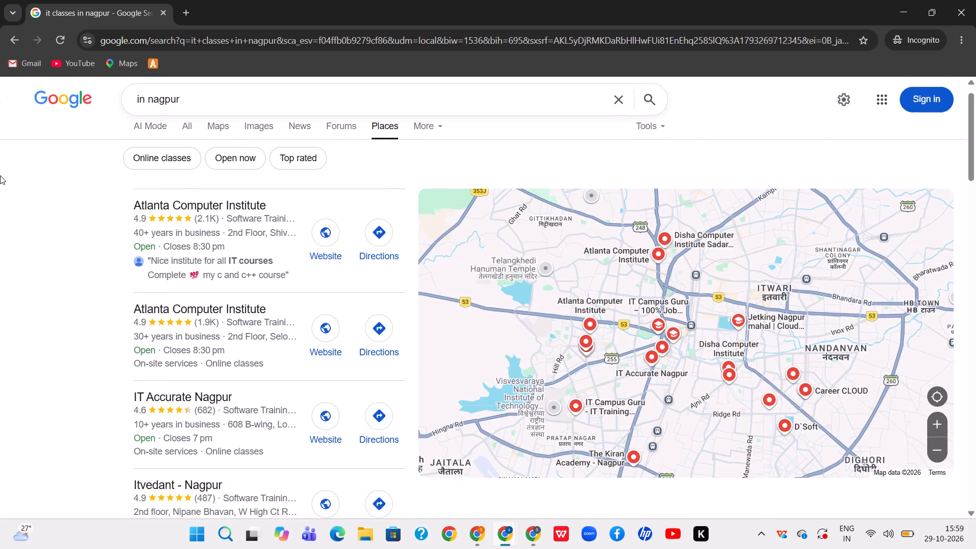
key(Down)
key(Down)
key(Down)
key(Down)
key(Down)
key(Down)
key(Down)
key(Down)
key(Down)
key(Down)
key(Down)
key(Down)
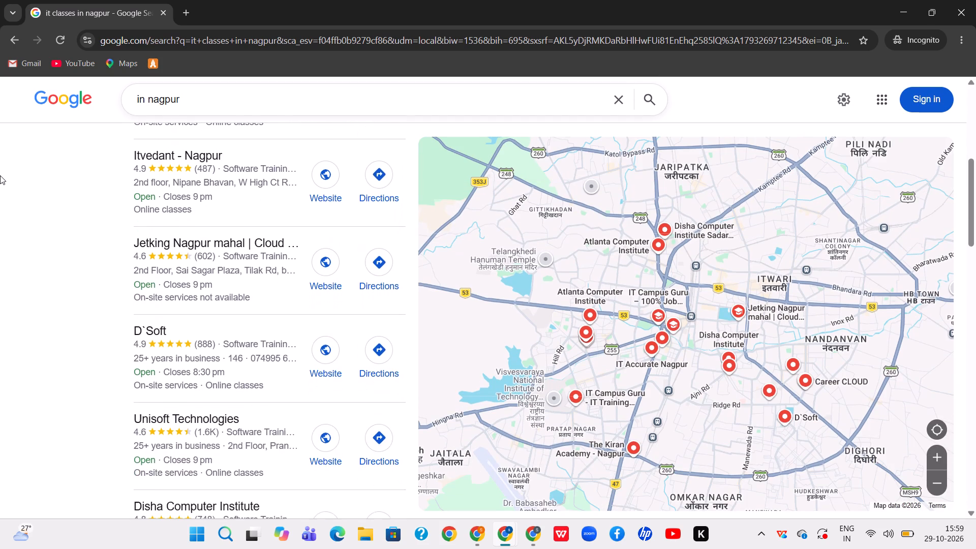
key(Down)
key(Down)
key(Down)
key(Down)
key(Down)
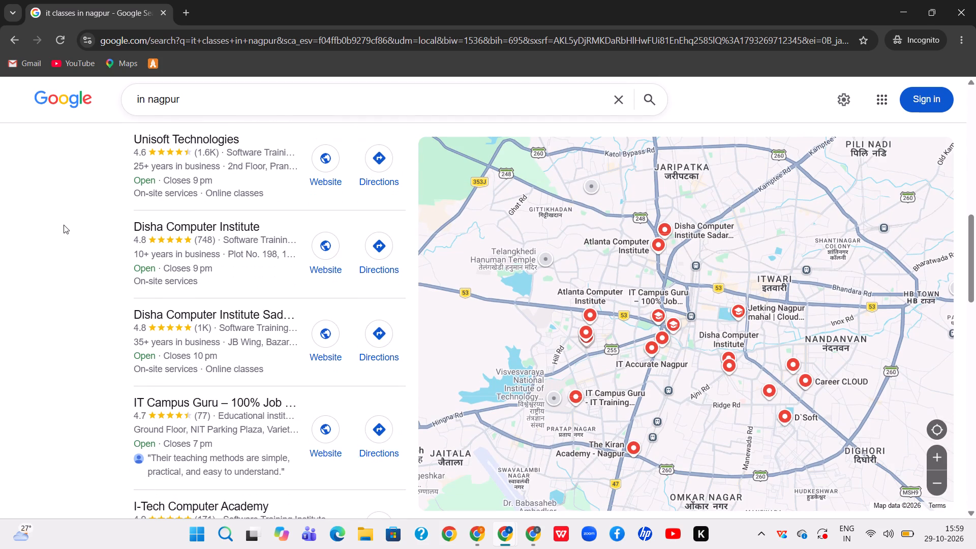
Search the places listings for "best it training institute in nagpur".
click(137, 98)
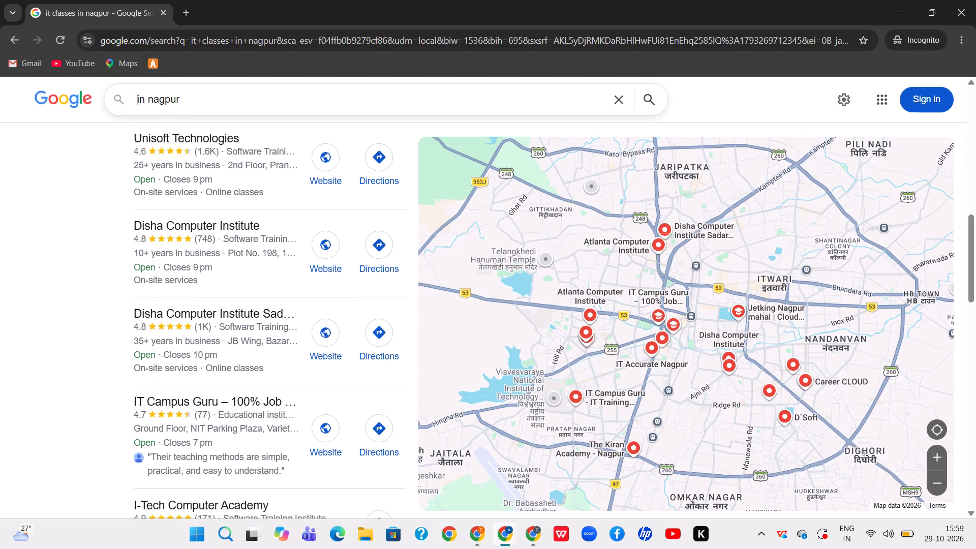
text(best it t)
click(212, 133)
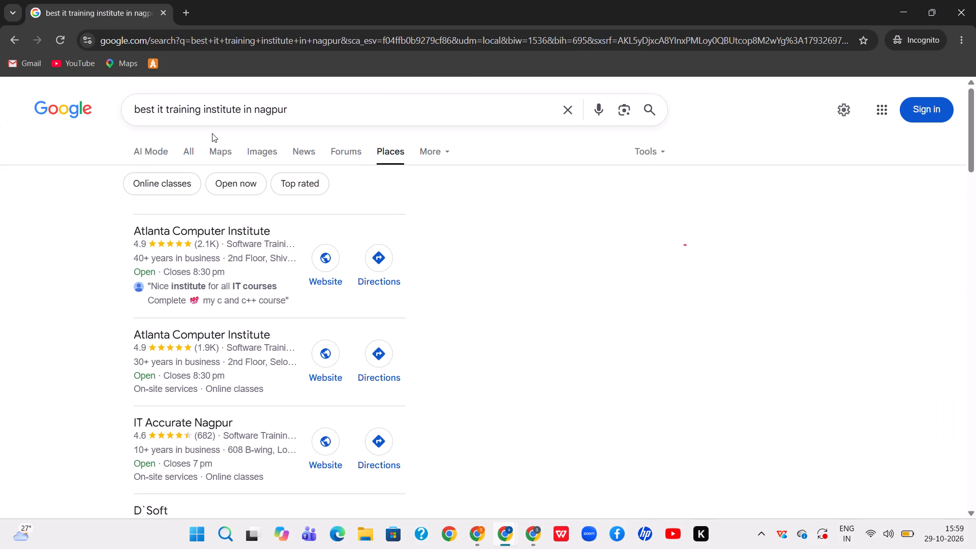
Examine the business listings for "best it training institute in nagpur" for IT Campus Guru's position.
scroll(212, 133, down, 3)
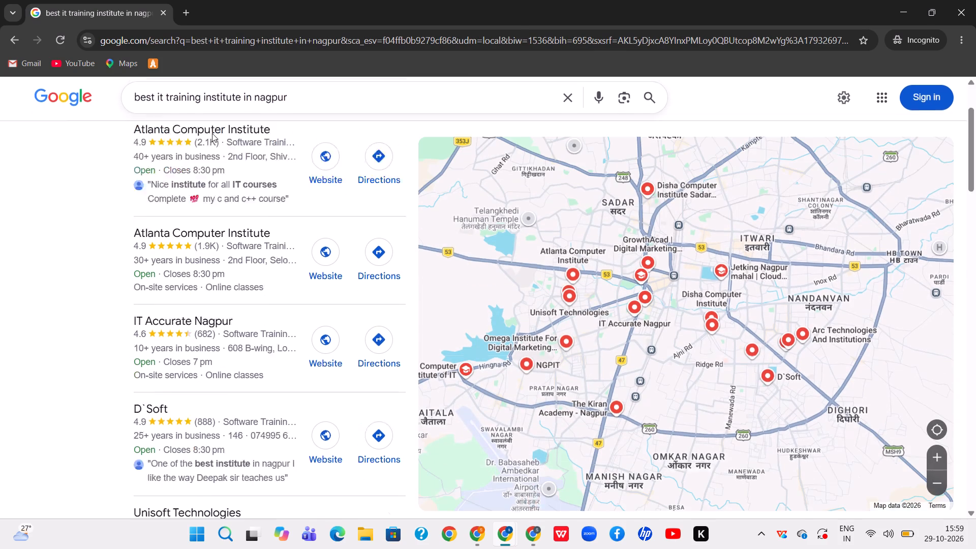
scroll(212, 133, down, 2)
key(Page_Down)
key(Page_Down)
key(Page_Down)
key(Page_Down)
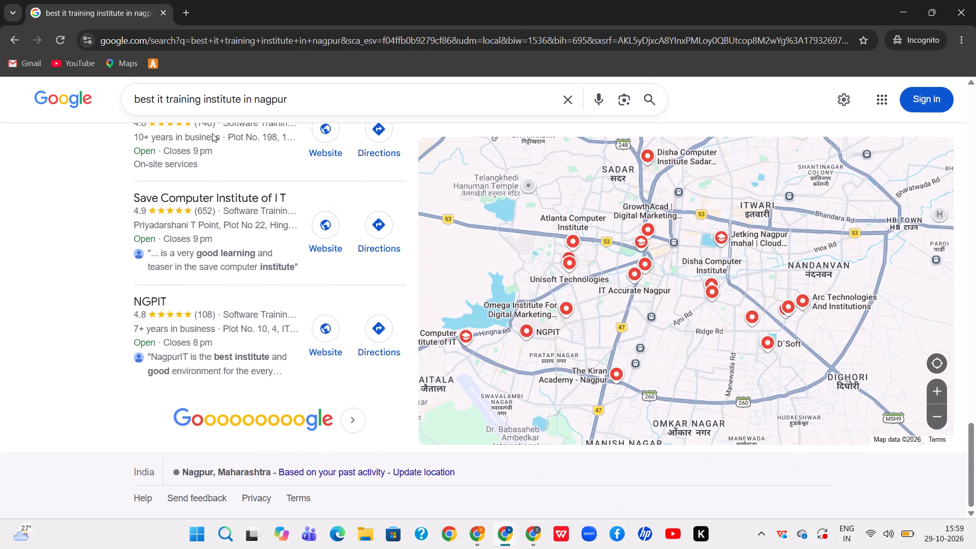
key(Up)
key(Up)
key(Up)
key(Up)
key(Up)
key(Up)
key(Up)
key(Up)
key(Up)
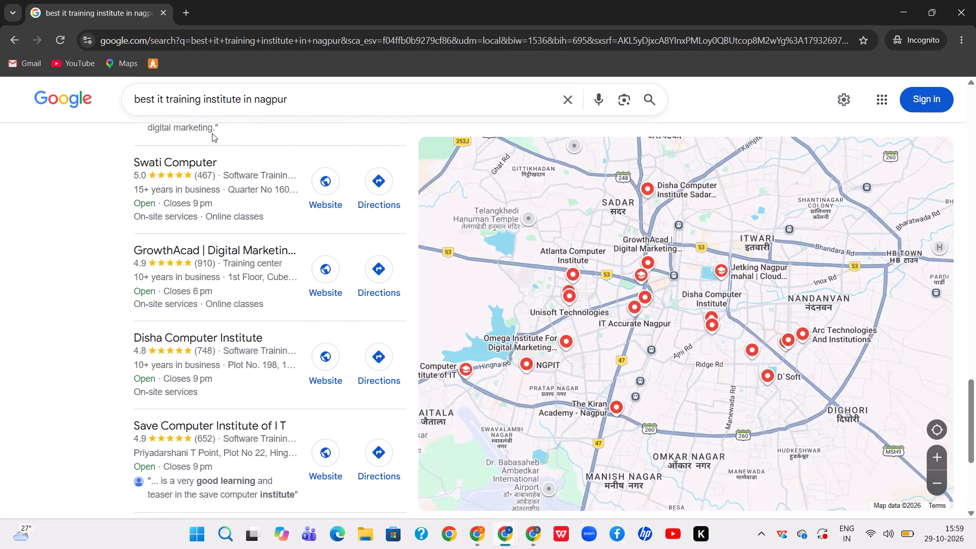
key(Down)
key(Down)
key(Down)
key(Down)
key(Down)
key(Down)
key(Down)
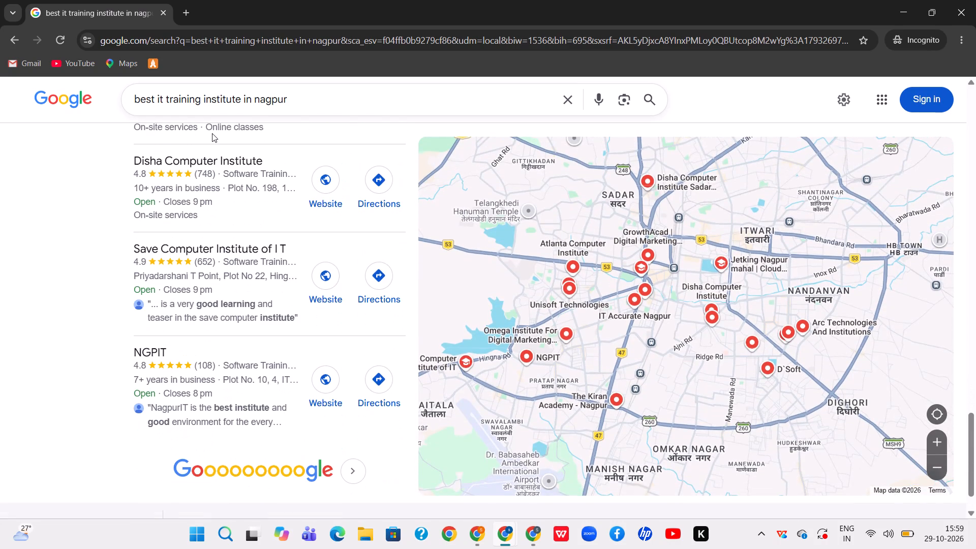
key(Up)
key(Up)
key(Up)
key(Up)
key(Up)
key(Up)
key(Up)
key(Up)
key(Up)
key(Up)
key(Up)
key(Up)
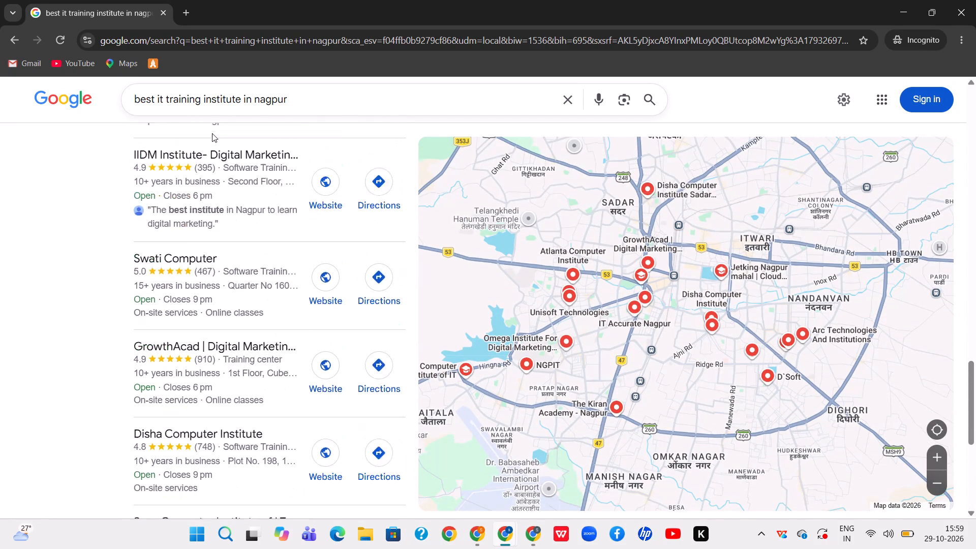
Recheck the "best it training institute in nagpur" listings around and above IT Campus Guru's entry.
key(Up)
key(Up)
key(Up)
key(Up)
key(Up)
key(Up)
key(Up)
key(Up)
key(Up)
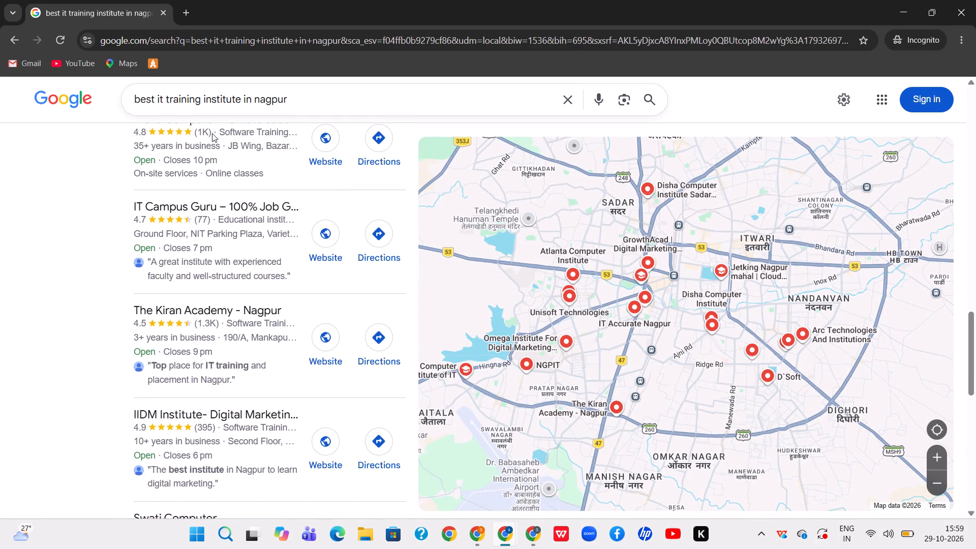
key(Up)
key(Up)
key(Up)
key(Up)
key(Up)
key(Up)
key(Up)
key(Up)
key(Up)
key(Up)
key(Up)
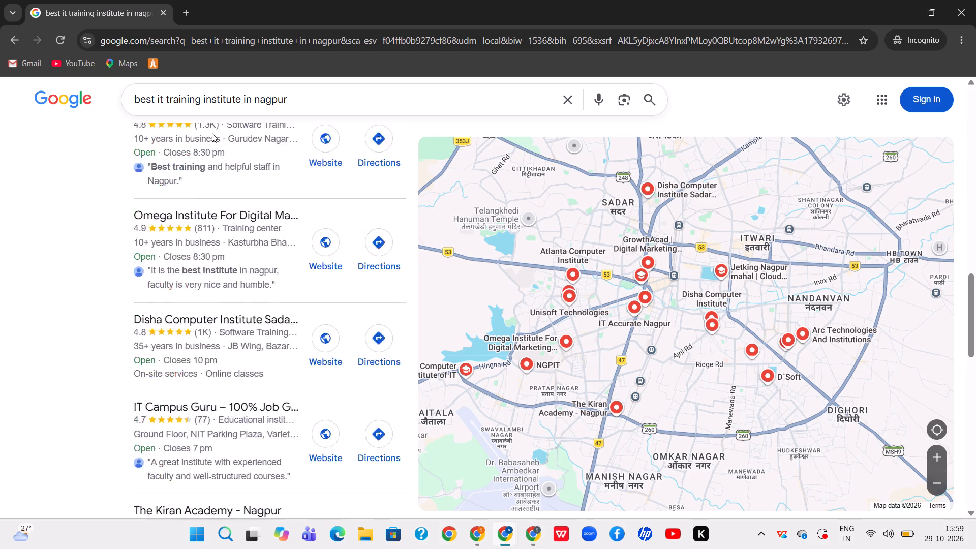
key(Up)
key(Up)
key(Up)
key(Up)
key(Up)
key(Up)
key(Up)
key(Up)
key(Up)
key(Up)
key(Up)
key(Up)
key(Up)
key(Up)
key(Up)
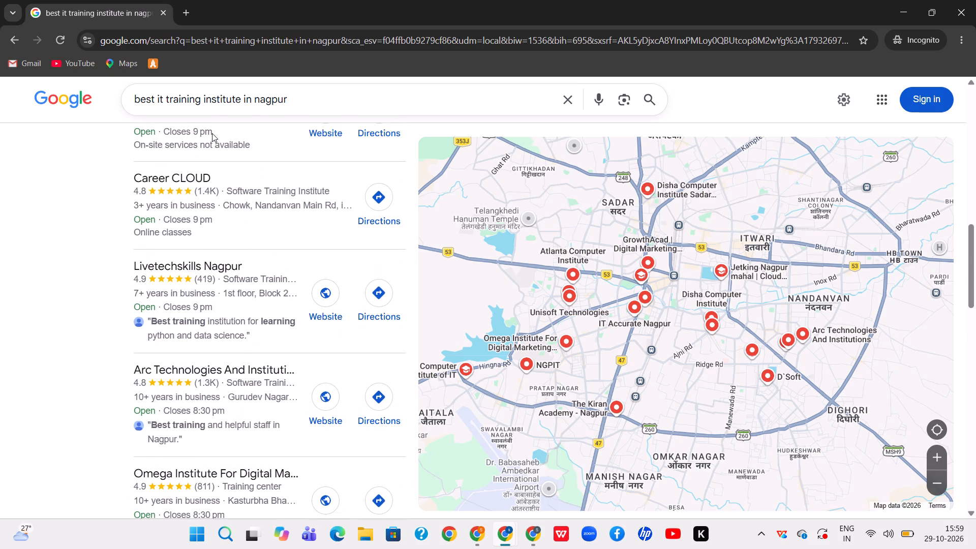
Check the top of the next page of listings for IT Campus Guru, and close the incognito window.
key(Page_Up)
key(Page_Down)
key(Page_Down)
key(Page_Down)
key(Page_Down)
key(Page_Down)
key(Page_Down)
key(Page_Down)
key(Page_Down)
key(Page_Down)
key(Page_Down)
key(Page_Down)
key(Page_Down)
key(Page_Down)
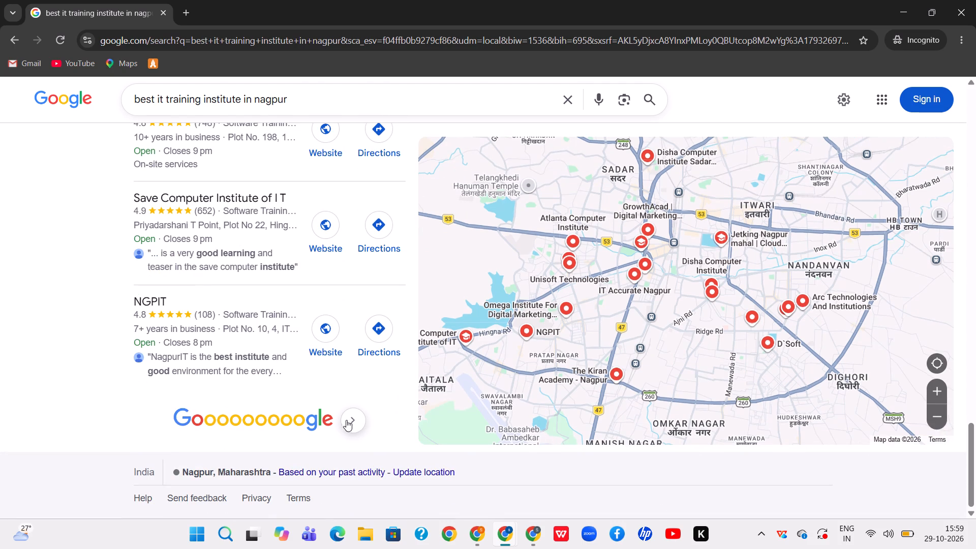
click(346, 421)
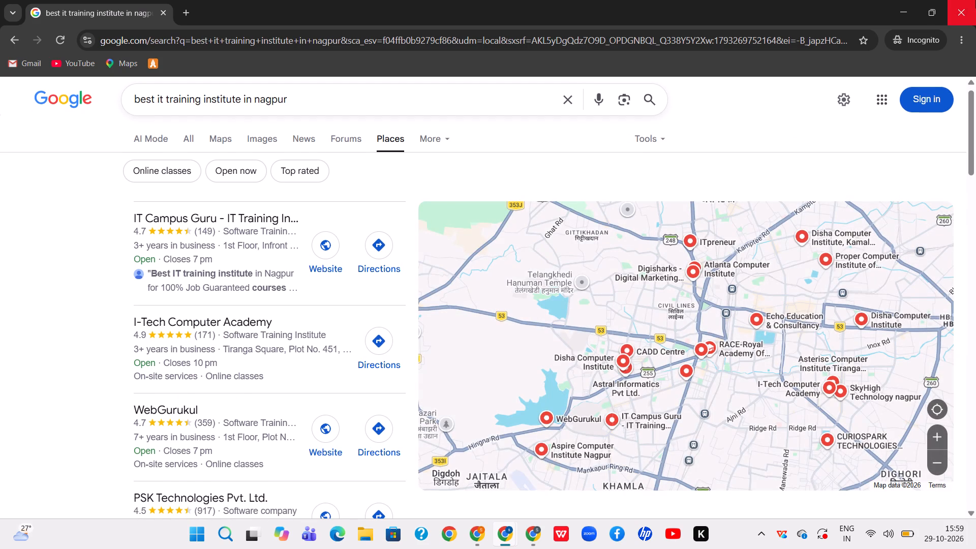
click(975, 0)
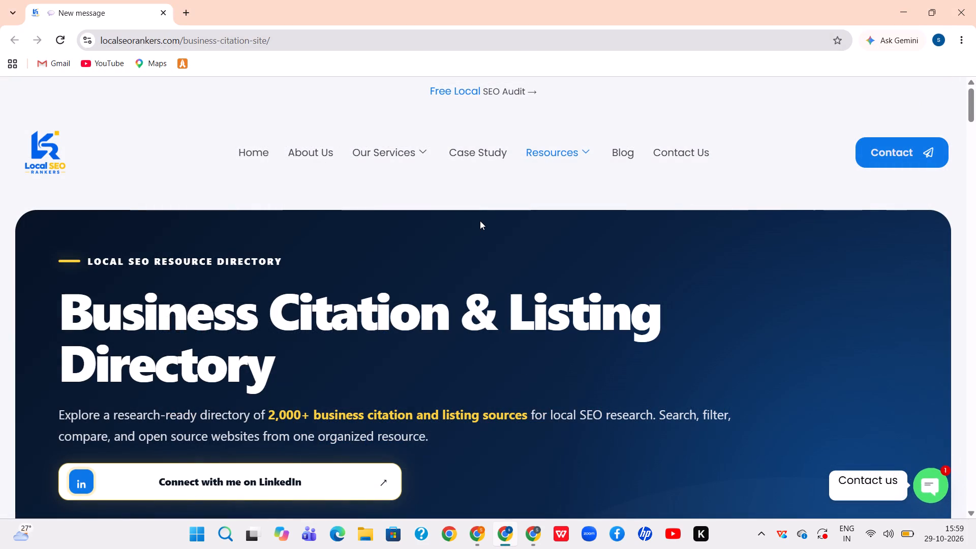
Open Ahrefs' free Website Authority Checker in a new tab, ready for a domain entry.
click(194, 0)
text(ahr)
key(Return)
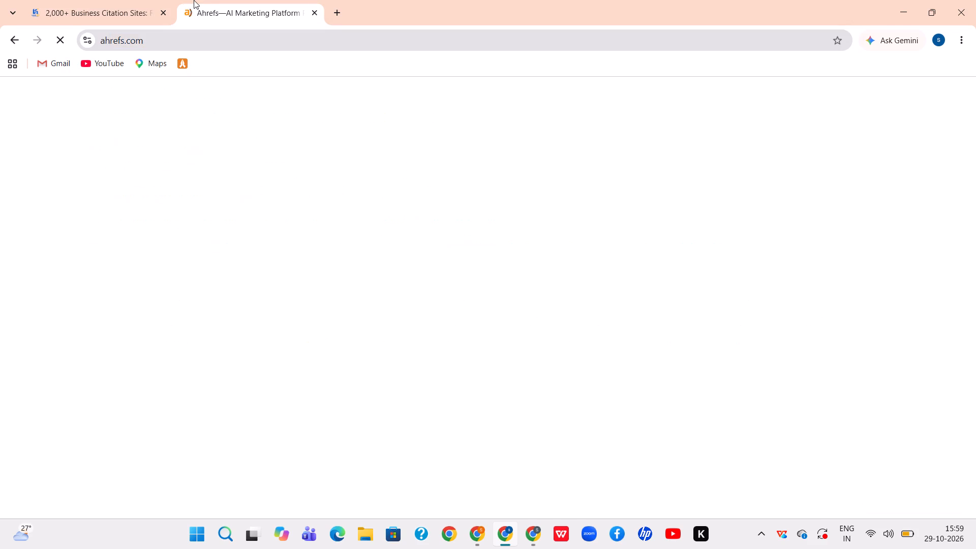
key(Page_Down)
key(Page_Down)
key(Page_Down)
key(Page_Down)
key(Page_Down)
key(Page_Down)
key(Page_Down)
key(Page_Down)
key(Page_Down)
key(Page_Down)
key(Page_Down)
key(Page_Down)
key(Page_Down)
key(Page_Down)
key(Page_Down)
key(Page_Down)
key(Page_Down)
key(Page_Down)
key(Page_Down)
key(Page_Down)
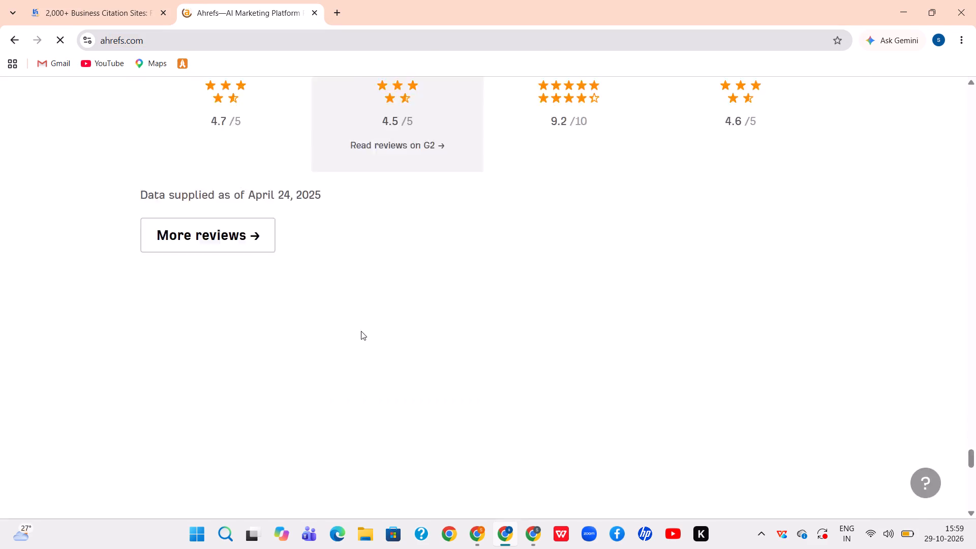
scroll(362, 332, up, 2)
scroll(362, 332, down, 3)
scroll(362, 332, up, 1)
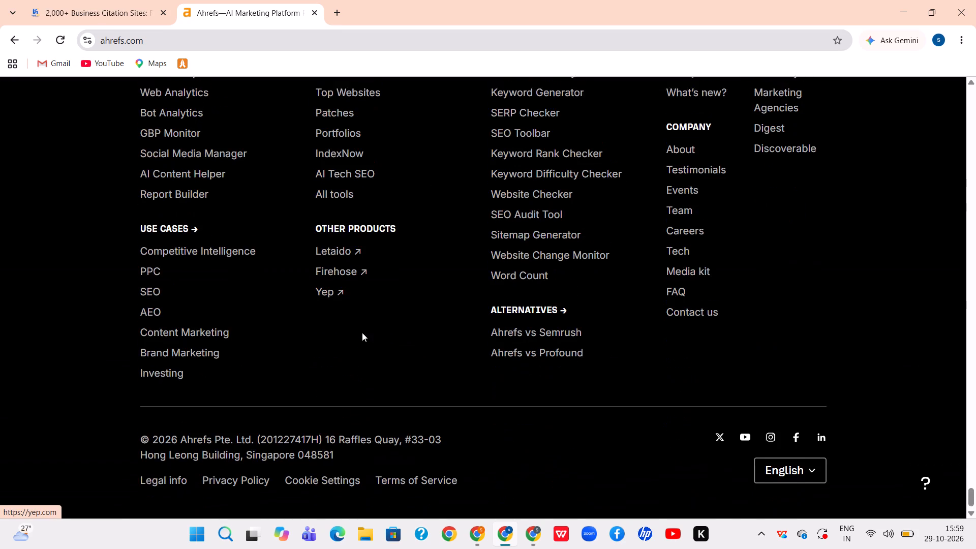
scroll(362, 332, up, 1)
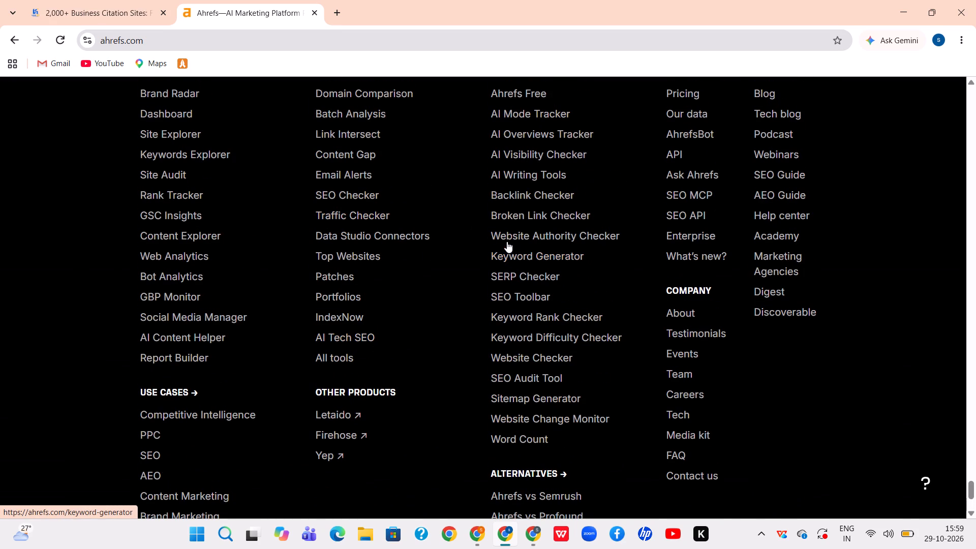
click(507, 241)
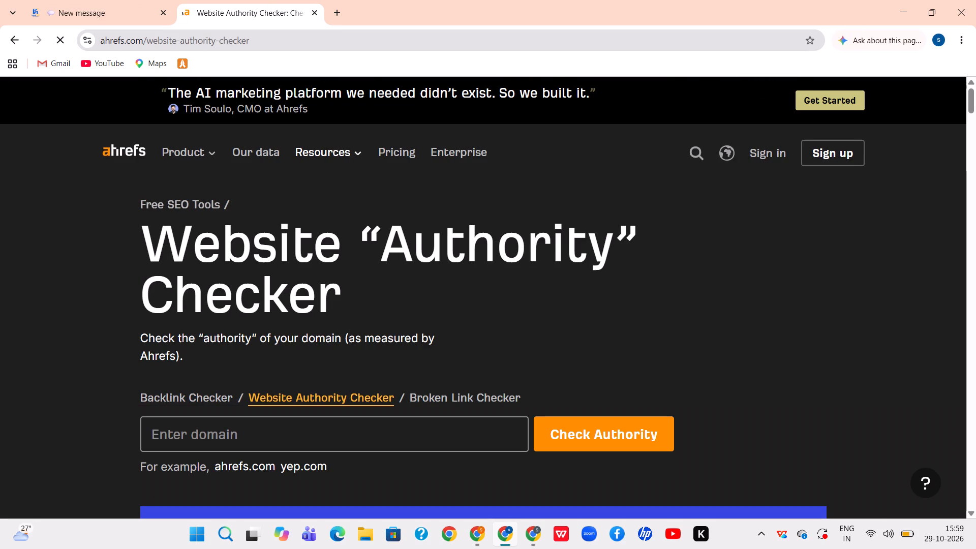
click(263, 434)
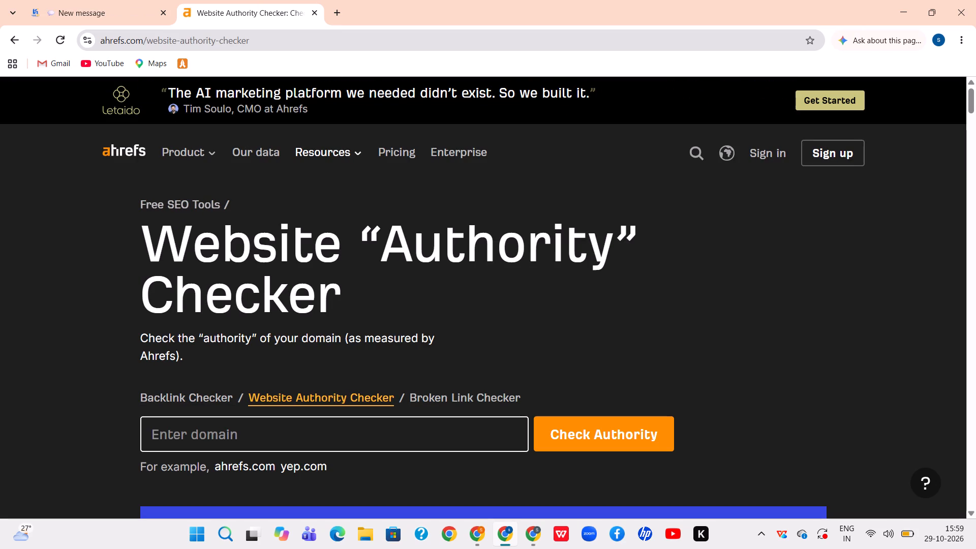
Look through the citation site cards in the Business Citation & Listing Directory.
click(152, 0)
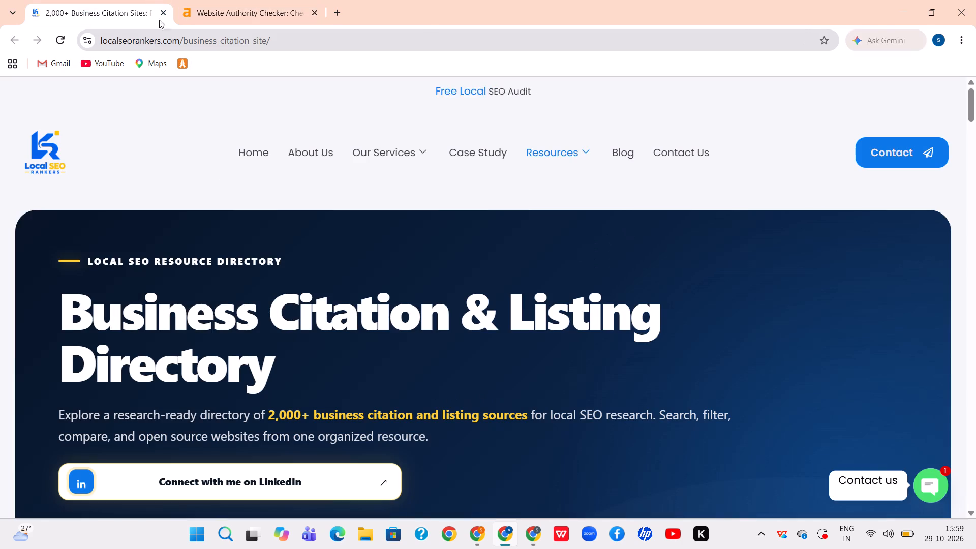
scroll(253, 352, down, 4)
scroll(253, 352, up, 1)
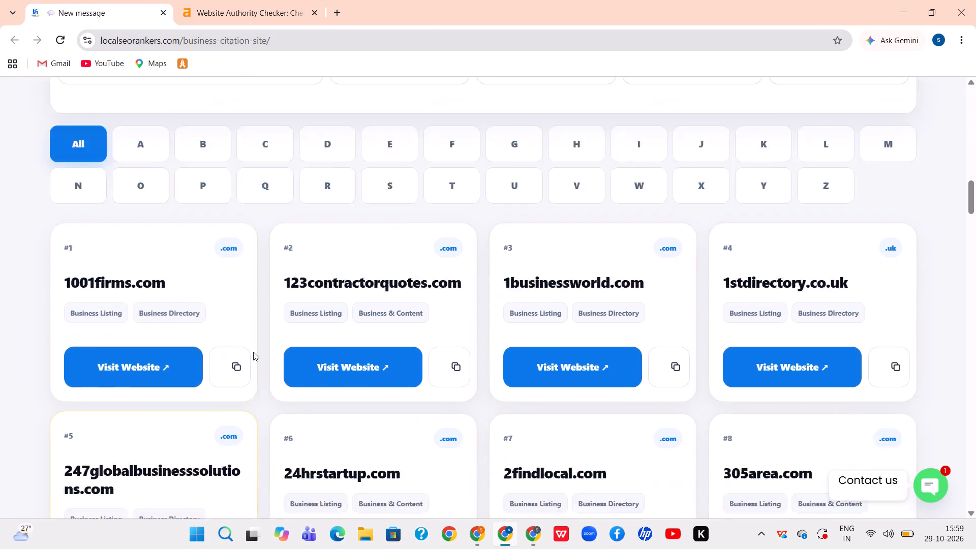
scroll(253, 352, down, 1)
scroll(253, 352, up, 1)
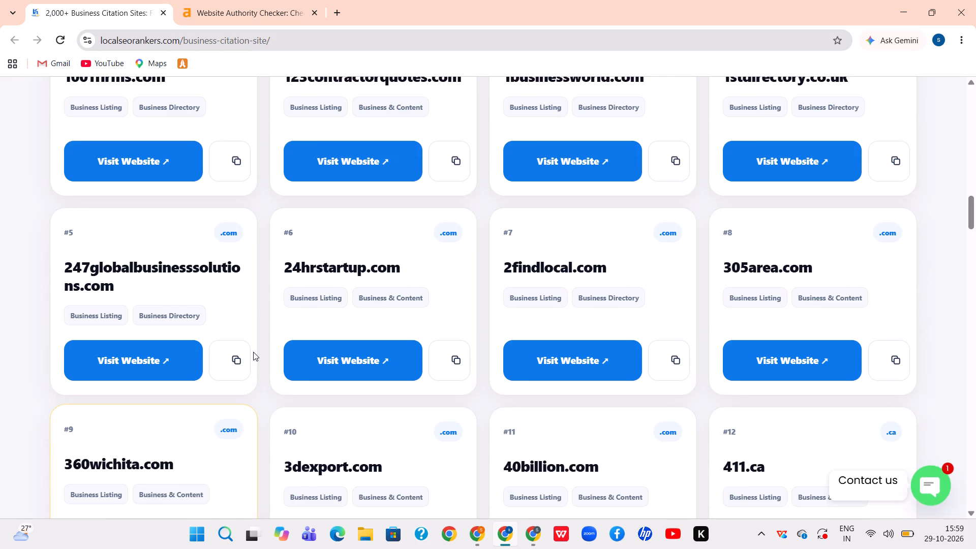
scroll(253, 352, up, 2)
scroll(253, 352, down, 1)
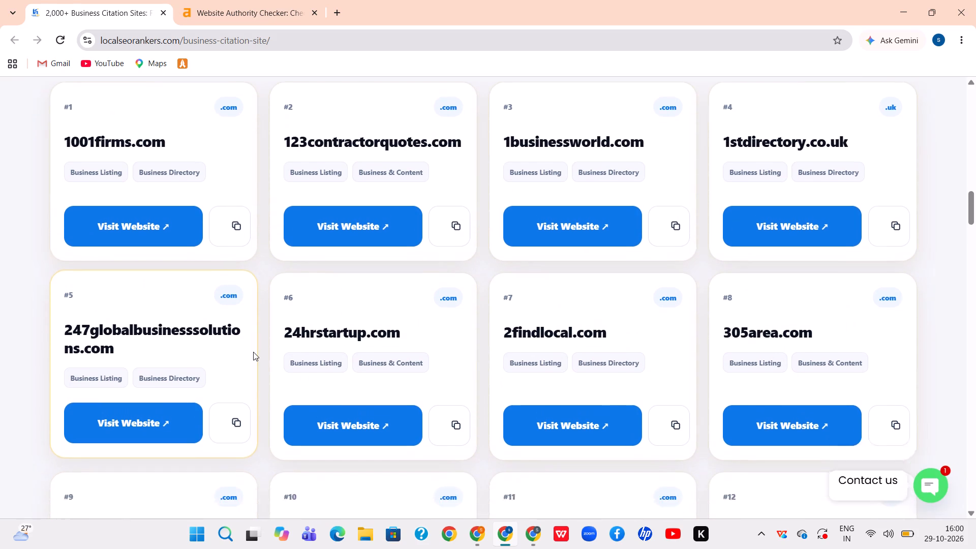
scroll(253, 352, down, 2)
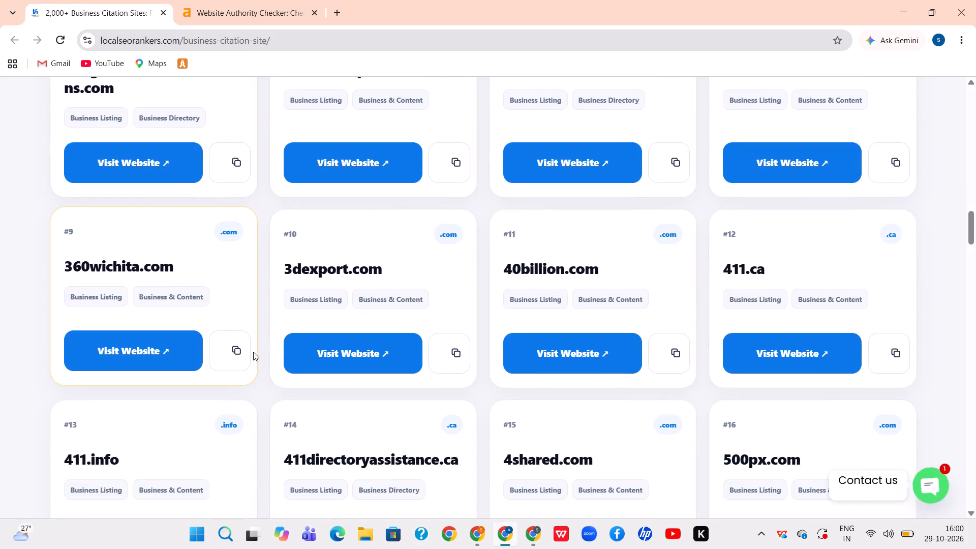
key(Page_Down)
key(Page_Down)
key(Page_Up)
key(Page_Up)
key(Page_Up)
key(Page_Up)
key(Page_Up)
key(Page_Up)
key(Page_Up)
key(Page_Up)
key(Page_Up)
key(Page_Up)
key(Page_Up)
key(Page_Up)
key(Page_Up)
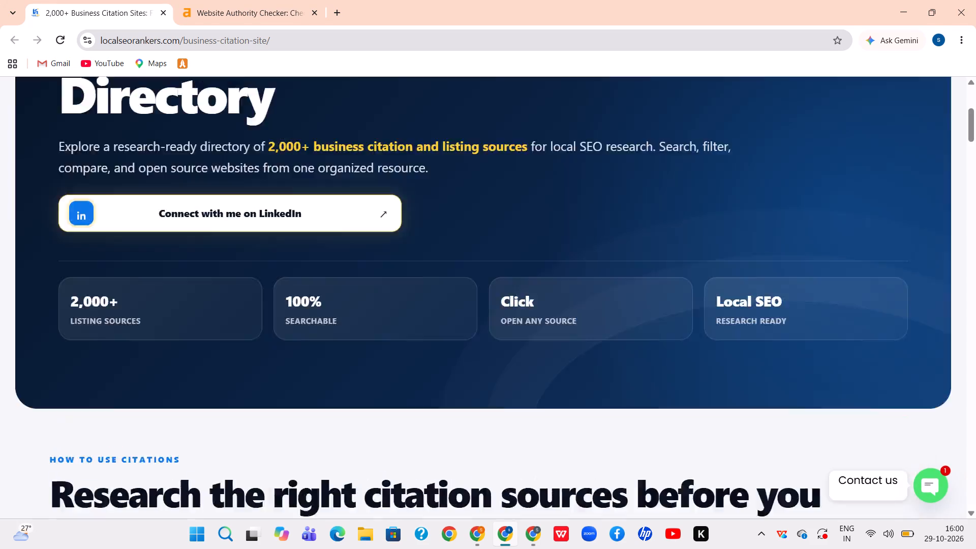
Filter the citation directory to sites starting with the letter A.
key(Page_Down)
key(Page_Down)
key(Page_Down)
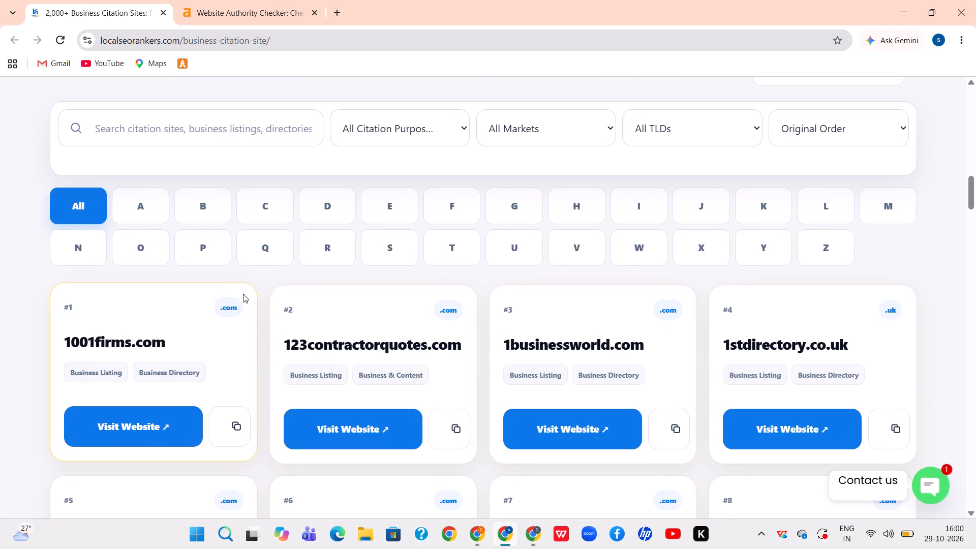
click(159, 208)
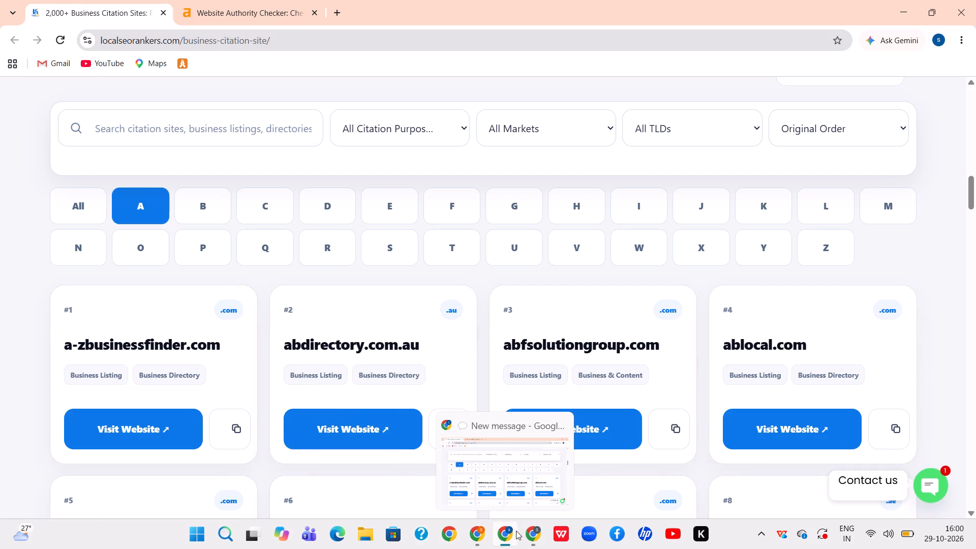
Switch to the Mds backlinks spreadsheet and examine the recently logged links around the 28/10/2026 and 29/10/2026 entries.
click(532, 539)
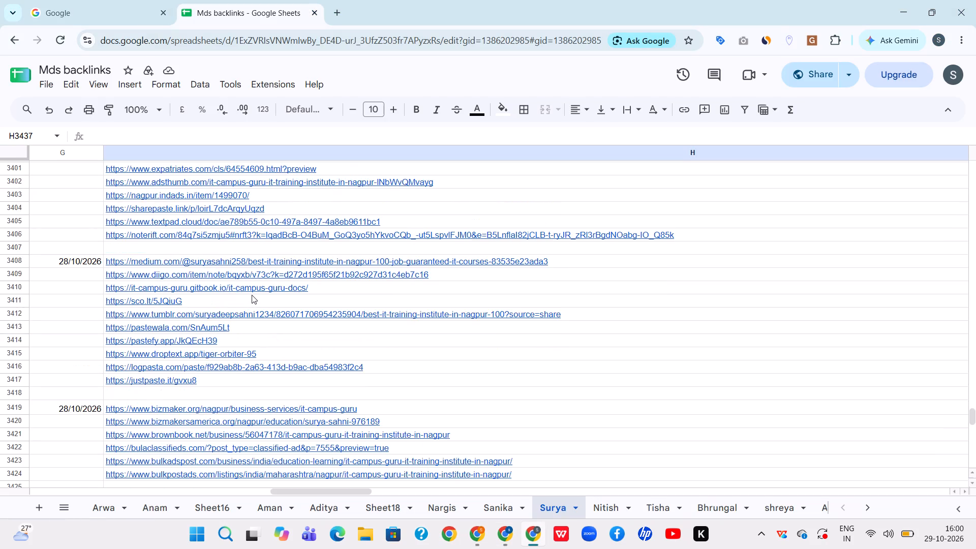
scroll(252, 295, up, 1)
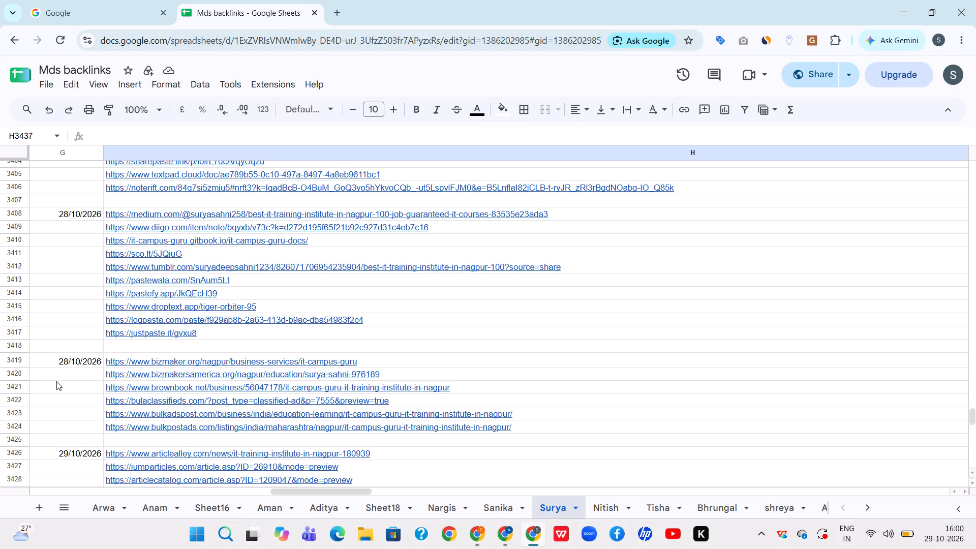
scroll(56, 381, down, 1)
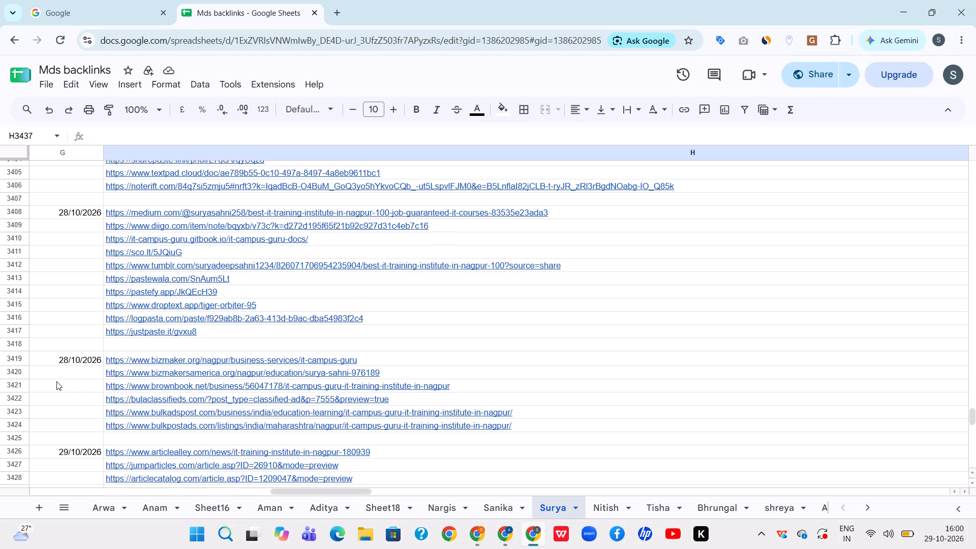
scroll(56, 381, down, 1)
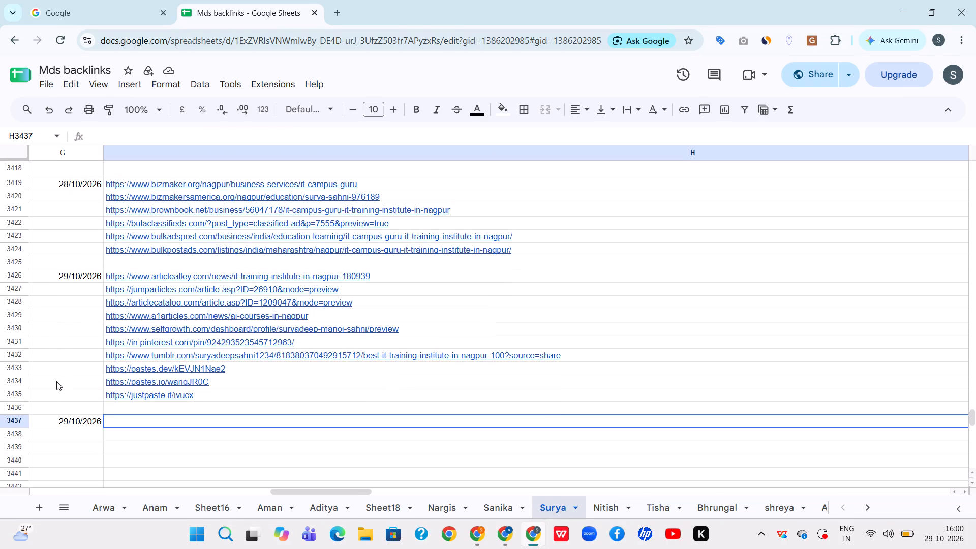
scroll(56, 381, down, 3)
scroll(56, 381, up, 2)
scroll(56, 381, down, 1)
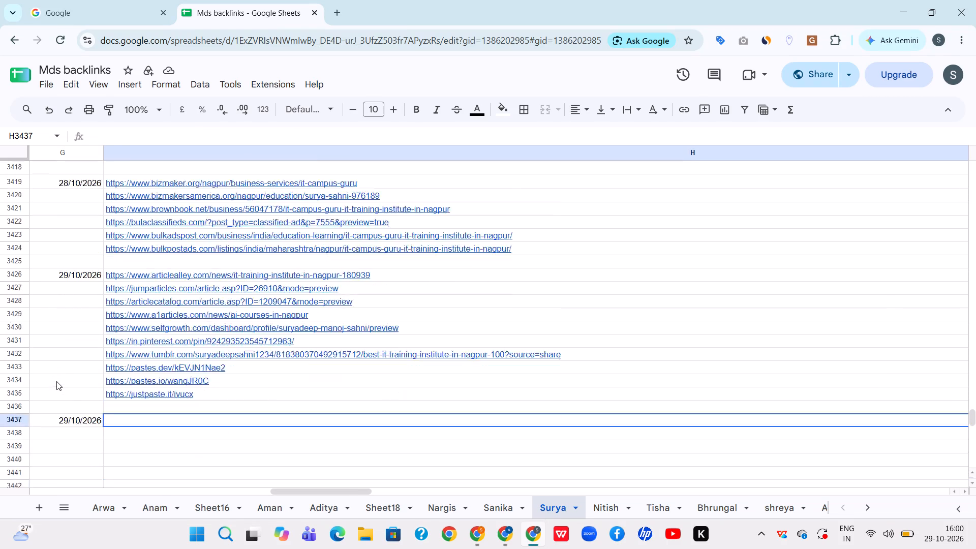
scroll(56, 381, down, 1)
scroll(56, 381, up, 1)
scroll(56, 381, down, 1)
scroll(56, 381, up, 1)
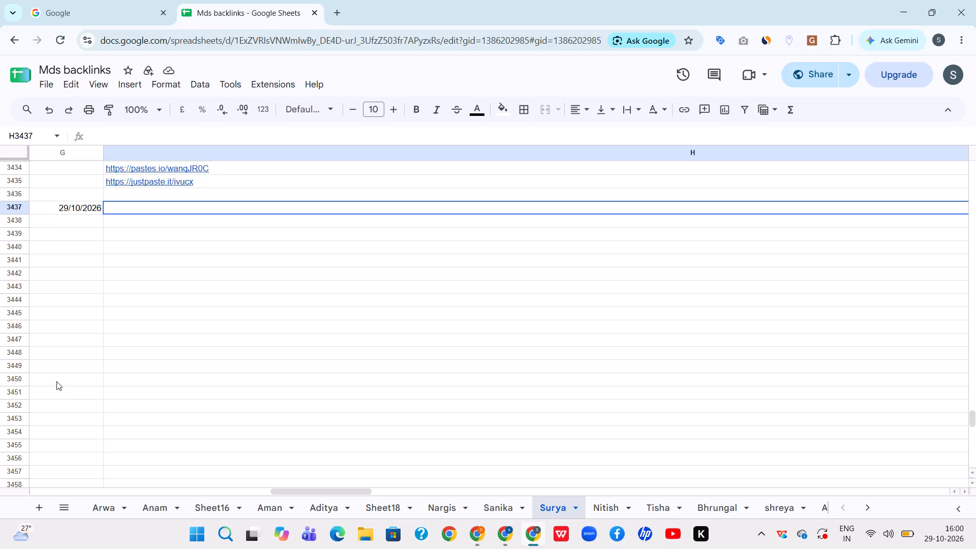
scroll(56, 381, up, 1)
scroll(56, 381, down, 1)
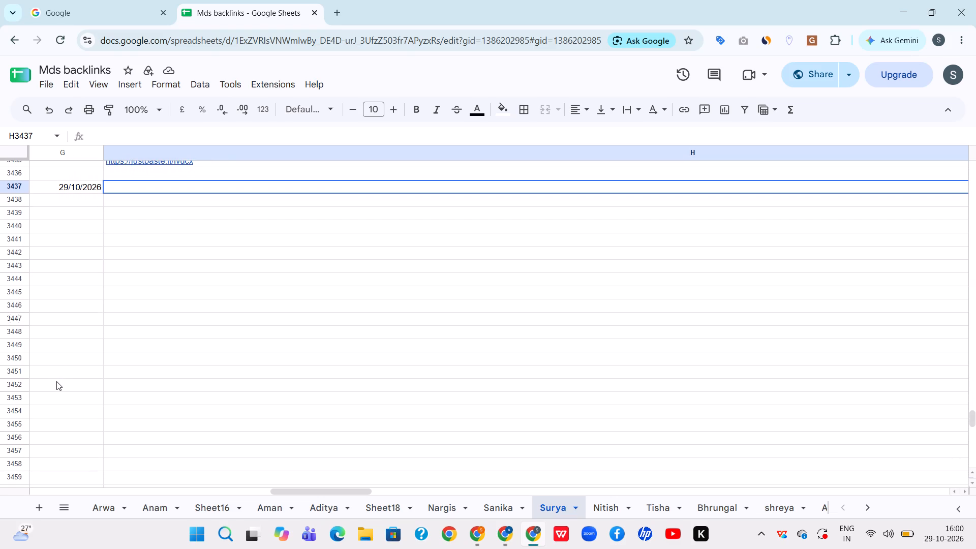
scroll(56, 381, down, 1)
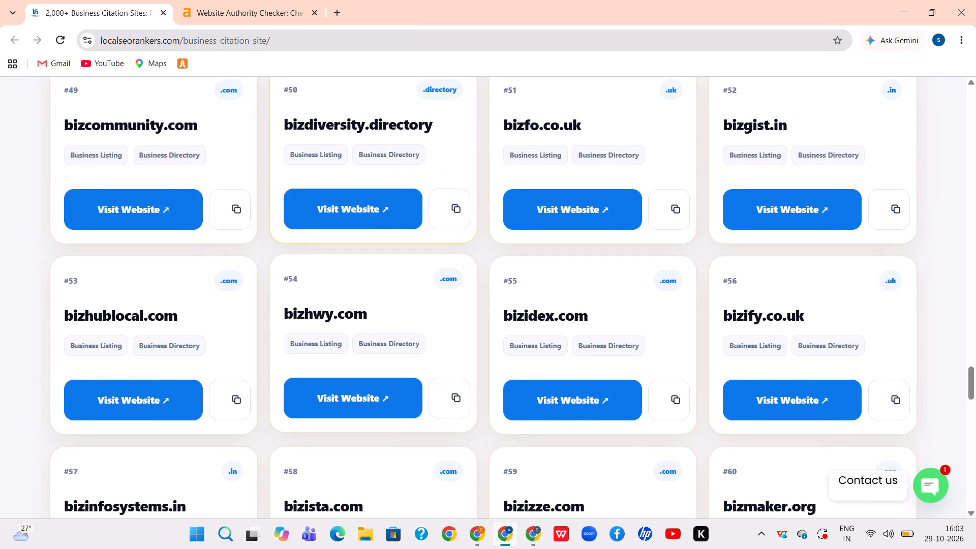
scroll(353, 309, down, 2)
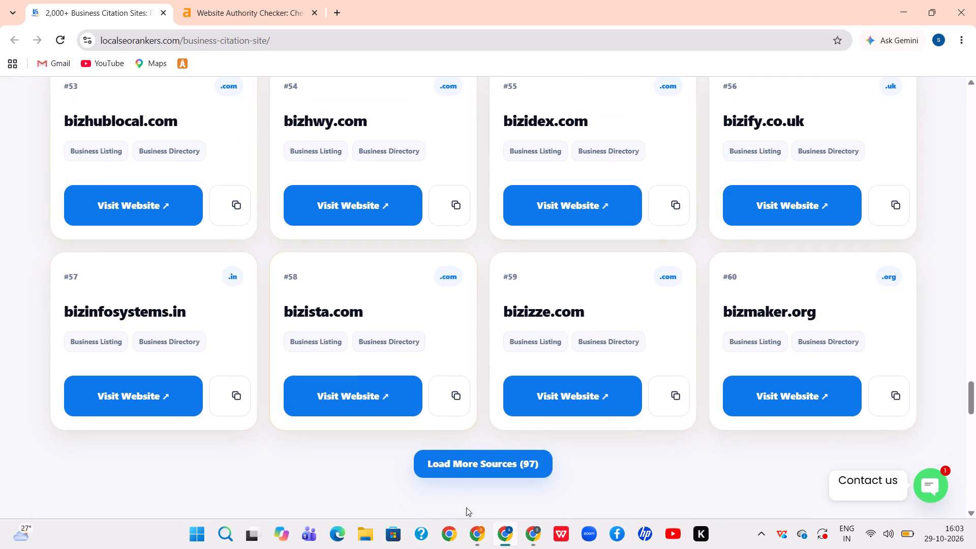
click(431, 456)
Look through the newly loaded letter B sites, visit blacksocially.com to check it, and close its tab.
scroll(431, 456, down, 1)
scroll(431, 456, up, 1)
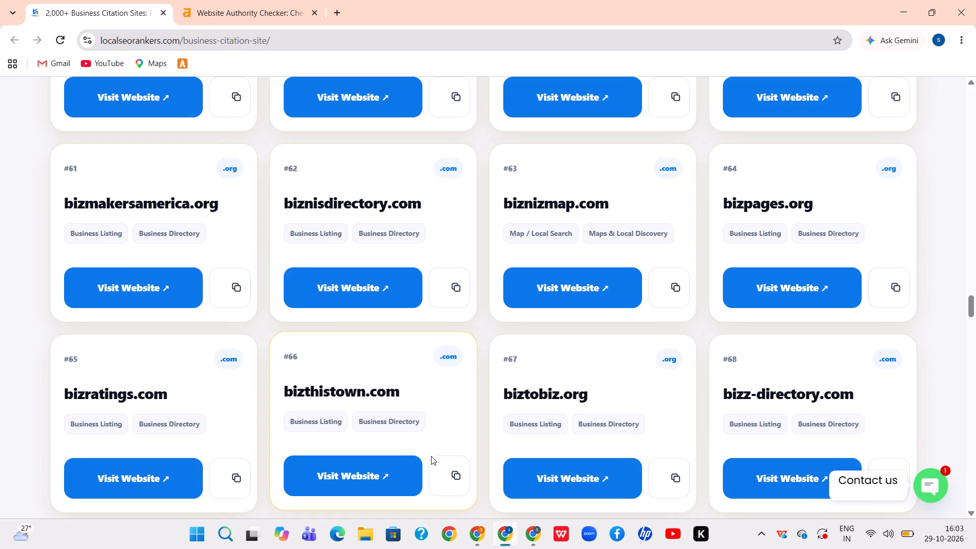
scroll(431, 456, down, 2)
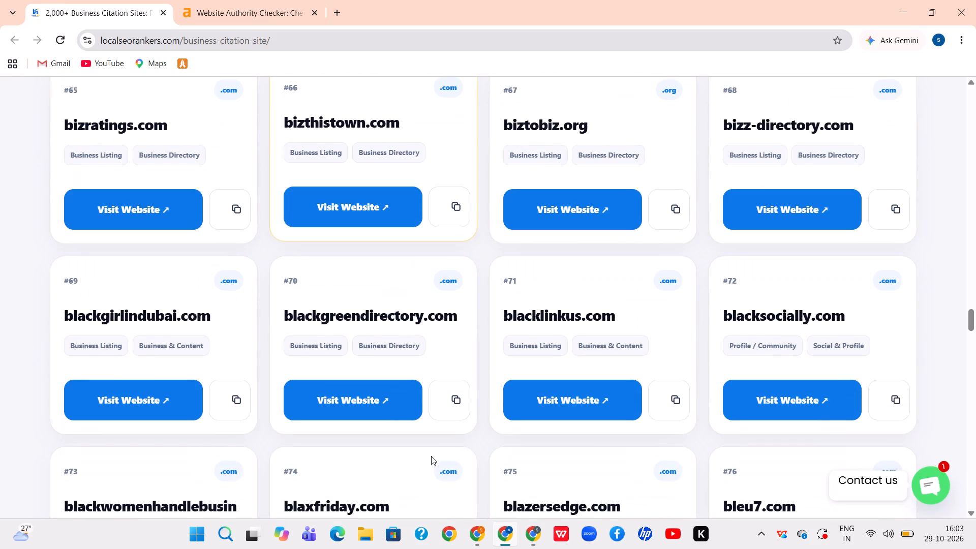
scroll(431, 456, up, 1)
scroll(431, 456, down, 1)
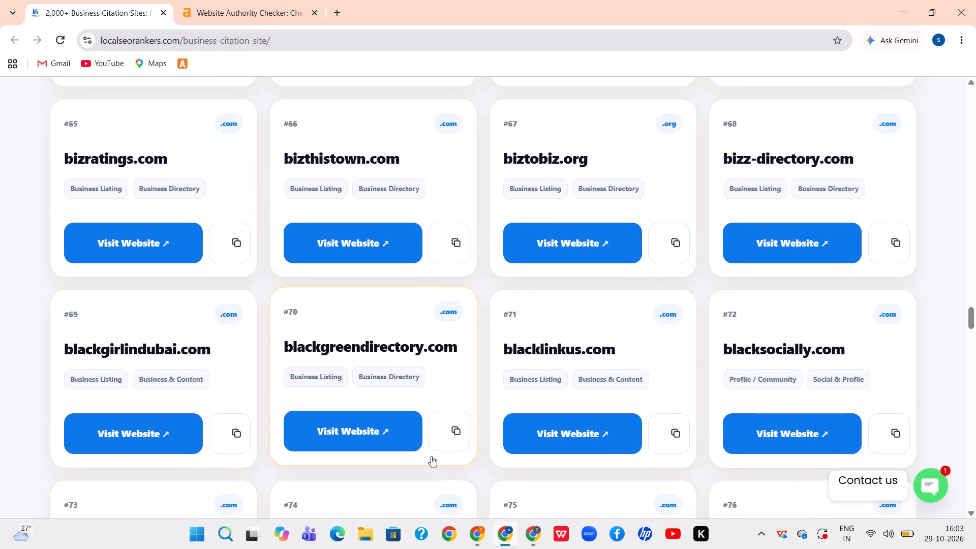
scroll(431, 456, down, 1)
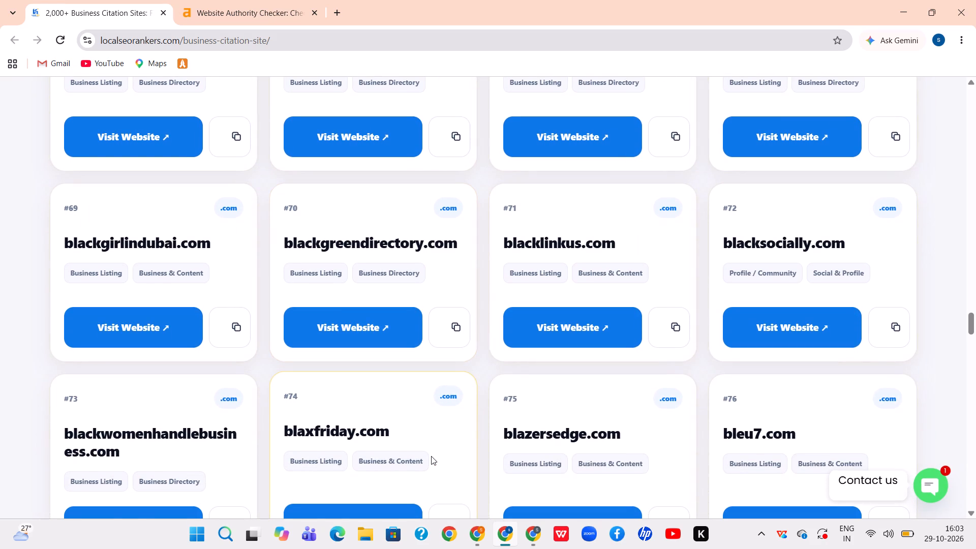
scroll(431, 456, down, 2)
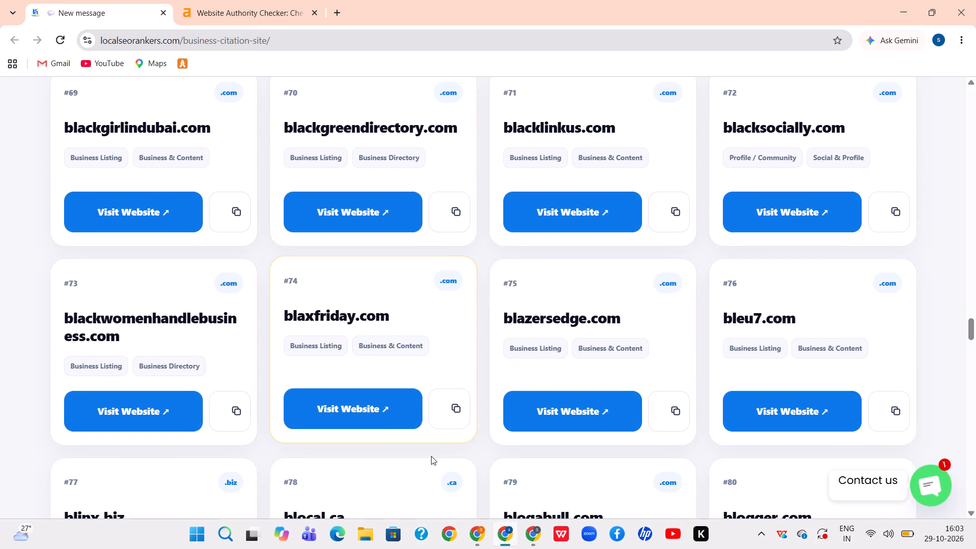
click(801, 219)
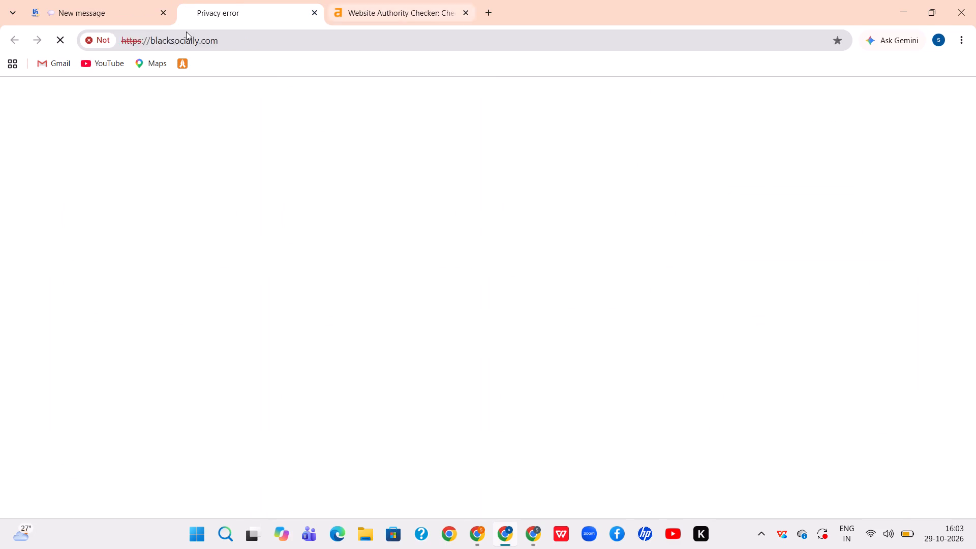
click(313, 12)
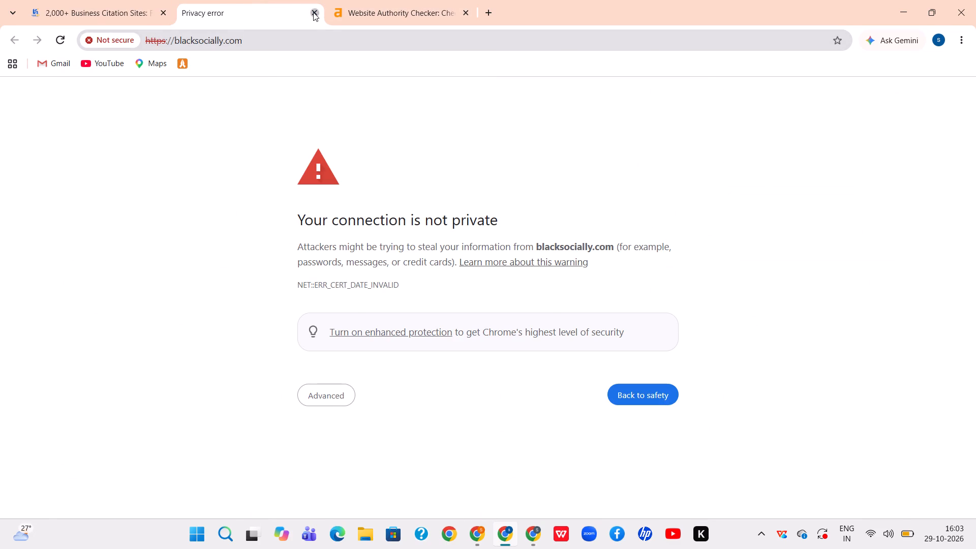
Visit the blocal.ca business directory from the letter B list to check it, and close its tab.
scroll(377, 273, down, 1)
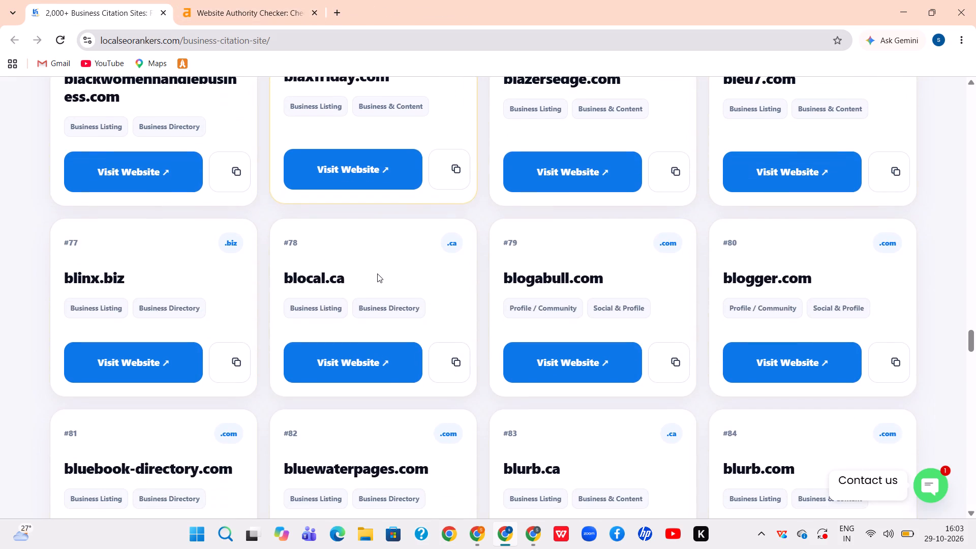
scroll(377, 273, up, 1)
scroll(377, 273, down, 1)
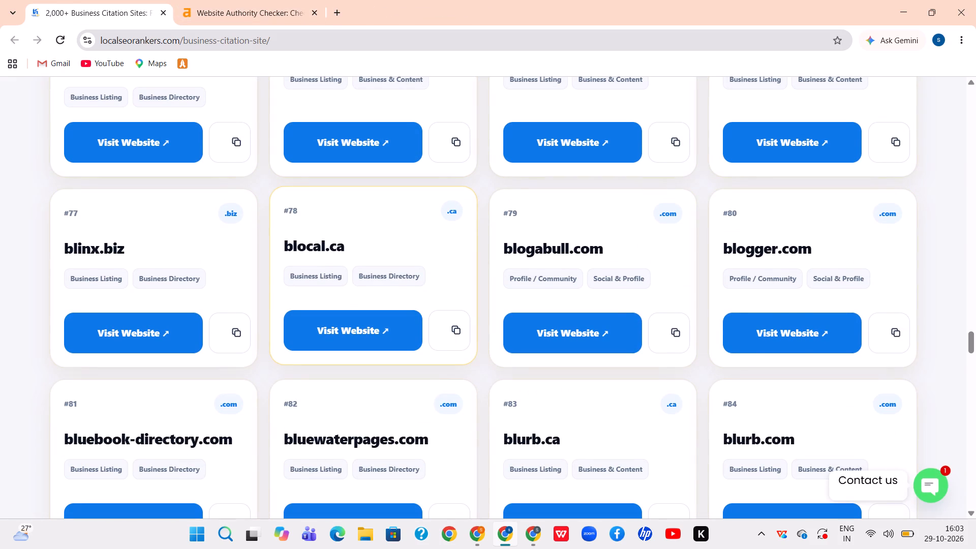
scroll(433, 351, down, 1)
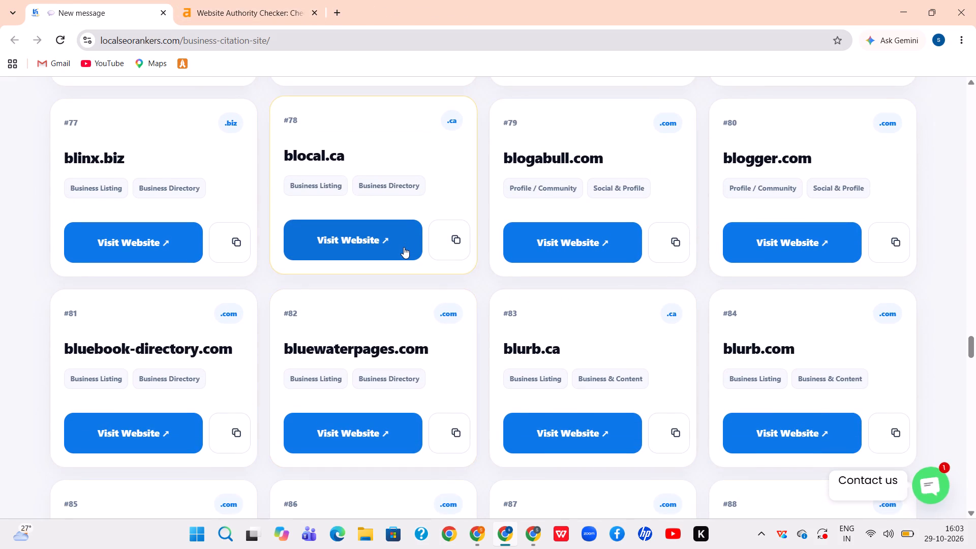
click(404, 249)
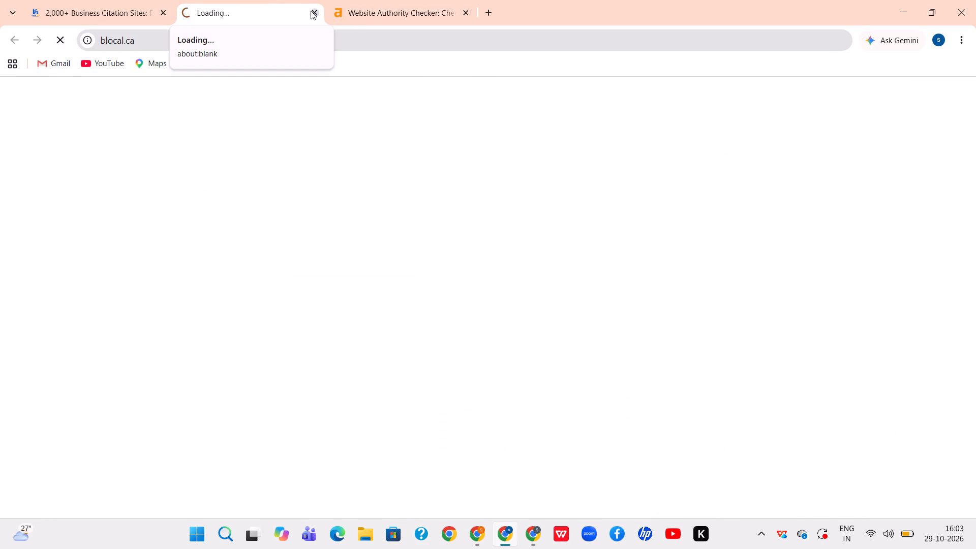
click(311, 11)
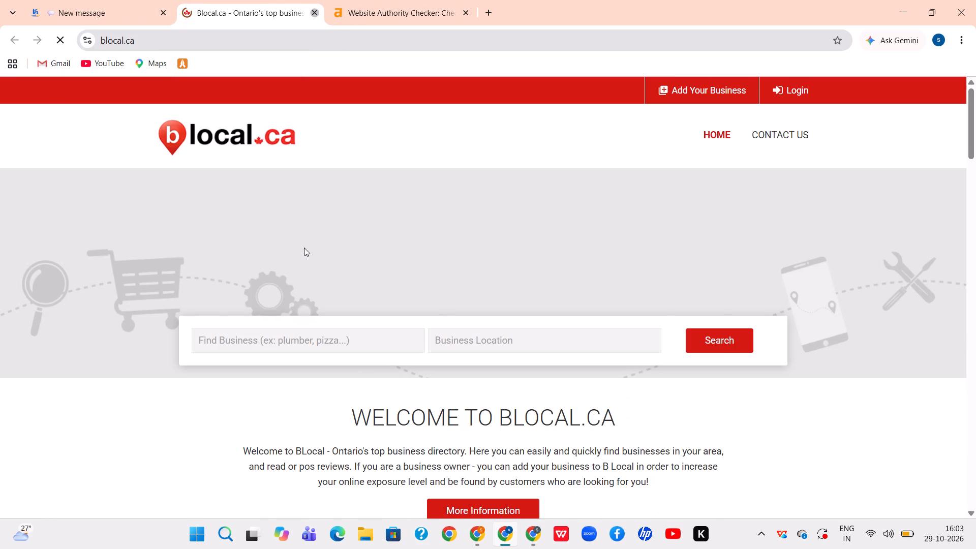
Examine the letter B sites beyond blocal.ca for further citation candidates, as far as the bulk classifieds entries.
scroll(304, 248, down, 1)
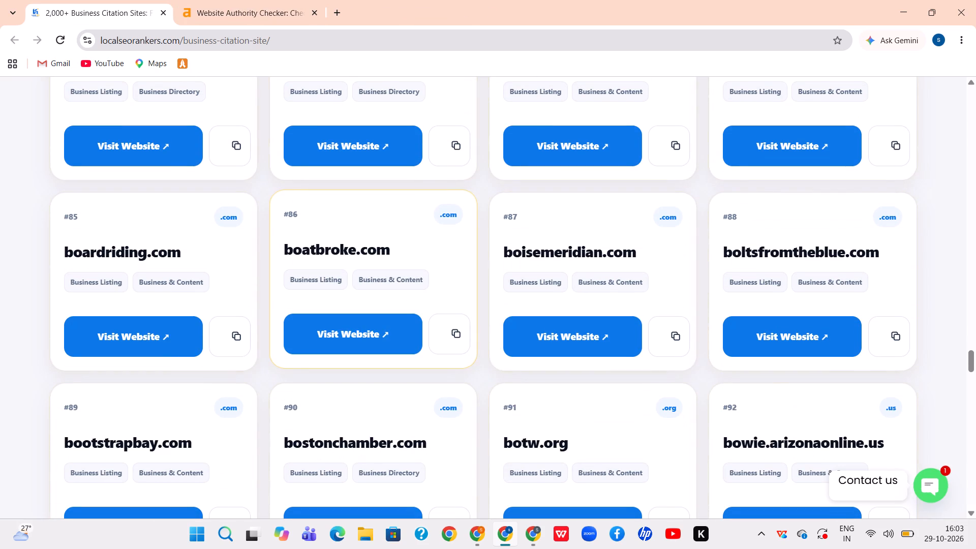
scroll(304, 248, down, 1)
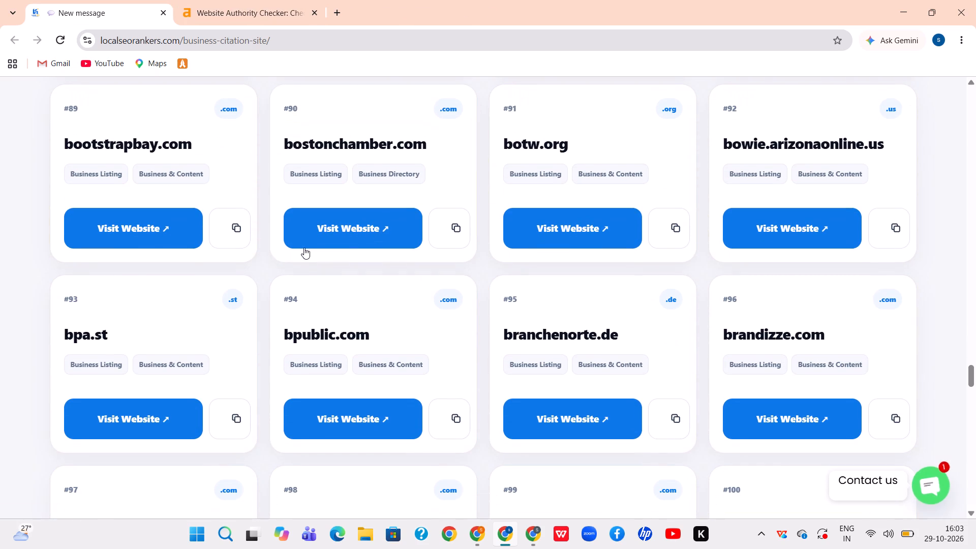
scroll(304, 248, down, 2)
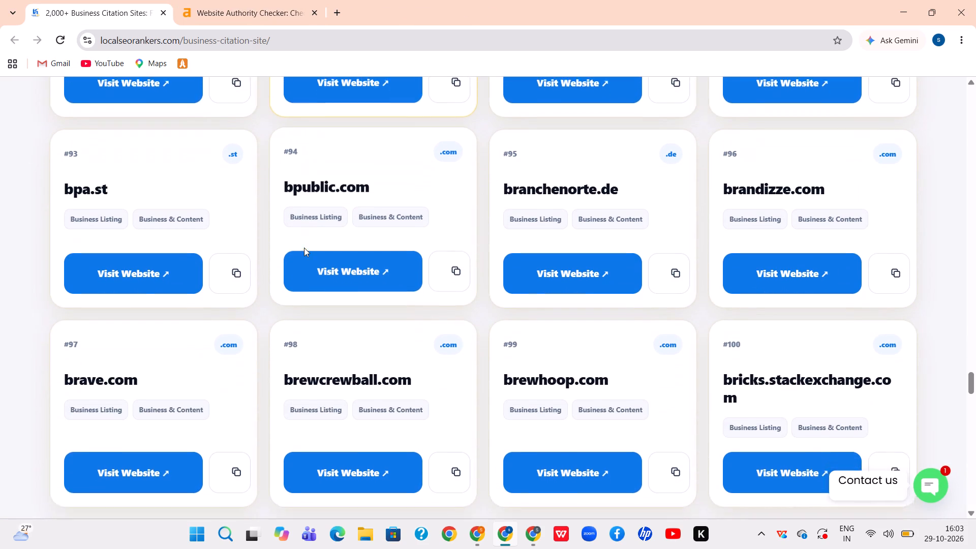
scroll(304, 248, down, 1)
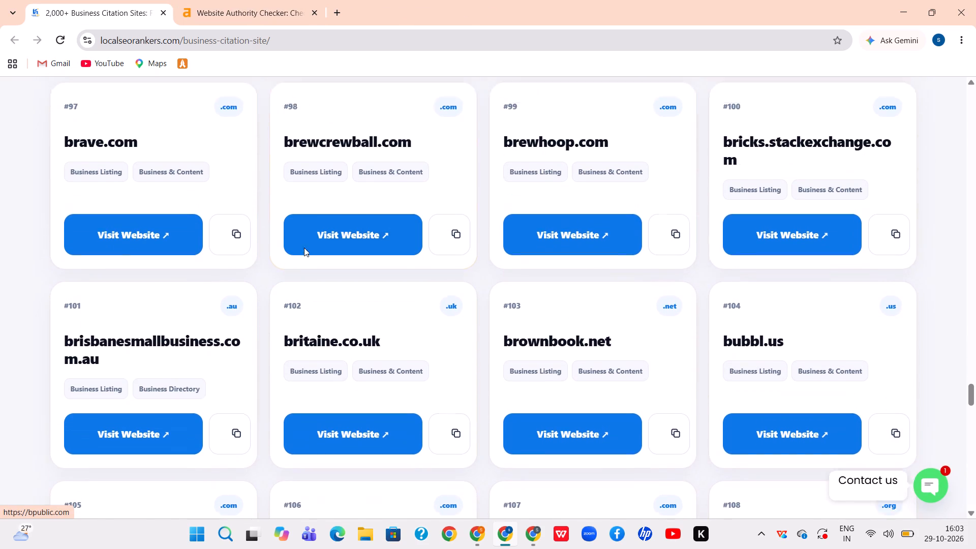
scroll(304, 248, down, 2)
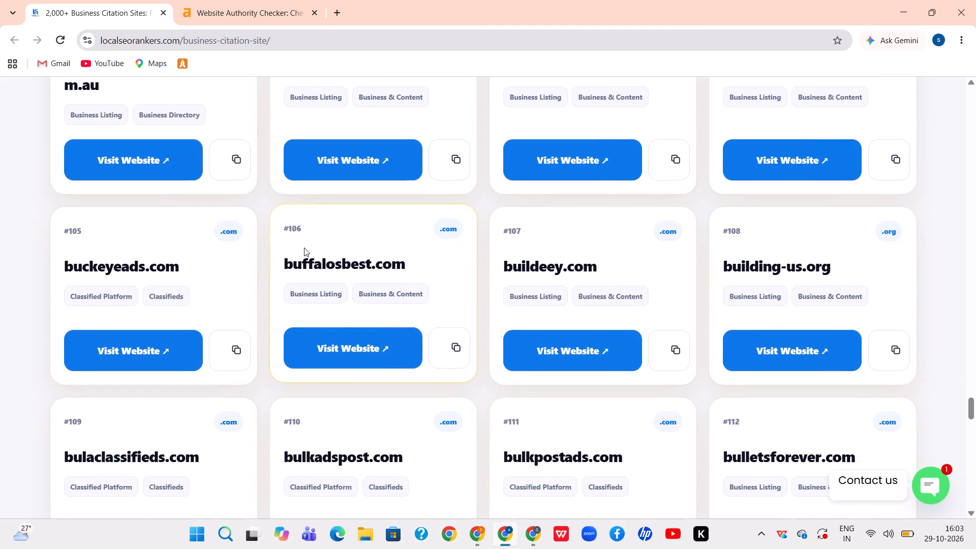
scroll(304, 248, down, 2)
scroll(304, 248, up, 1)
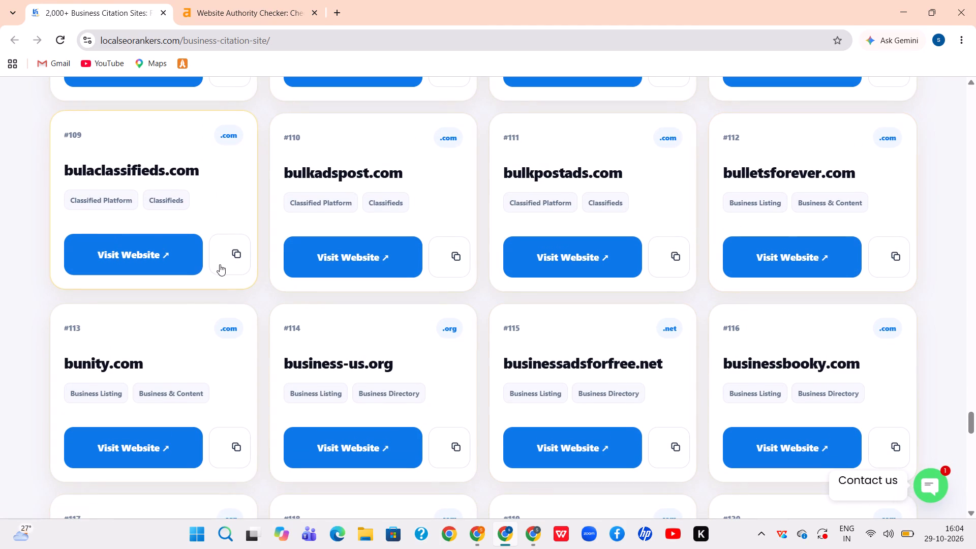
Copy bulaclassifieds.com from the directory and check its authority in the Ahrefs Website Authority Checker.
click(236, 256)
click(226, 0)
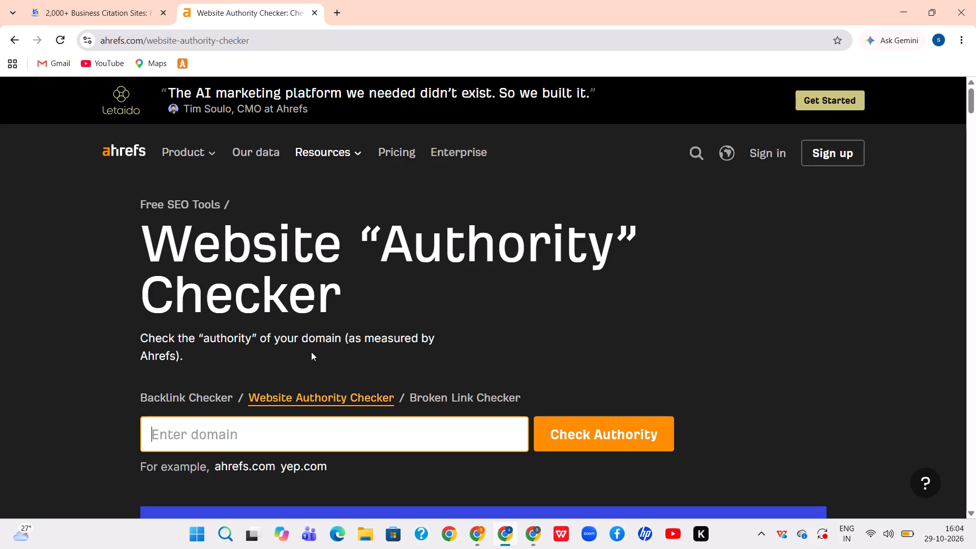
key(ctrl+v)
click(621, 435)
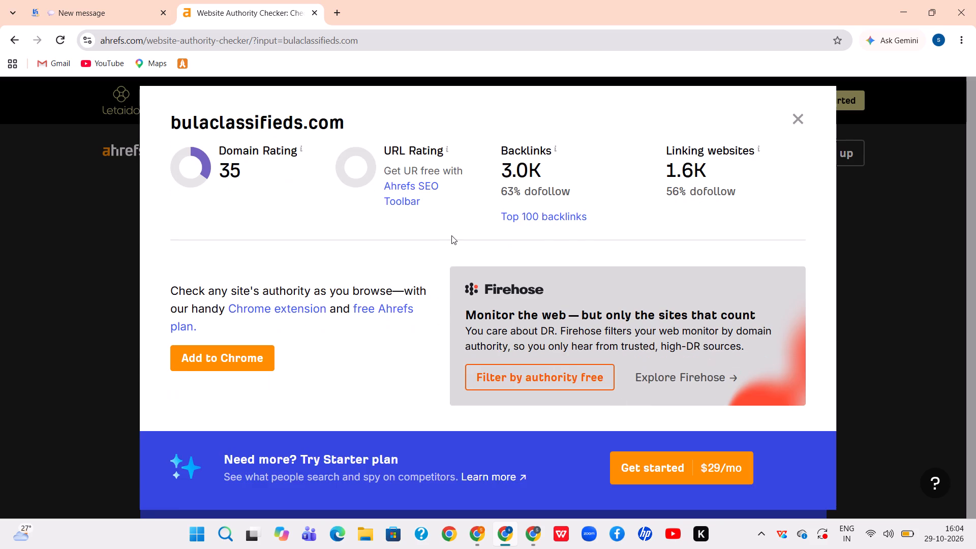
key(Escape)
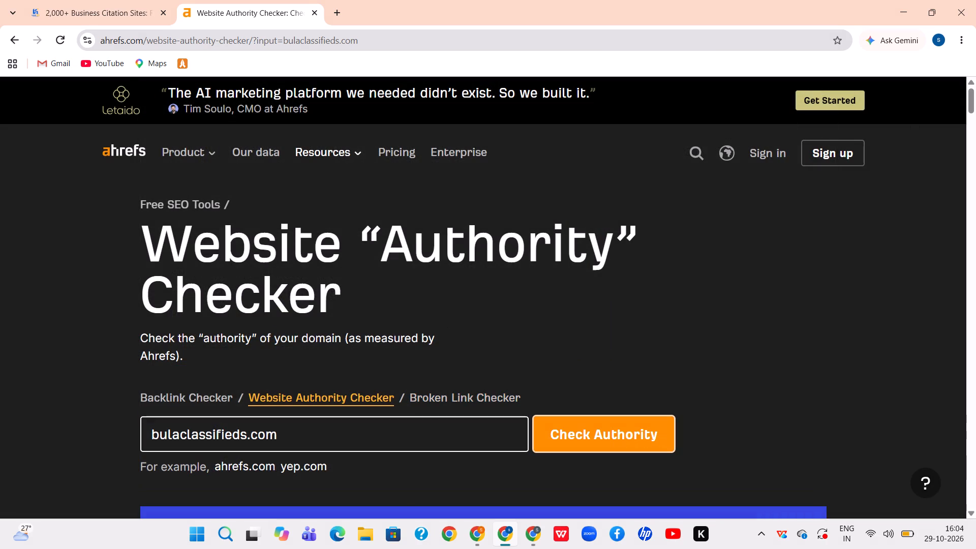
Copy bulkadspost.com from the directory and check its authority in the Ahrefs checker, replacing the previous domain.
click(400, 424)
click(70, 0)
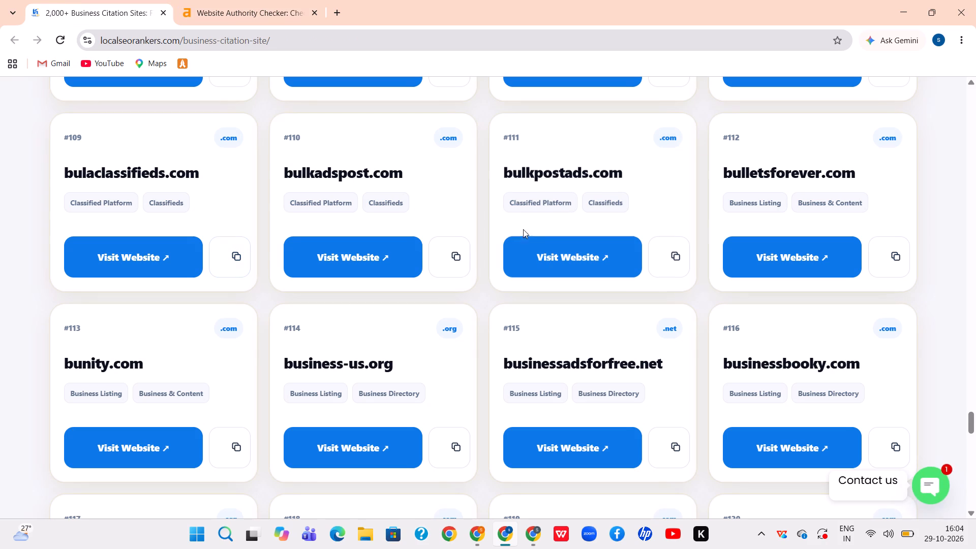
click(451, 259)
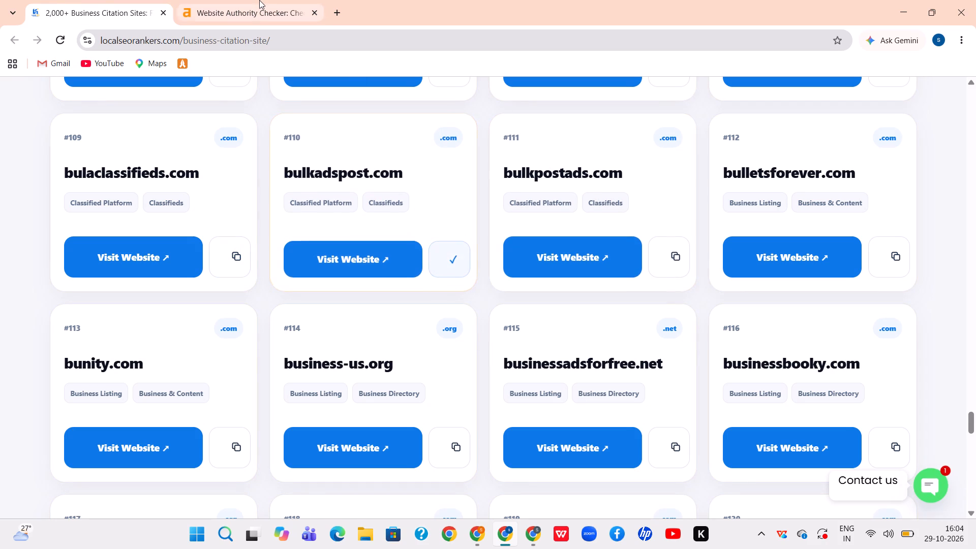
click(259, 0)
key(a)
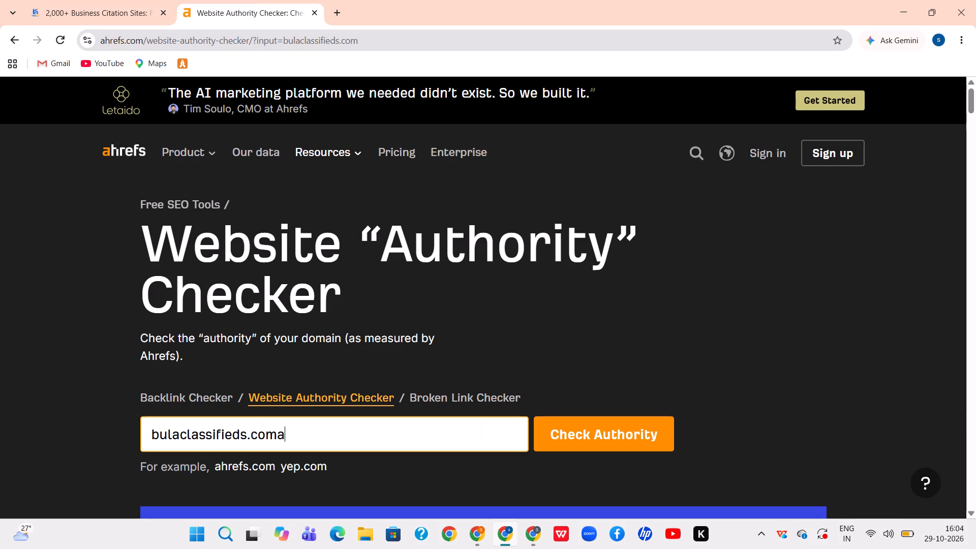
key(ctrl+a)
key(ctrl+v)
key(Return)
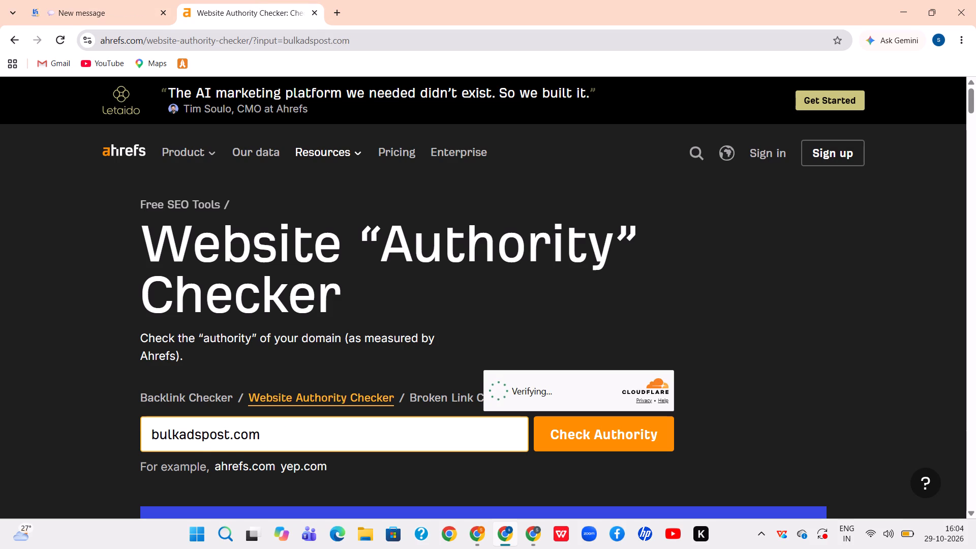
key(Escape)
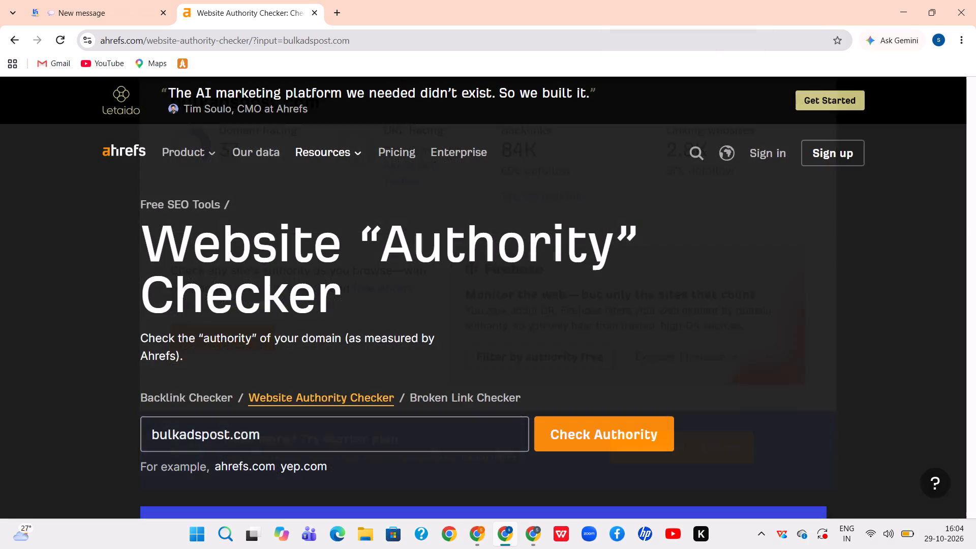
Copy bulkpostads.com from the directory and check its authority in the Ahrefs checker, replacing the previous domain.
key(ctrl+a)
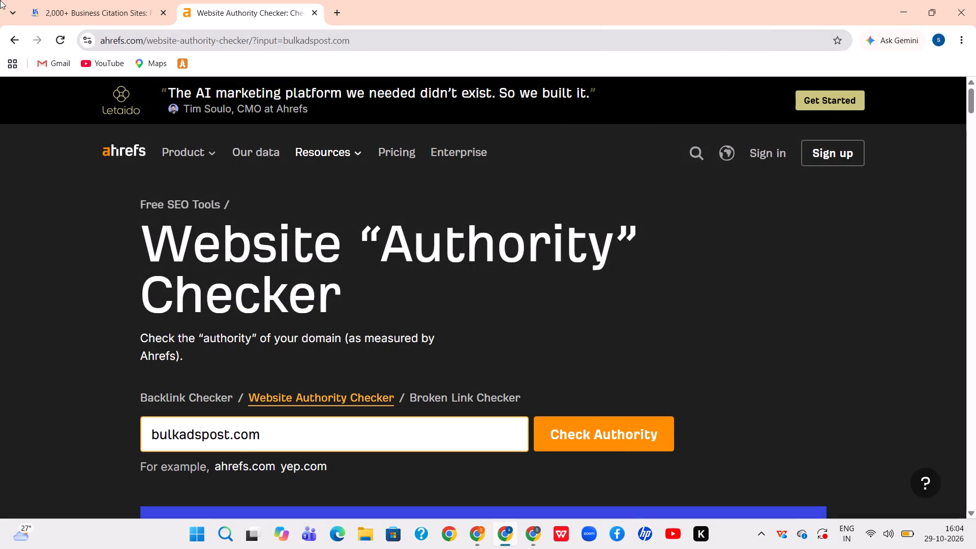
key(BackSpace)
click(51, 0)
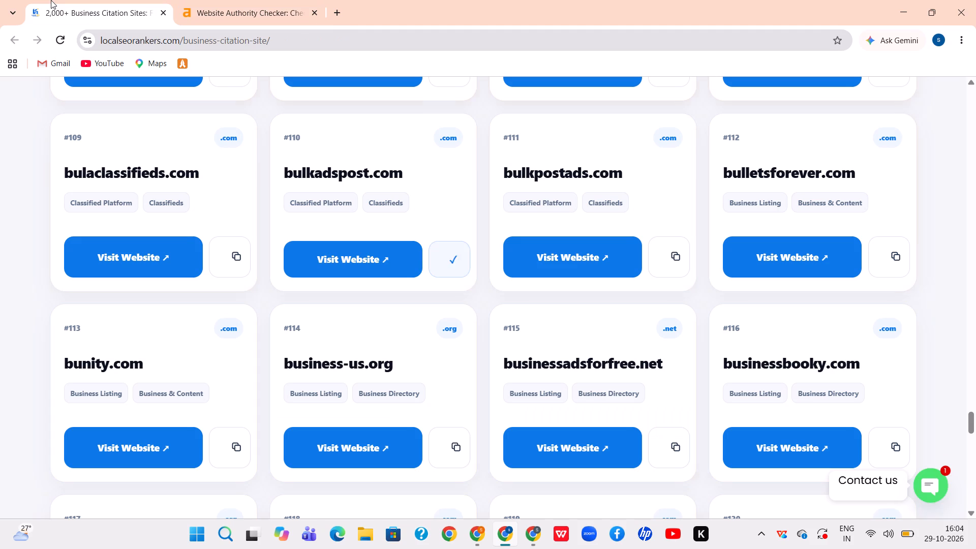
click(673, 259)
click(250, 0)
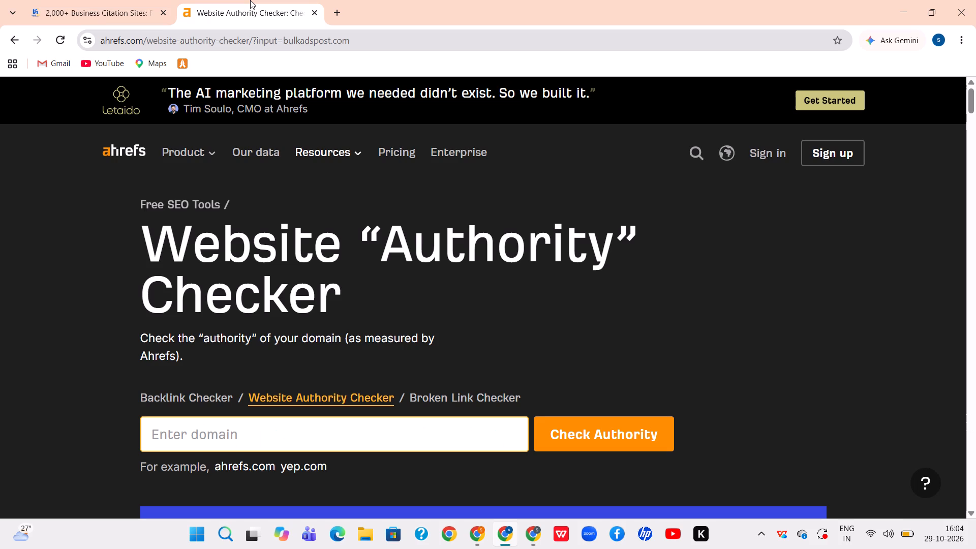
key(ctrl+v)
key(Return)
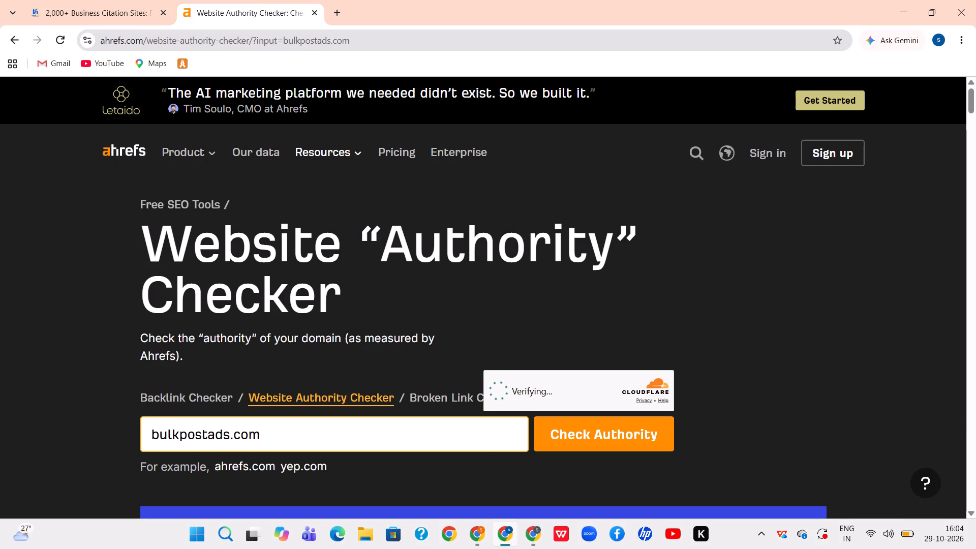
key(Escape)
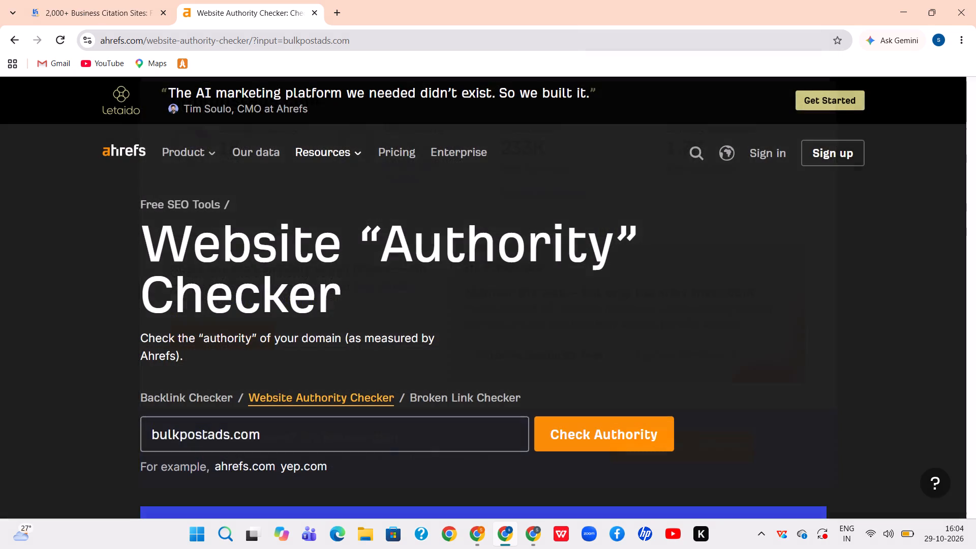
Copy bulletsforever.com from the directory and check its authority in the Ahrefs checker, replacing the previous domain.
key(ctrl+a)
key(BackSpace)
click(153, 0)
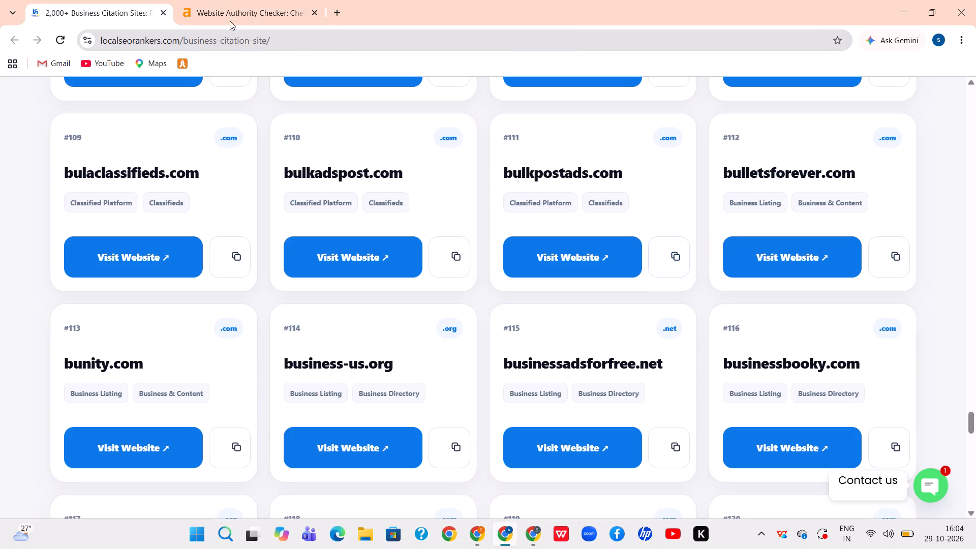
click(892, 255)
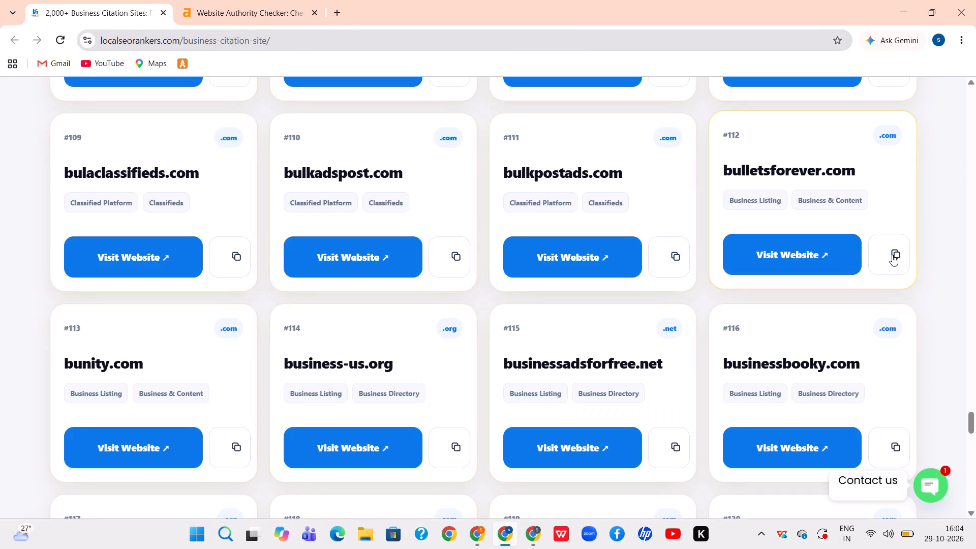
click(266, 0)
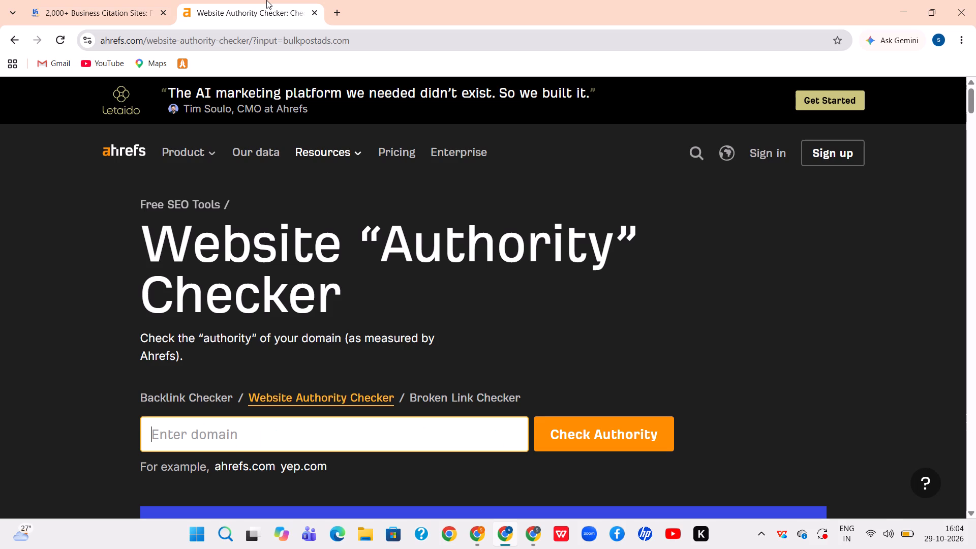
key(ctrl+v)
key(Return)
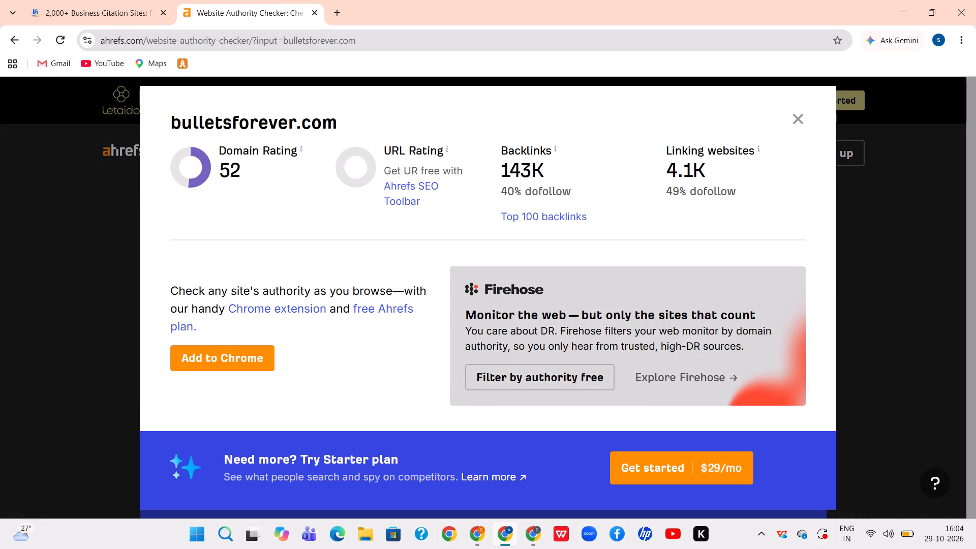
key(Escape)
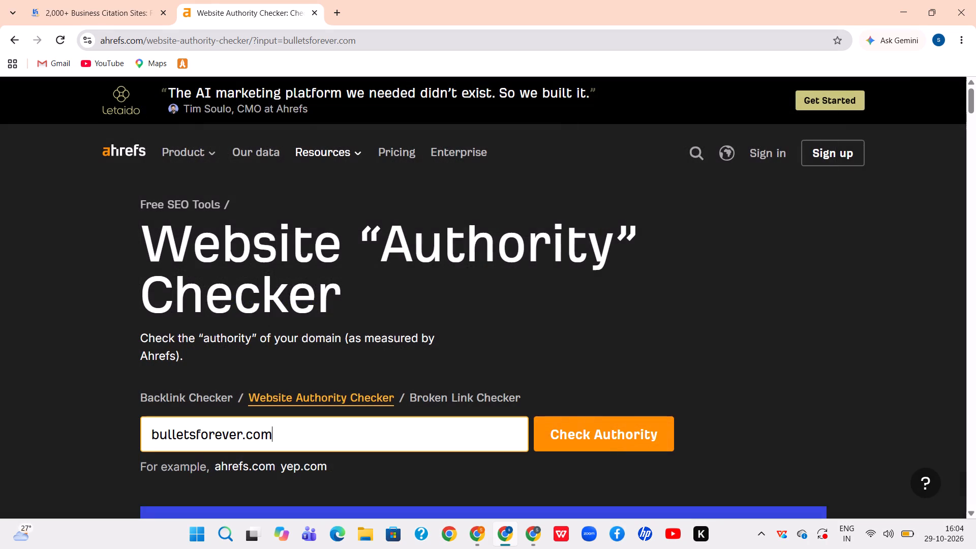
Open bulletsforever.com in a new tab placed next to the citation directory and look over its home page.
click(339, 13)
key(ctrl+v)
key(Return)
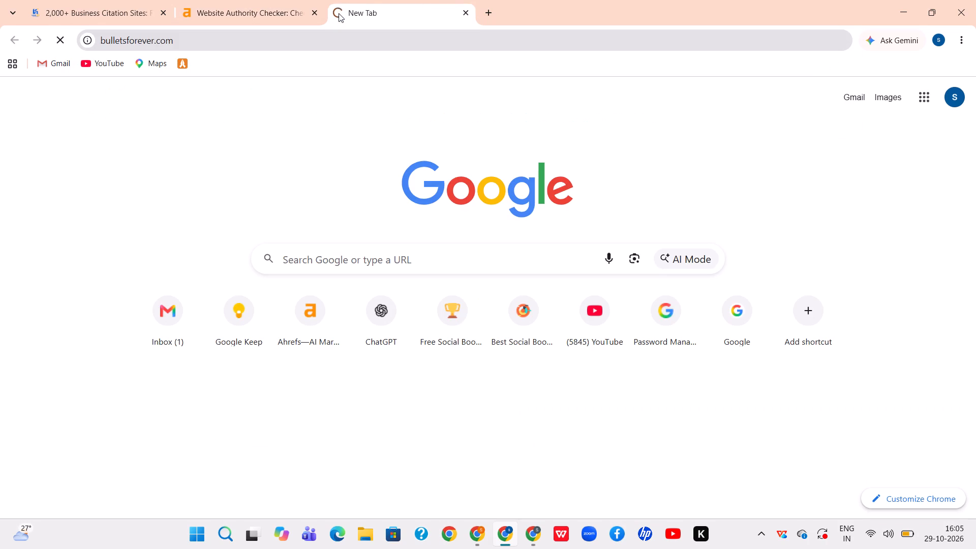
drag(373, 1, 264, 0)
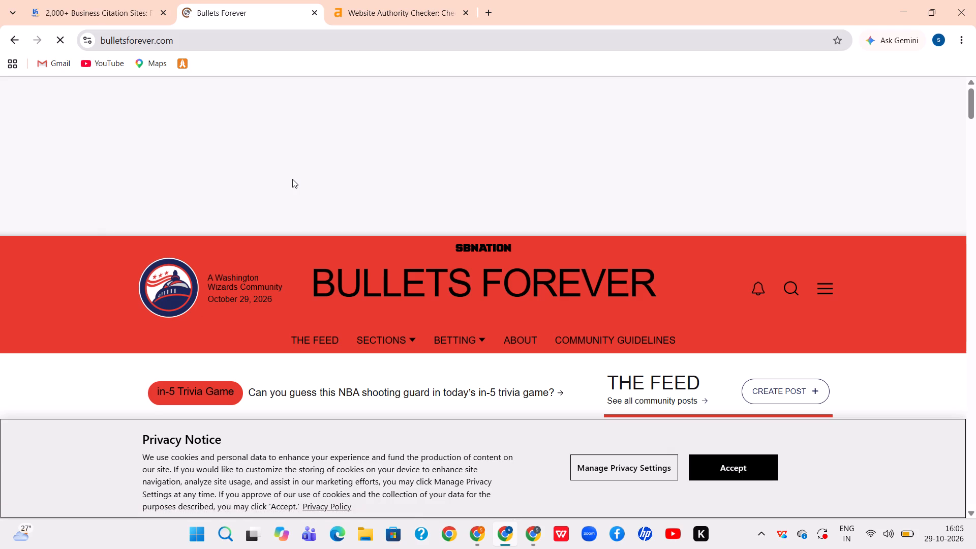
scroll(292, 179, down, 1)
scroll(292, 179, up, 1)
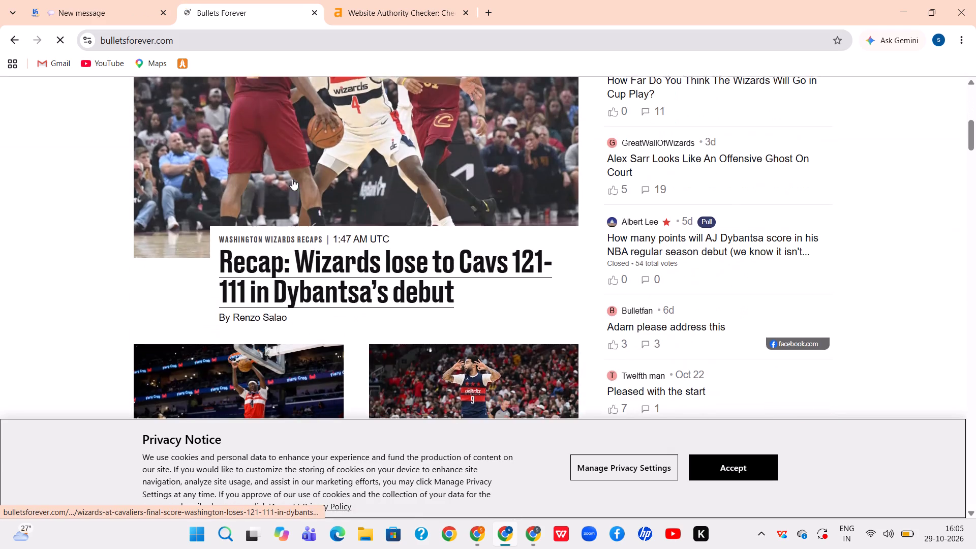
scroll(292, 179, up, 1)
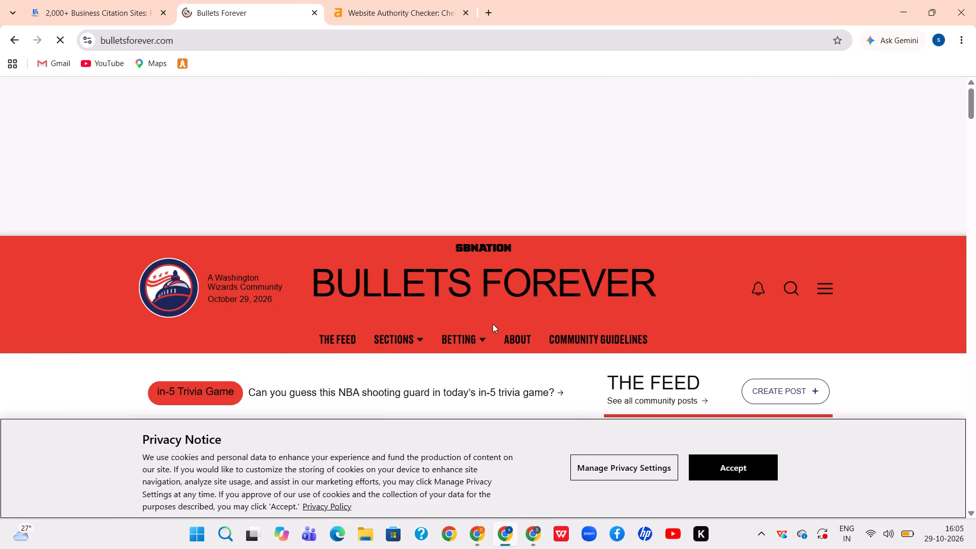
Search Google for a spam score checker, open the DA PA Checker tool and check bulletsforever.com's spam score.
click(494, 2)
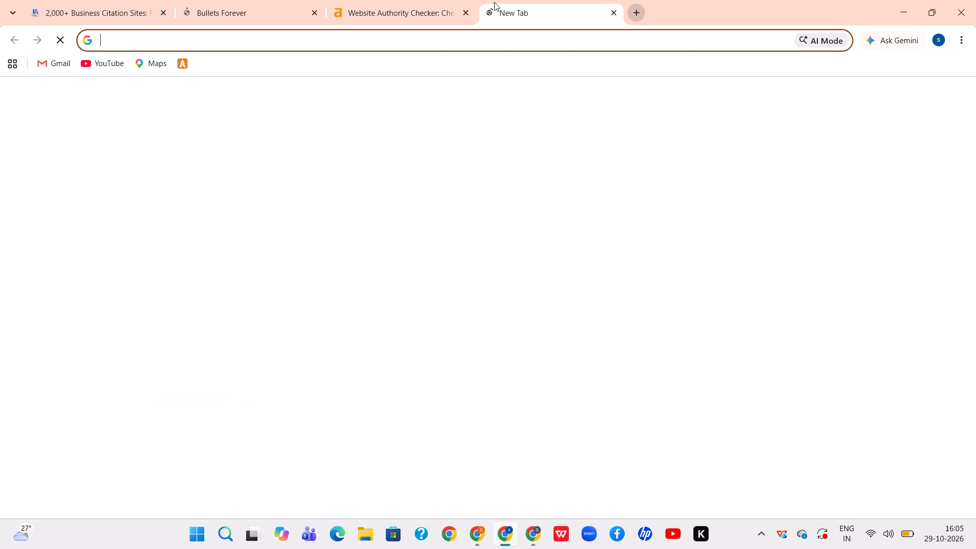
text(local seo s[a)
key(ctrl+a)
key(BackSpace)
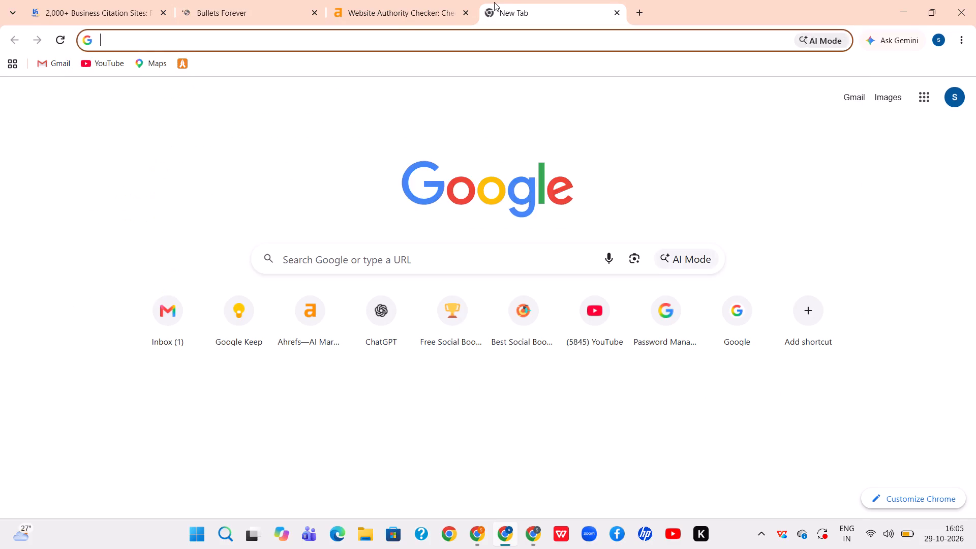
text(spam scor)
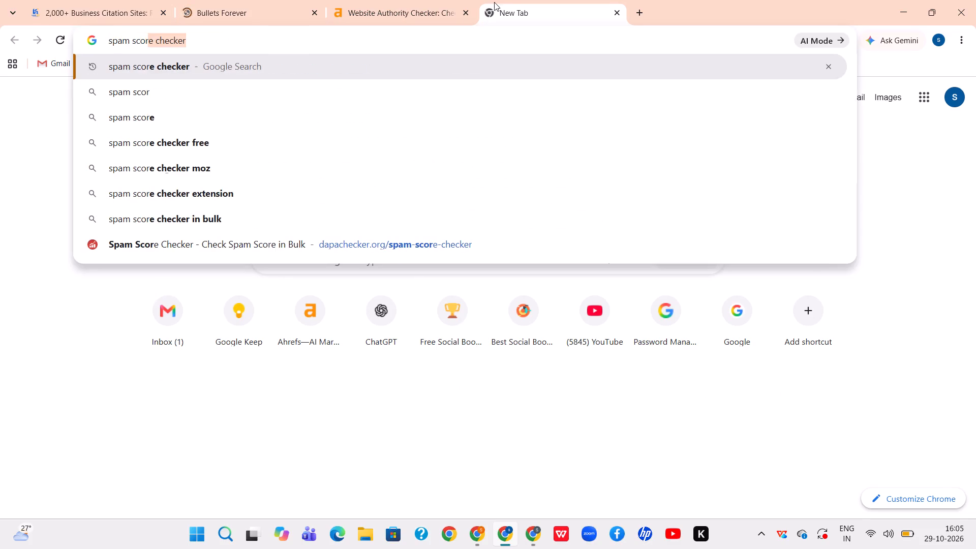
key(Return)
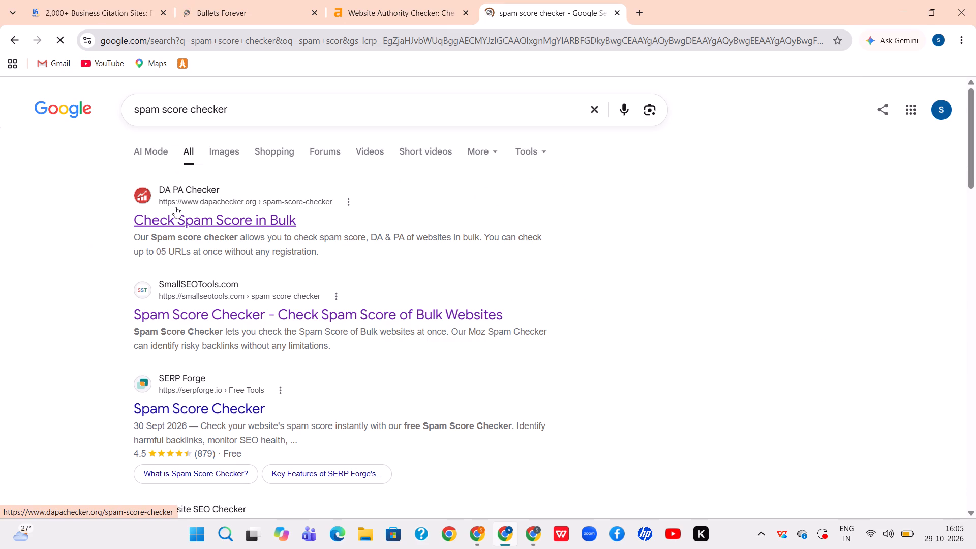
click(175, 207)
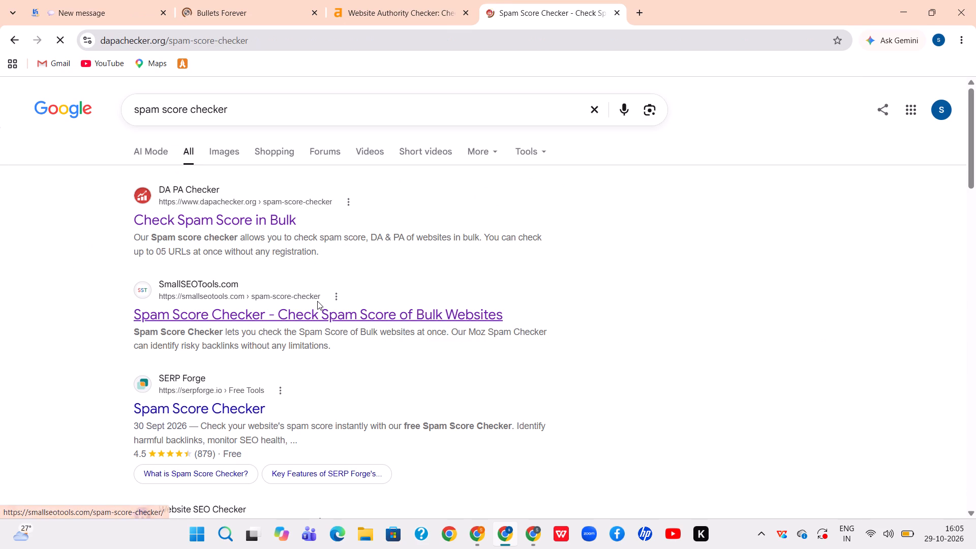
click(286, 230)
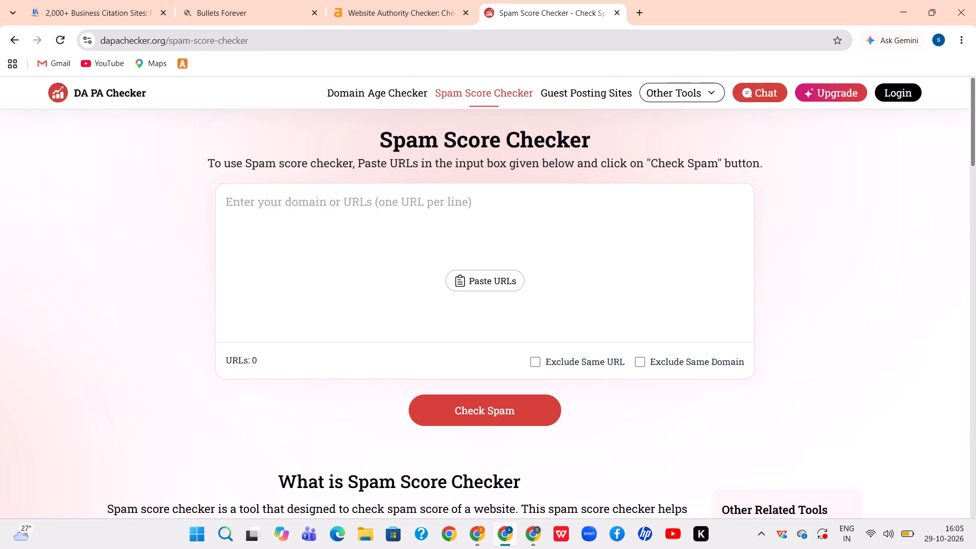
key(ctrl+v)
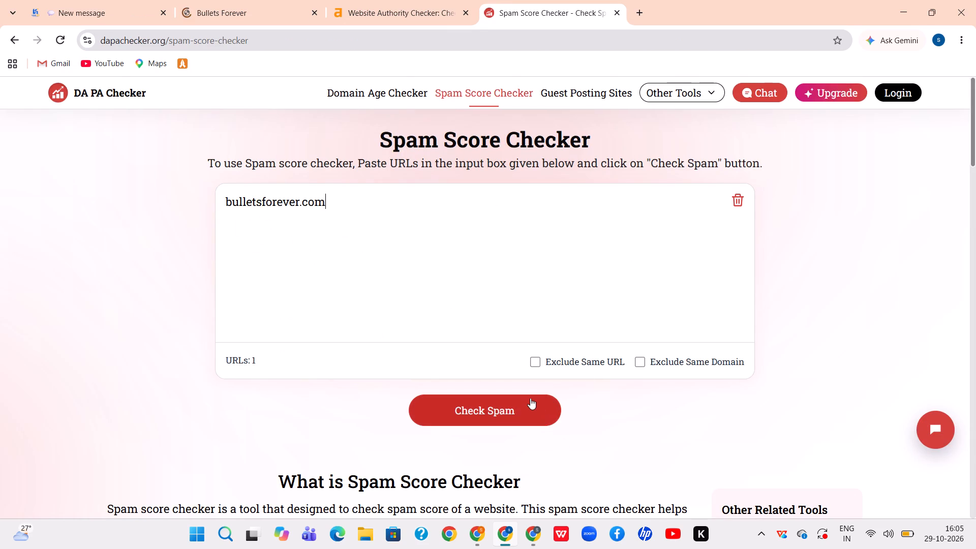
click(529, 397)
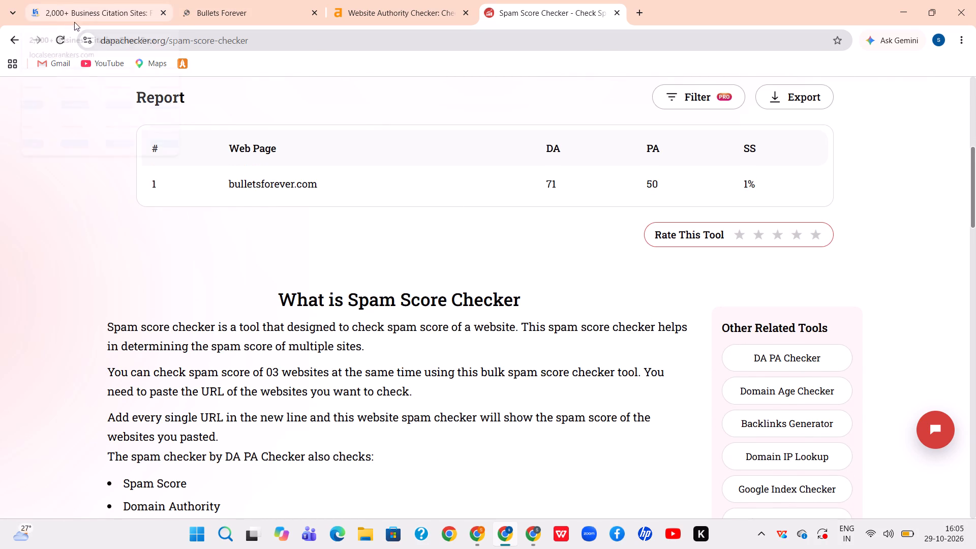
Return to the Bullets Forever home page, try to create a post, and accept the privacy notice.
click(69, 42)
click(306, 2)
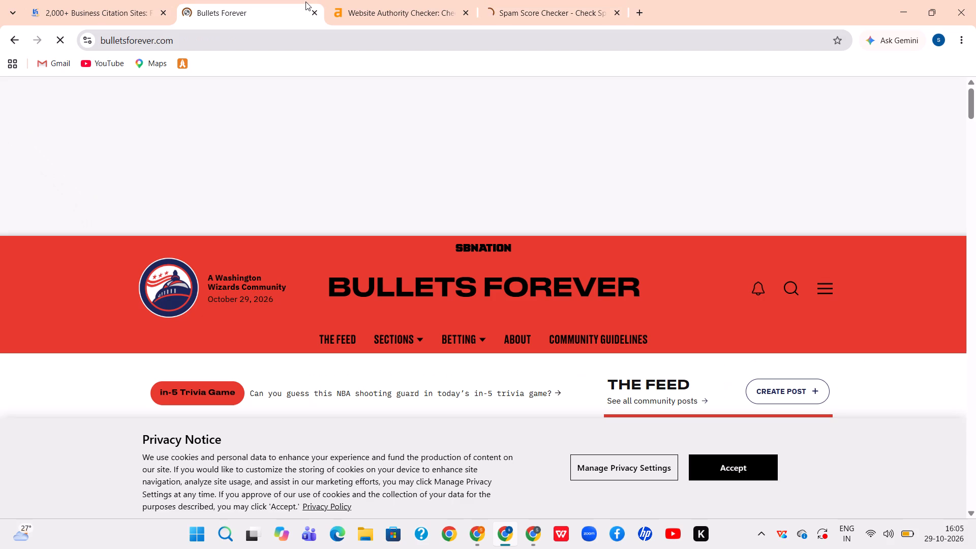
scroll(570, 218, down, 1)
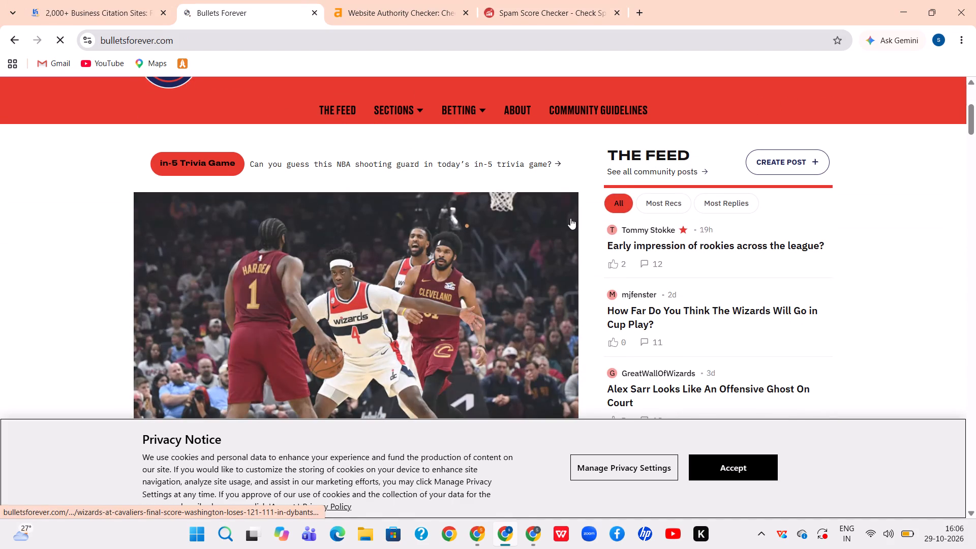
scroll(570, 218, up, 1)
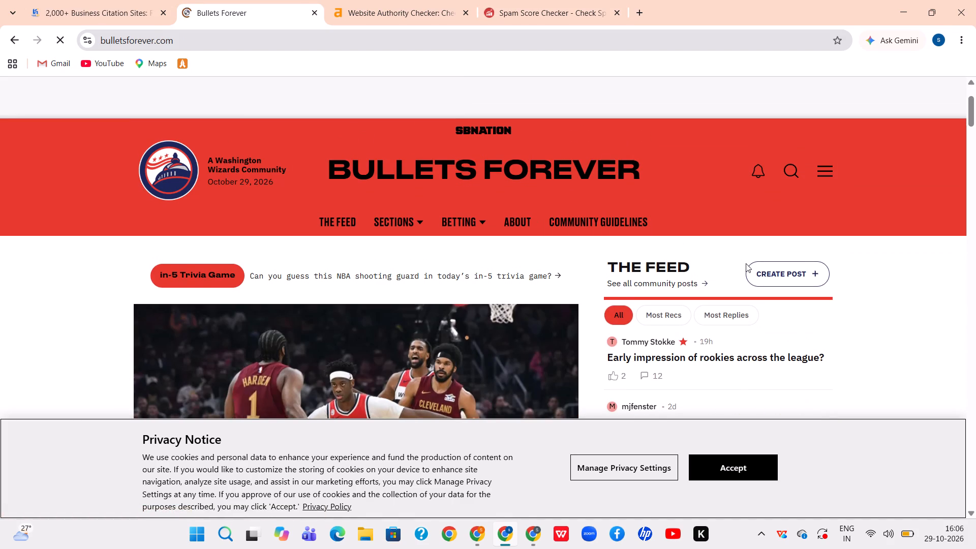
click(765, 271)
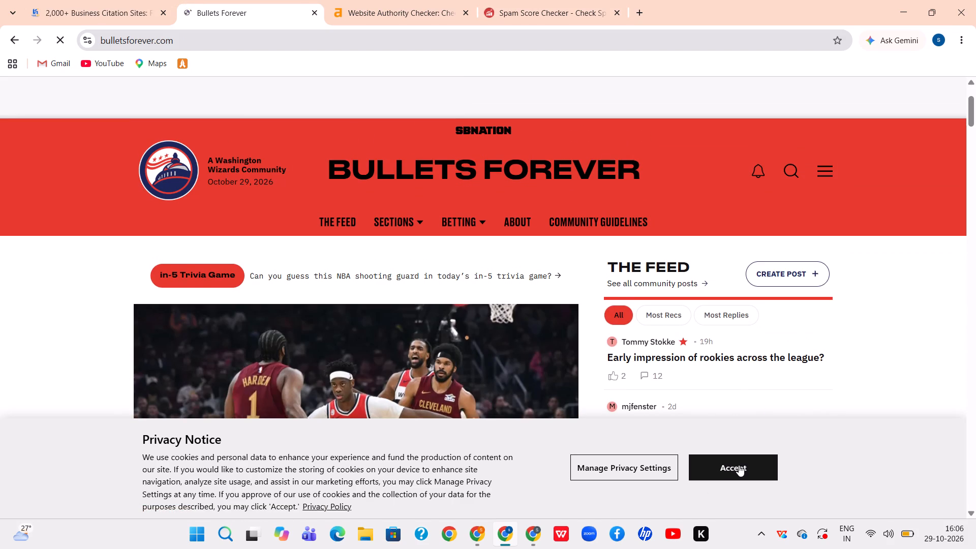
click(740, 465)
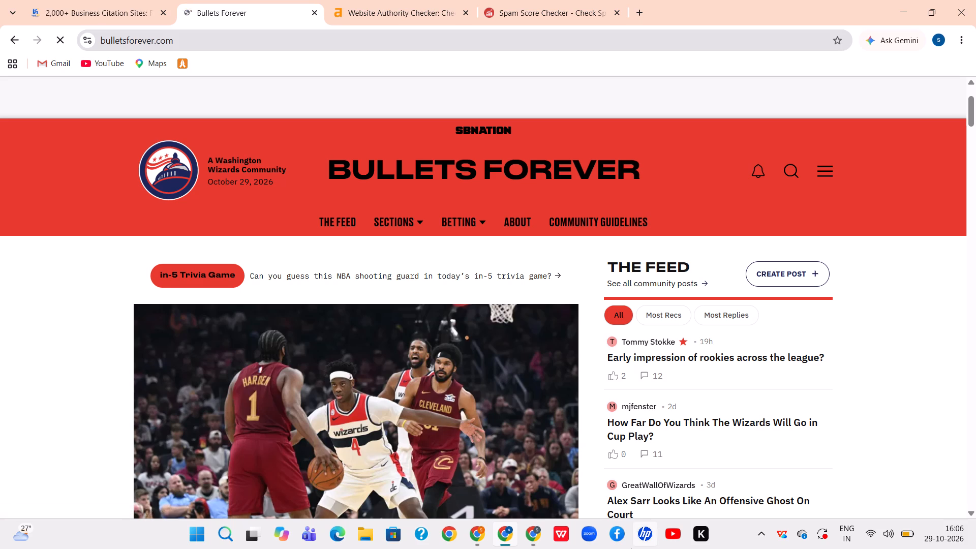
Open bulletsforever.com in the Work Chrome profile, group that window with the other Chrome windows, and return to the original profile's window.
click(447, 536)
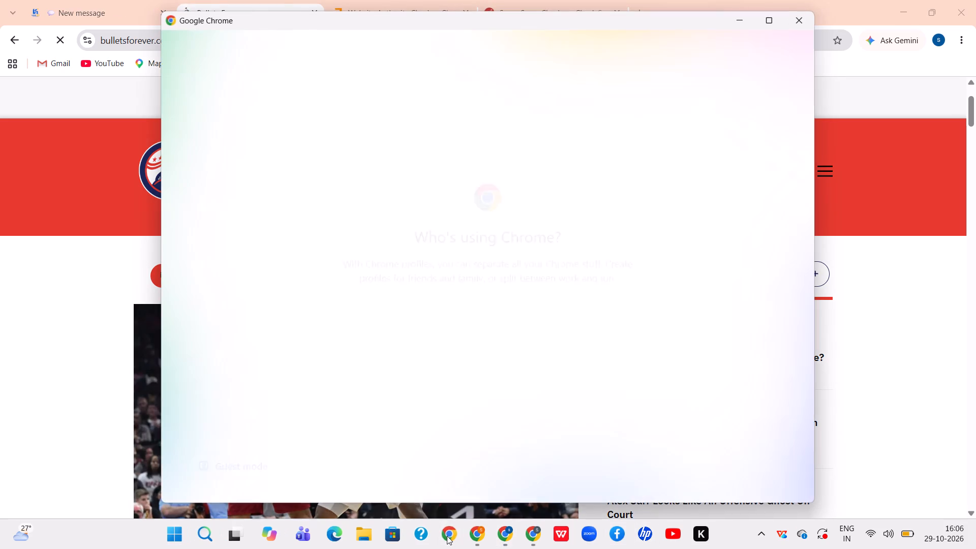
scroll(511, 337, down, 7)
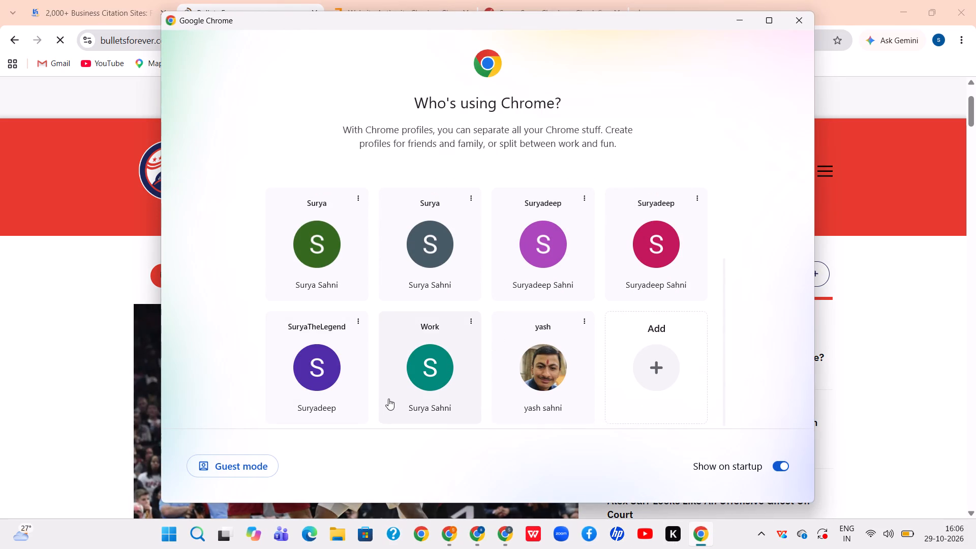
click(388, 399)
key(ctrl+v)
key(Return)
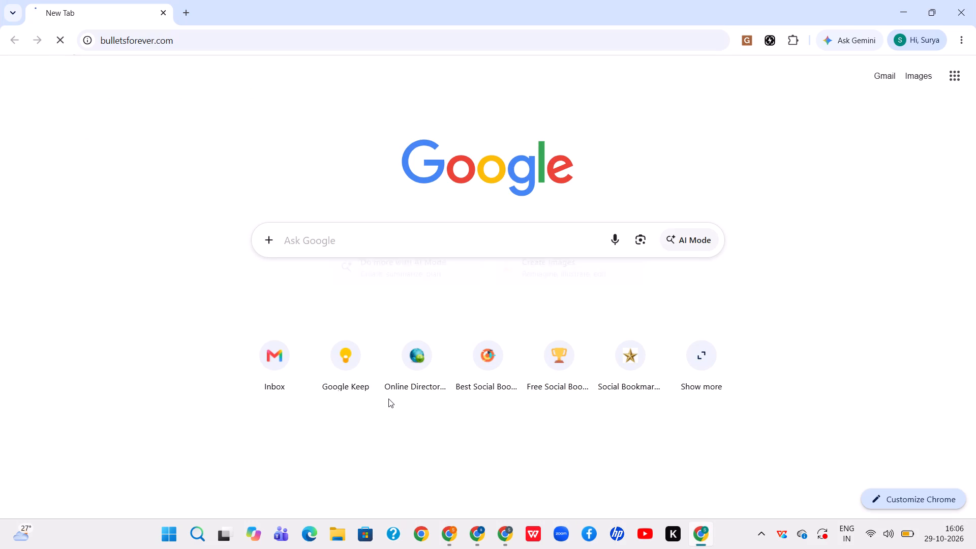
drag(695, 536, 585, 519)
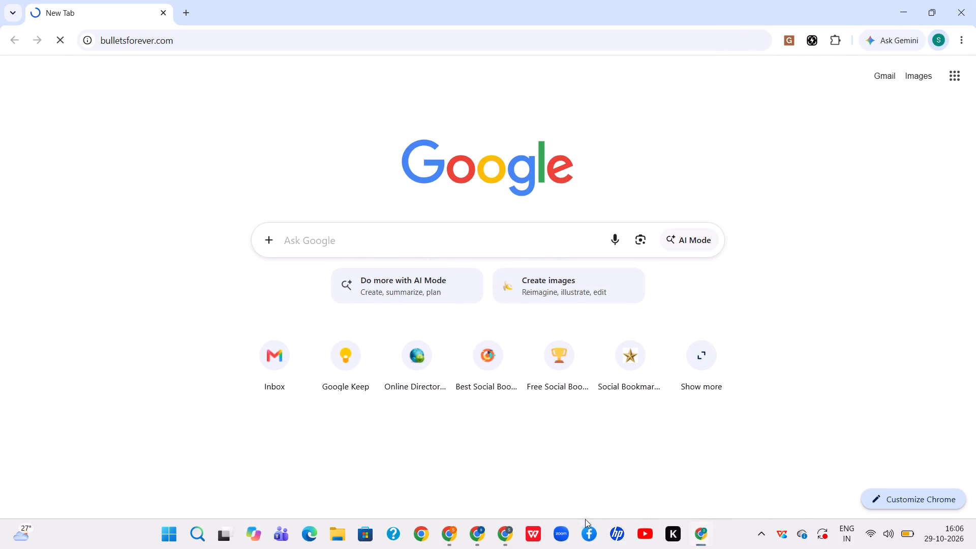
drag(585, 519, 470, 530)
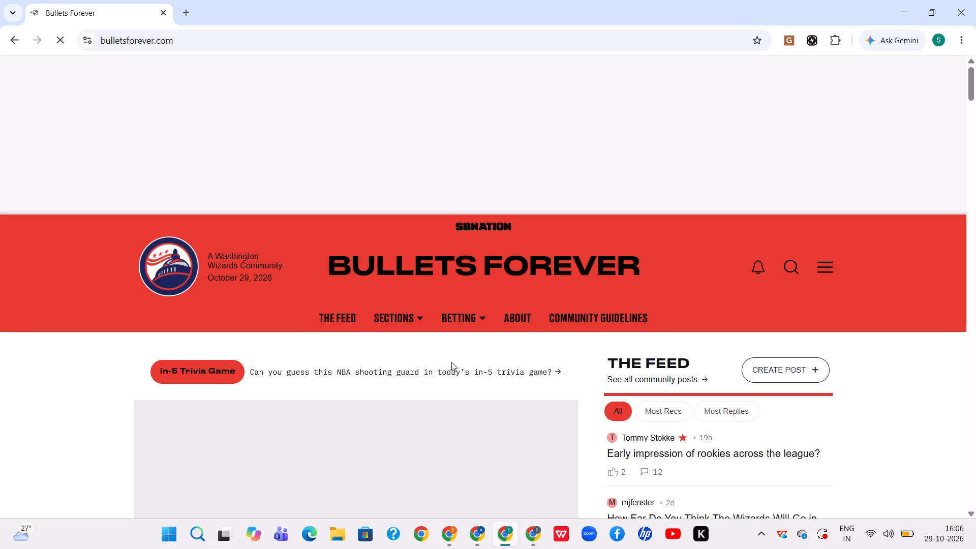
click(477, 533)
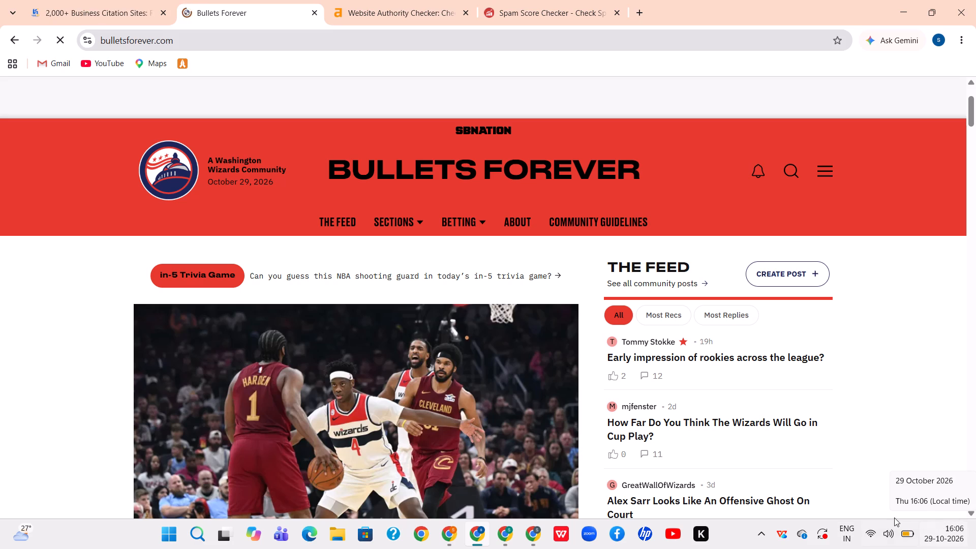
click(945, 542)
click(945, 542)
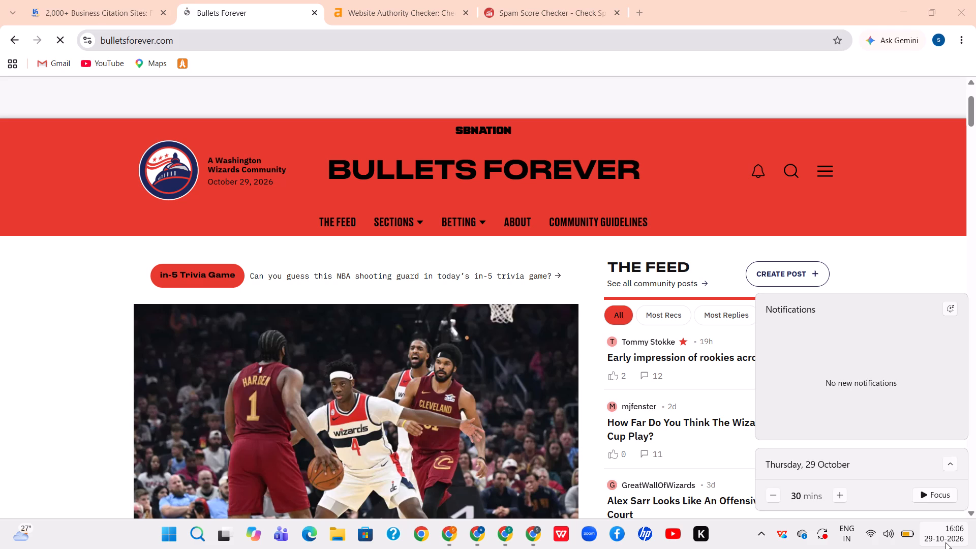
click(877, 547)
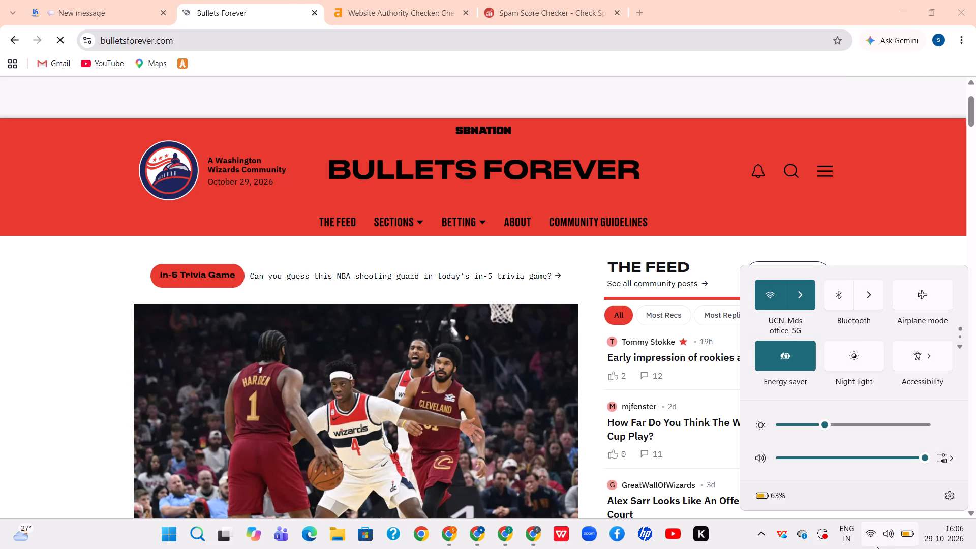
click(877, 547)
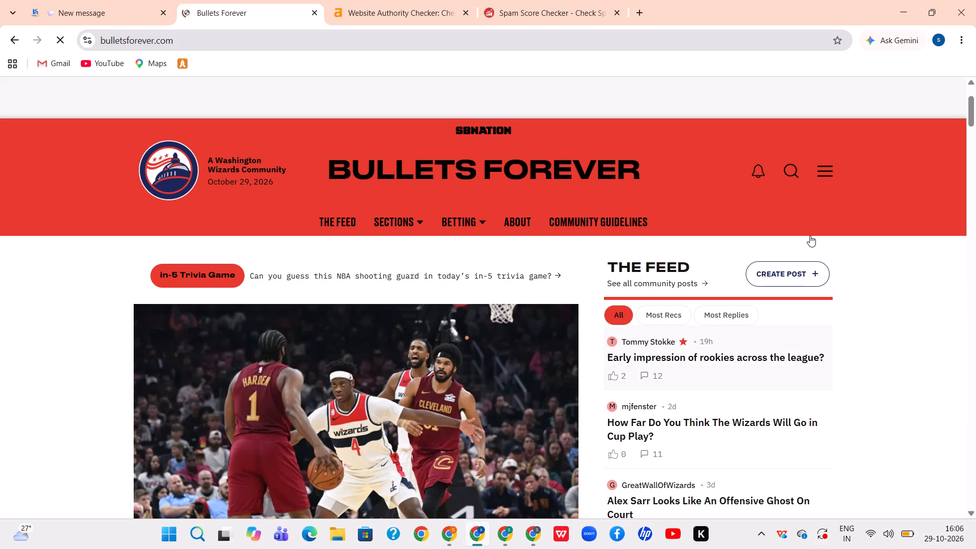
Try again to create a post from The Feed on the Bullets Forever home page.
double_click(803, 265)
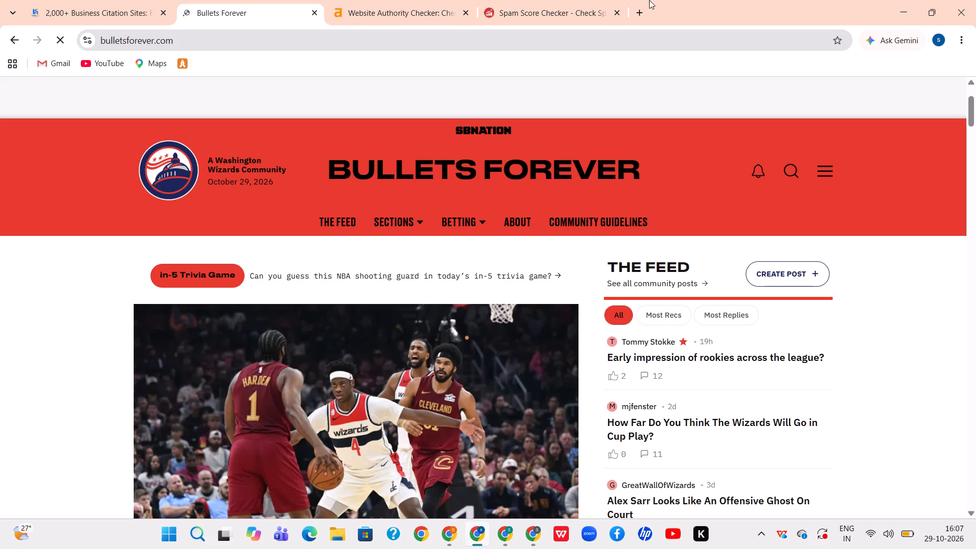
Reload bulletsforever.com in a fresh tab beside the old one, closing the spam score checker and the old Bullets Forever tab.
click(633, 0)
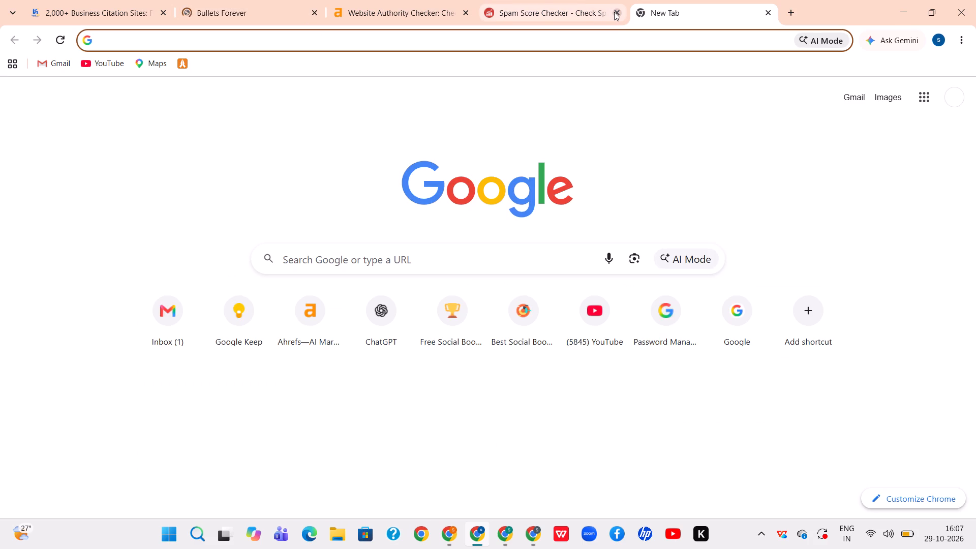
click(615, 12)
key(ctrl+v)
key(Return)
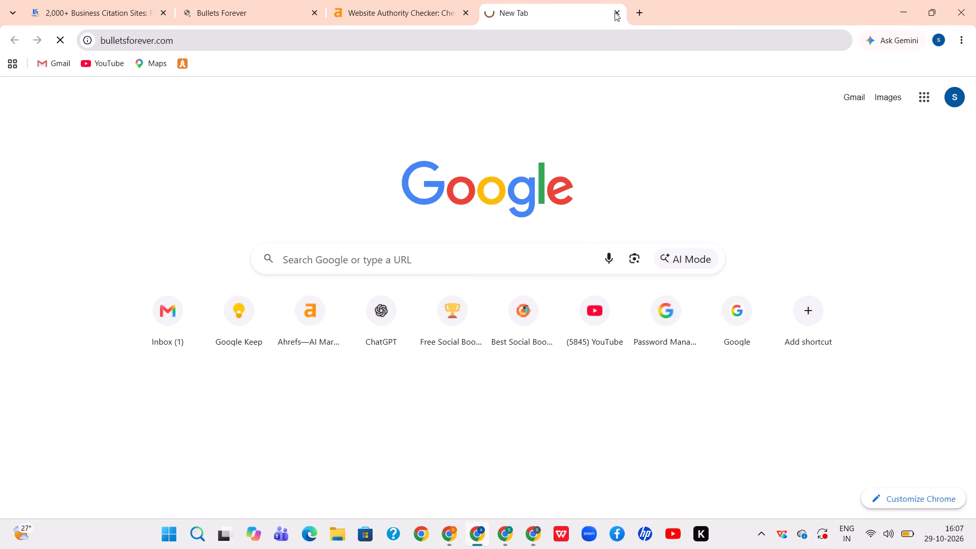
drag(589, 0, 385, 0)
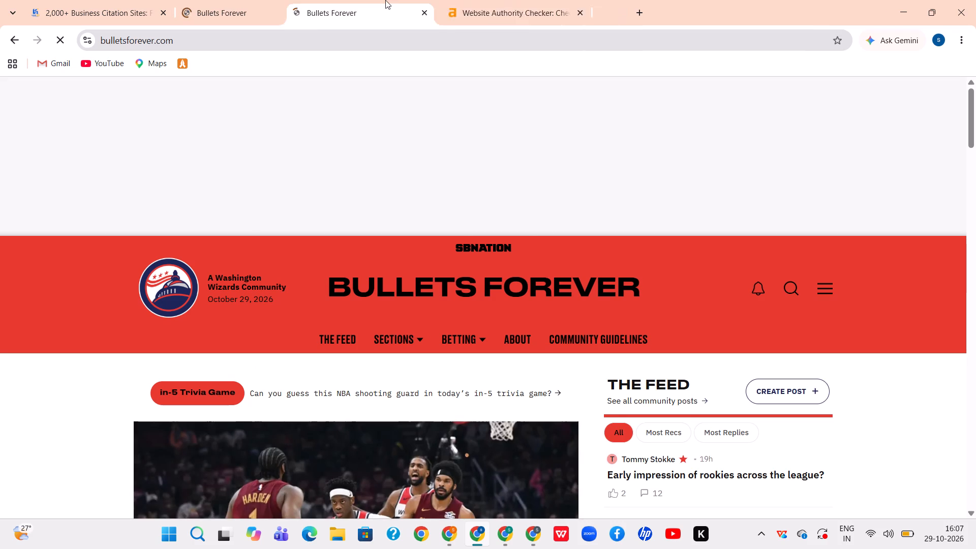
drag(385, 0, 385, 0)
click(316, 14)
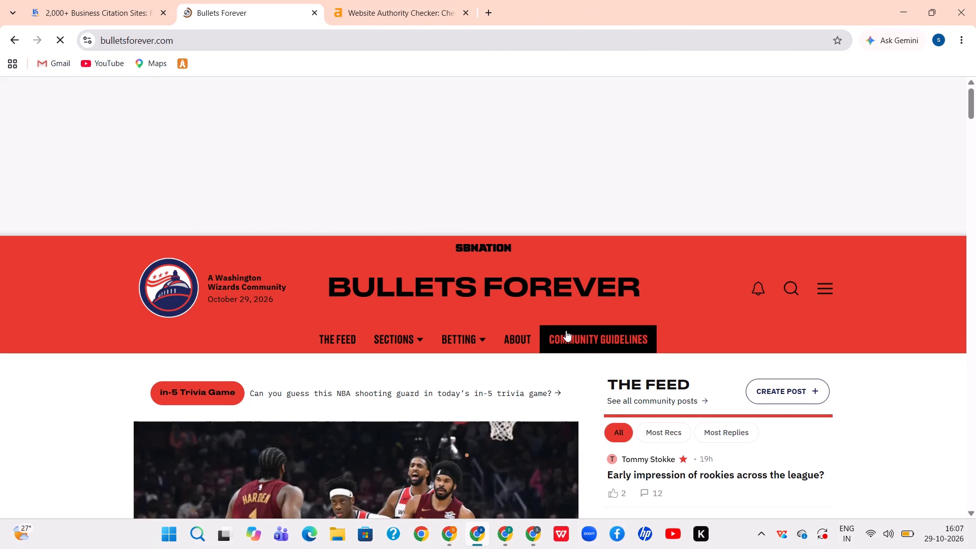
Dismiss the Terms of Use notice on Bullets Forever and start creating a community post.
click(790, 390)
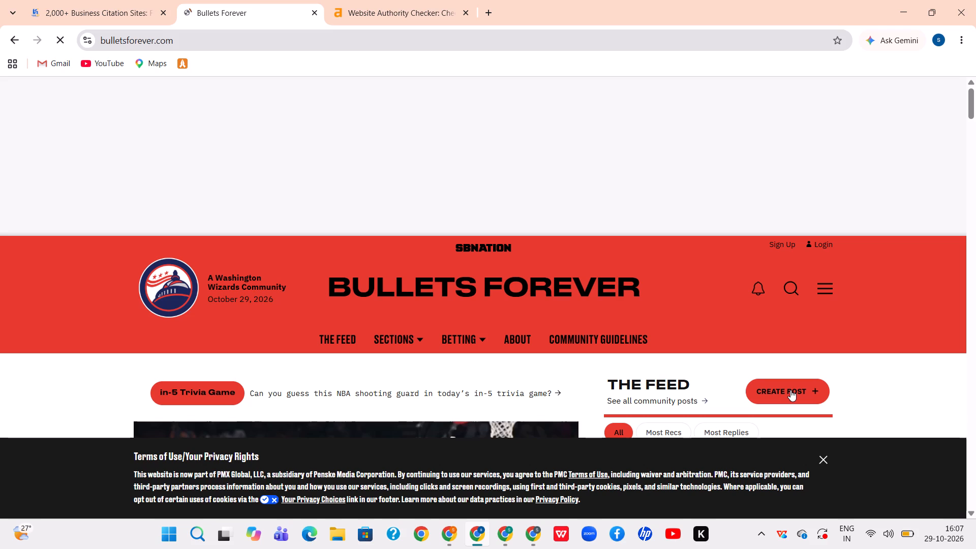
click(823, 464)
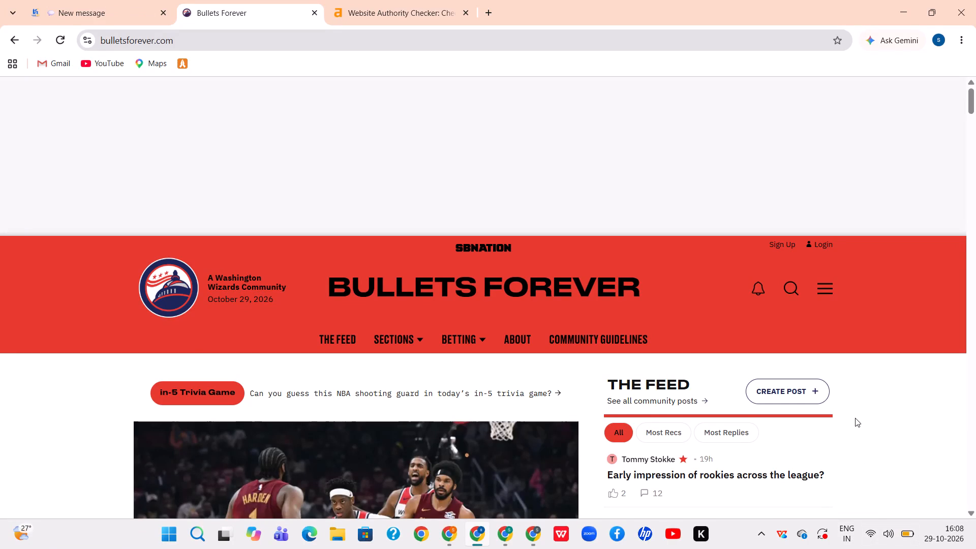
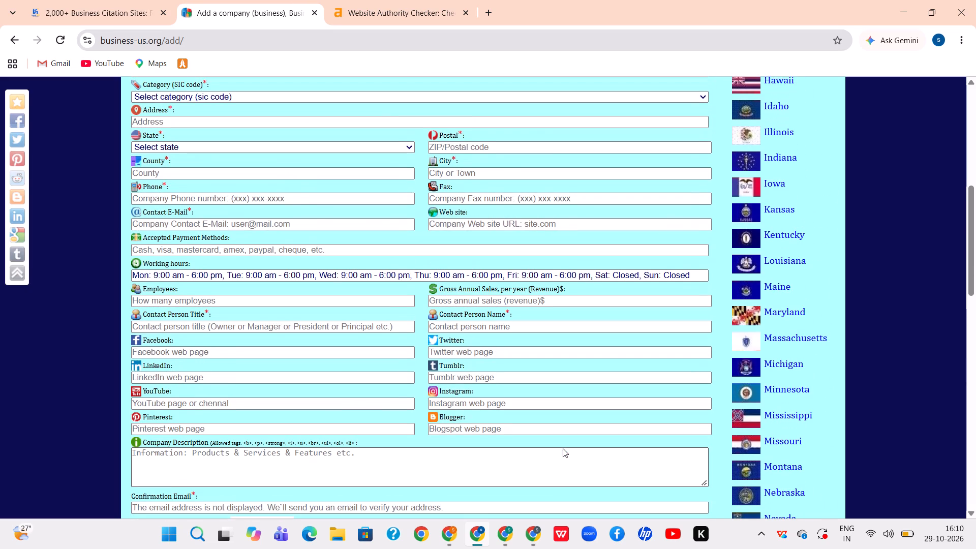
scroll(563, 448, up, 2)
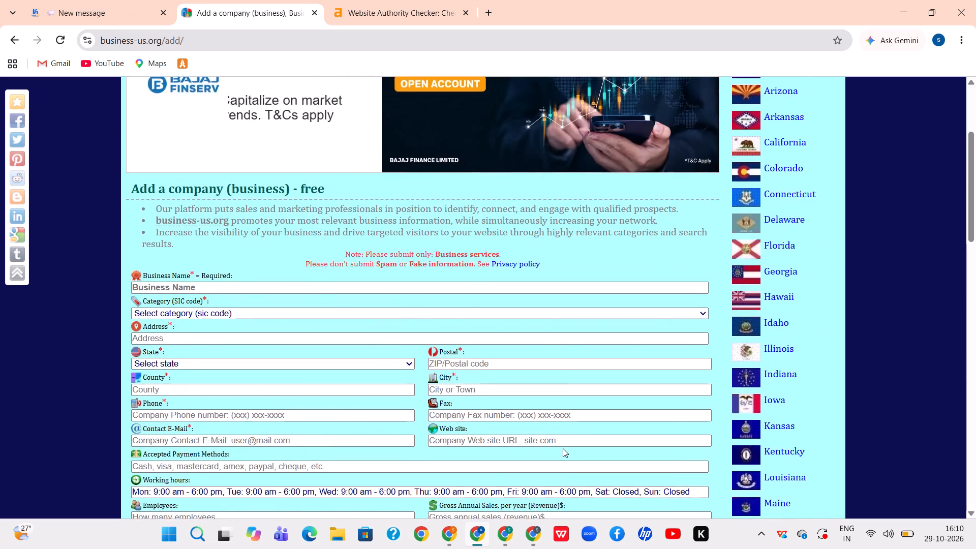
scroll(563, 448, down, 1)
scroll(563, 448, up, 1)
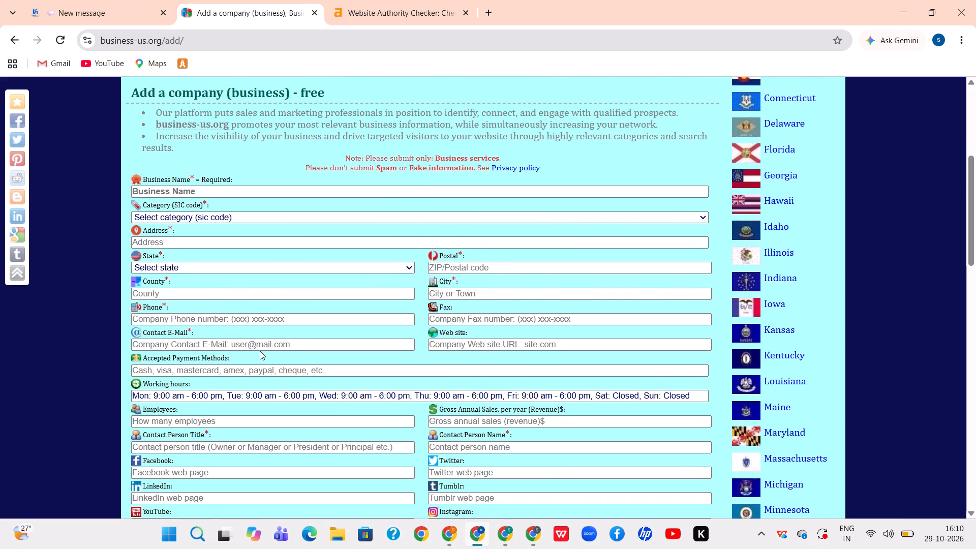
Copy business-us.org from the citation site list and open it in the other Chrome profile's window, closing the Bunity tab there.
click(502, 536)
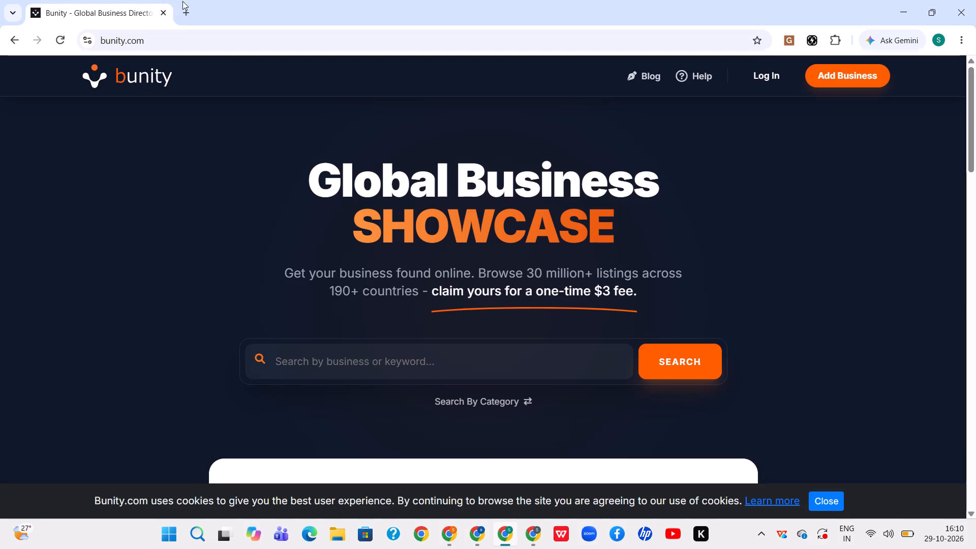
click(189, 2)
key(ctrl+v)
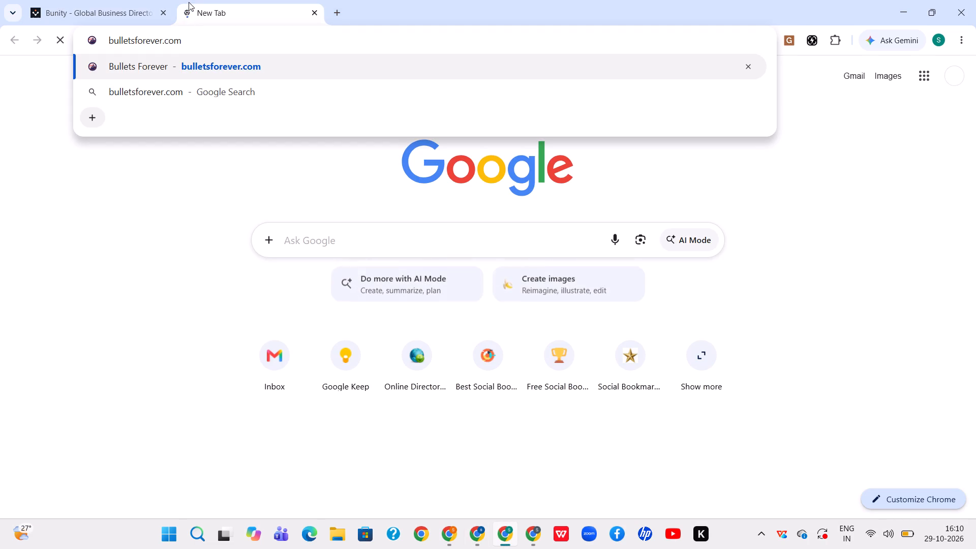
key(ctrl+a)
click(159, 10)
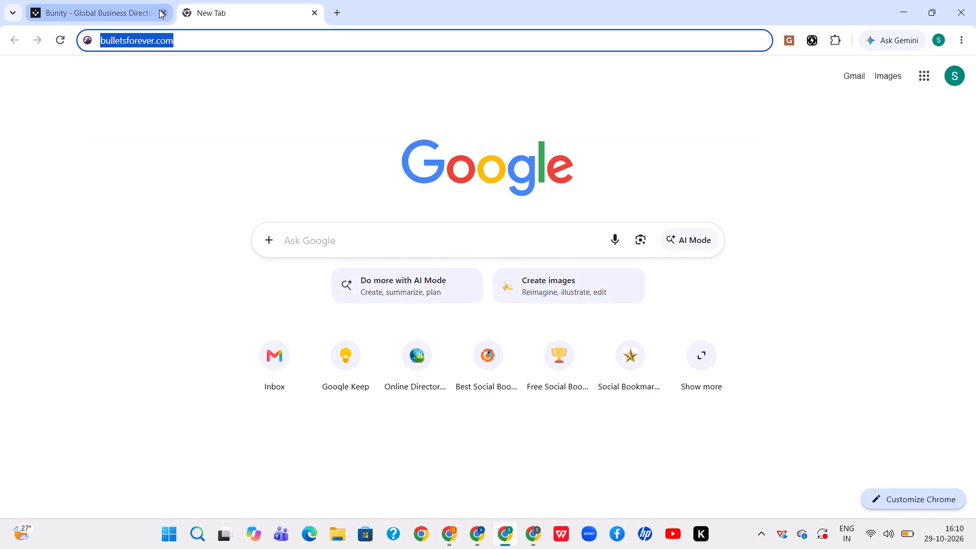
click(474, 536)
click(99, 0)
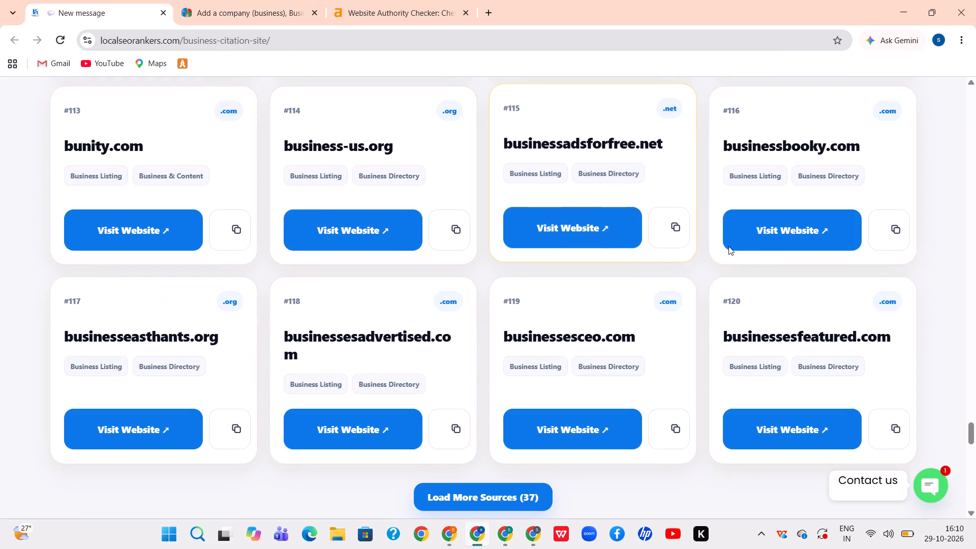
click(453, 221)
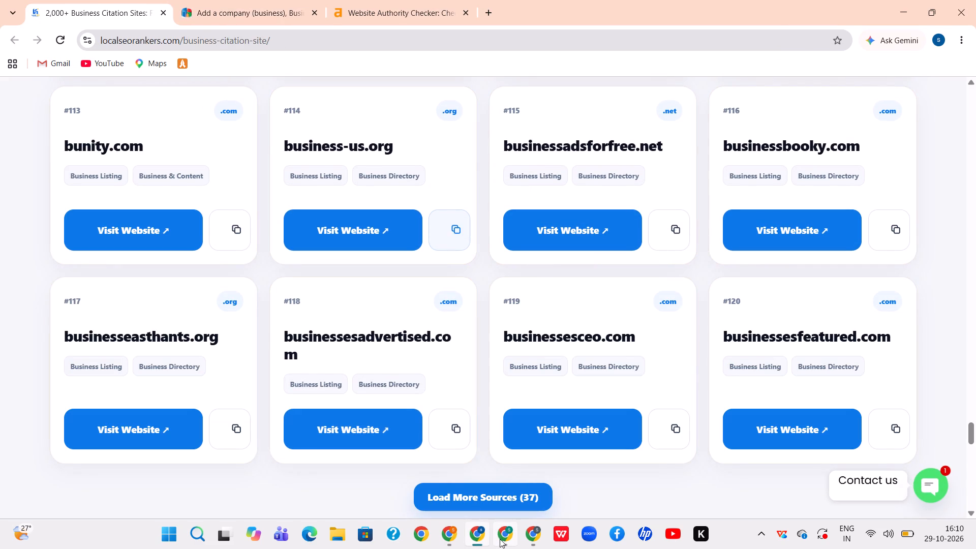
click(500, 539)
key(ctrl+v)
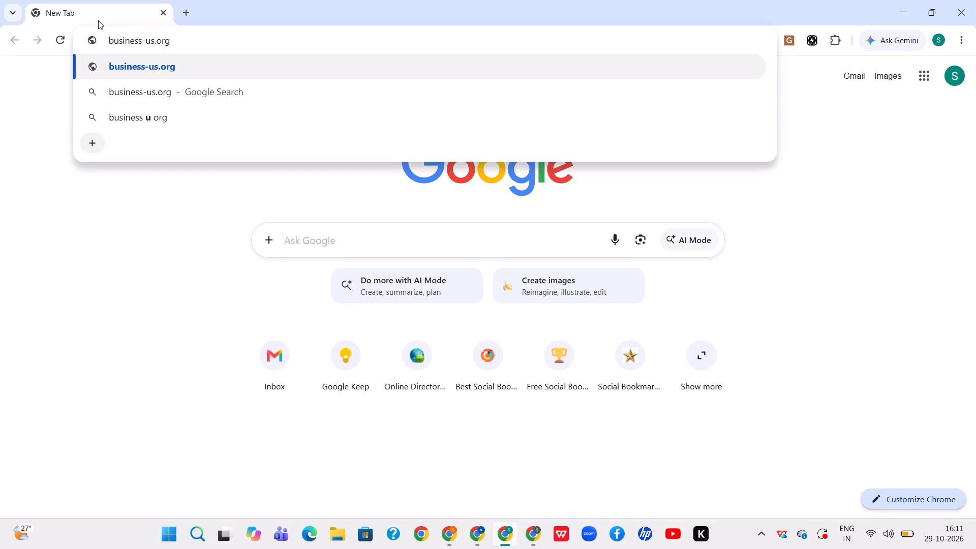
key(Return)
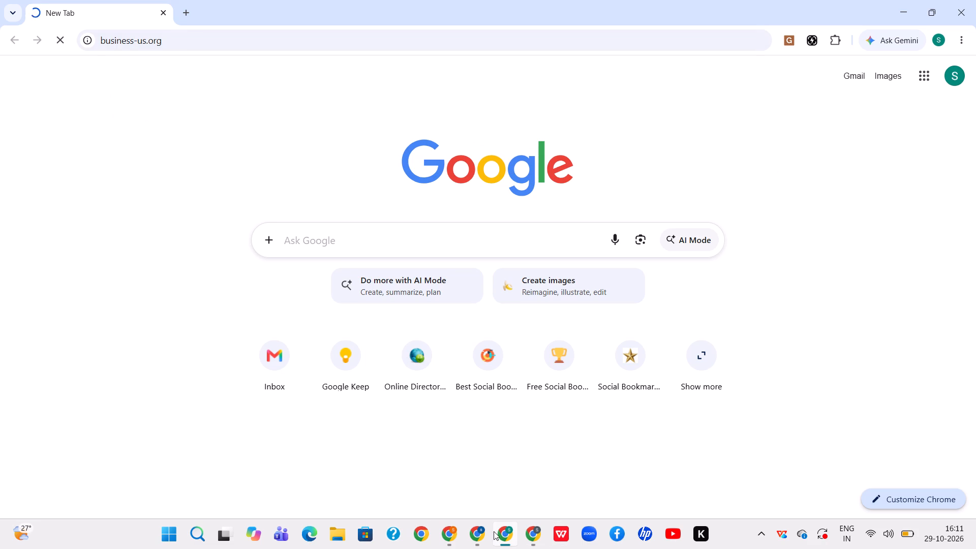
Fill the Business Name on the business-us.org form with "IT Campus Guru - IT Training Institute in Nagpur", copied from its Google business profile.
click(482, 533)
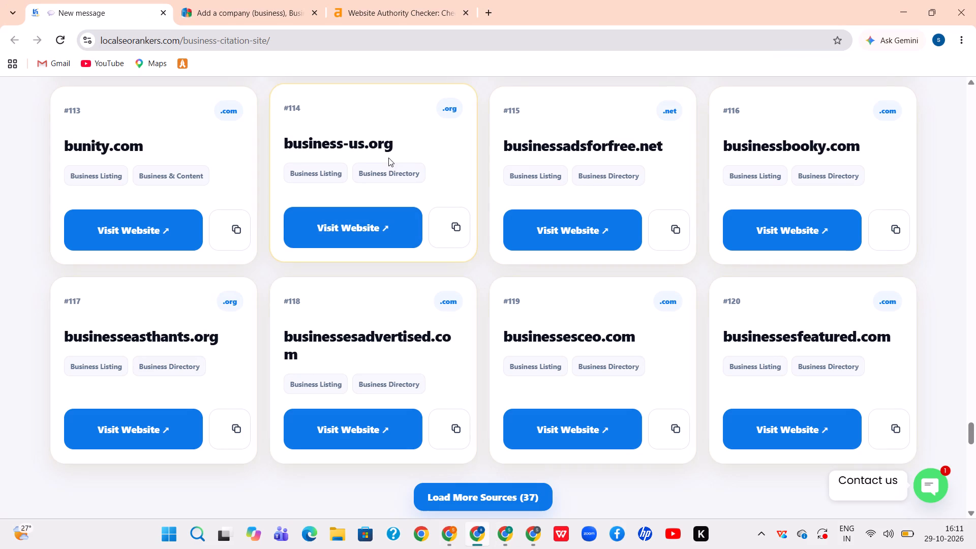
click(264, 0)
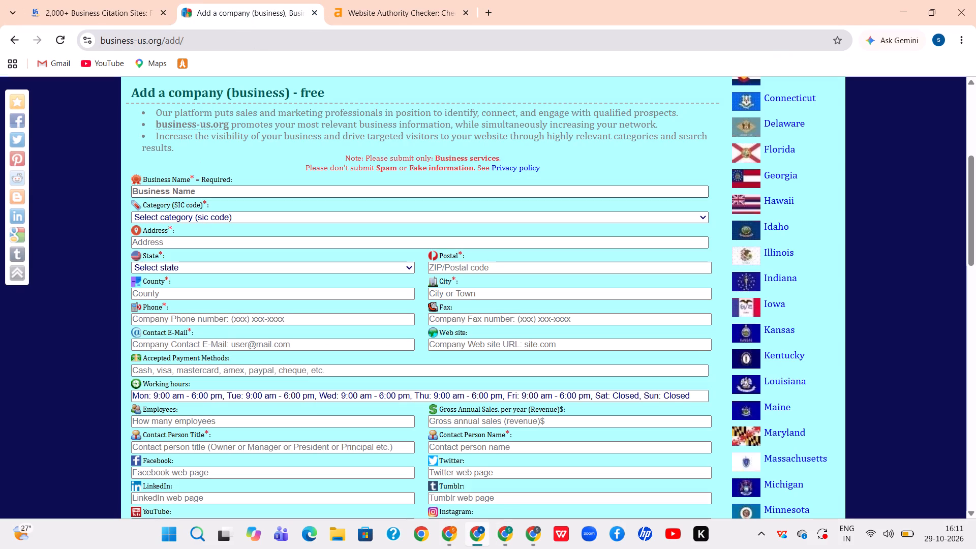
click(168, 190)
click(454, 536)
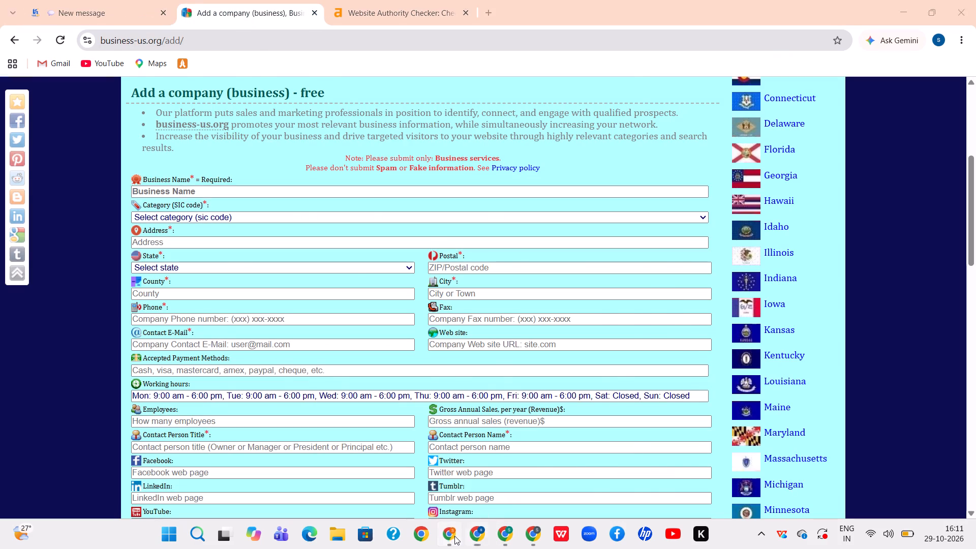
triple_click(638, 281)
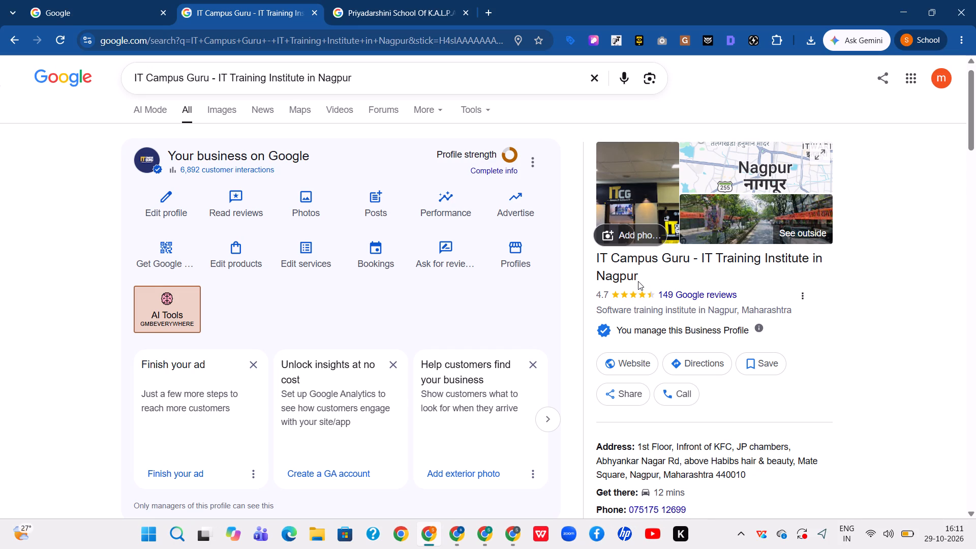
click(638, 281)
key(ctrl+c)
click(638, 281)
click(464, 527)
key(ctrl+v)
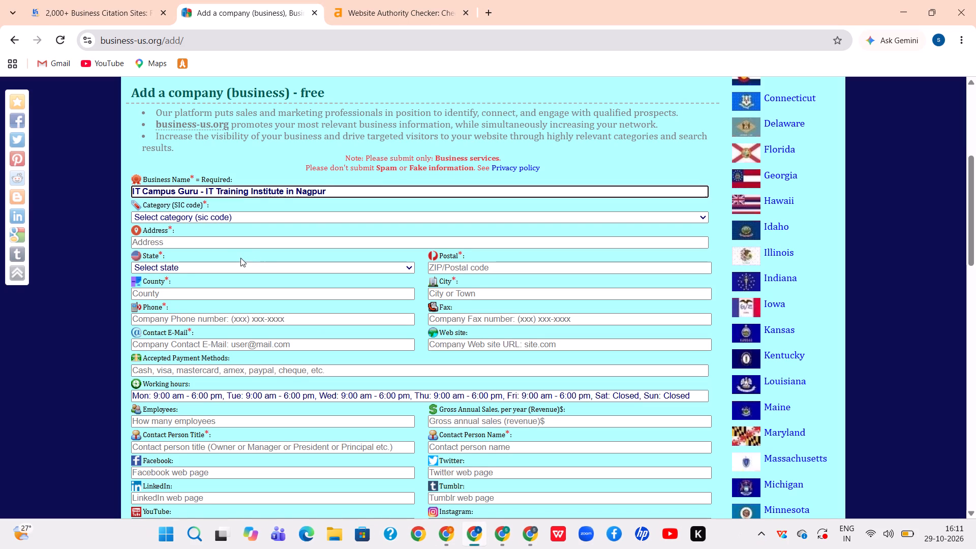
Set the company's SIC category to "738999 - Business services, nec, nec".
click(178, 213)
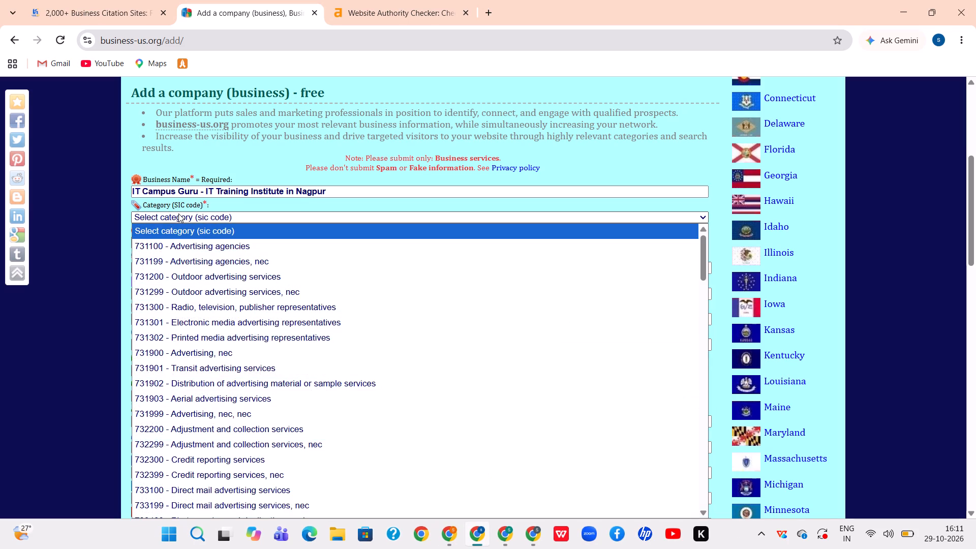
text(ed)
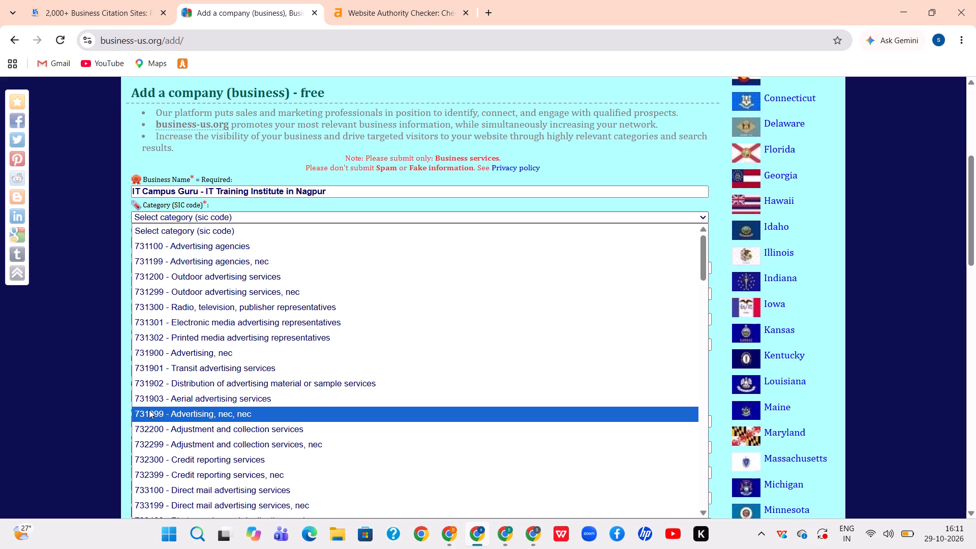
scroll(149, 410, down, 2)
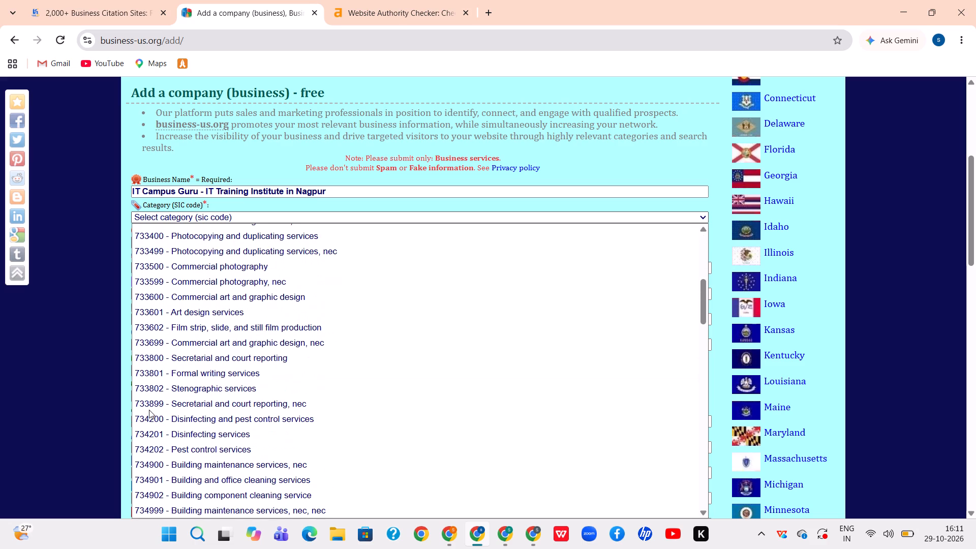
scroll(149, 410, down, 1)
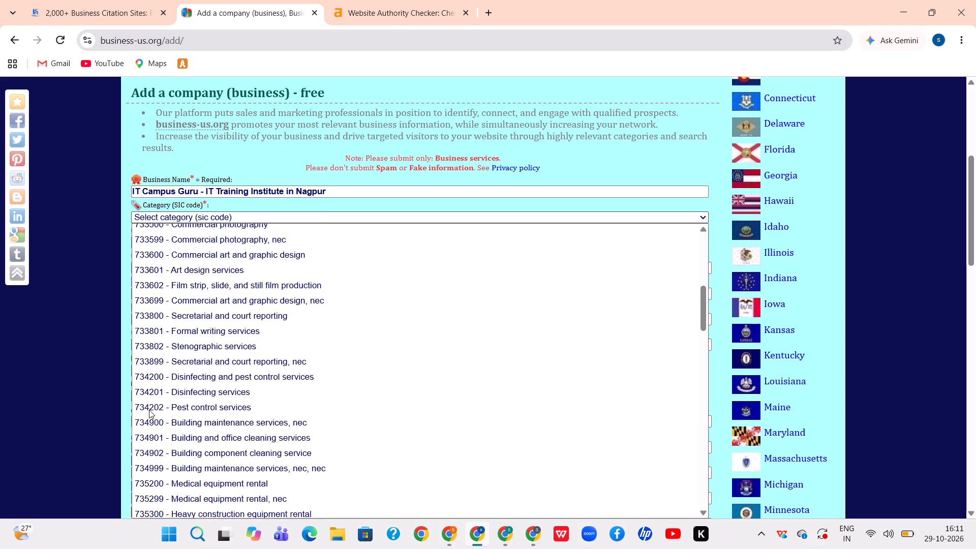
scroll(149, 410, down, 3)
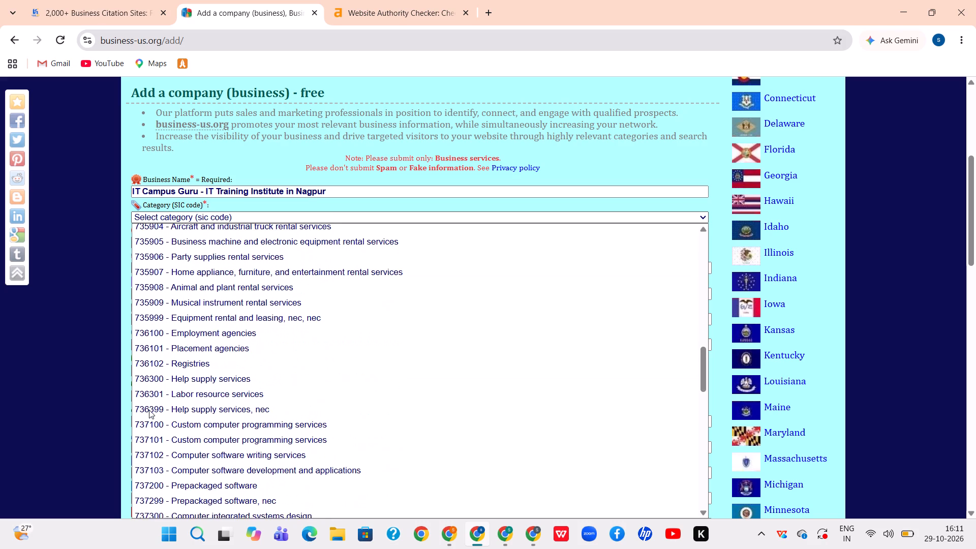
scroll(149, 410, up, 1)
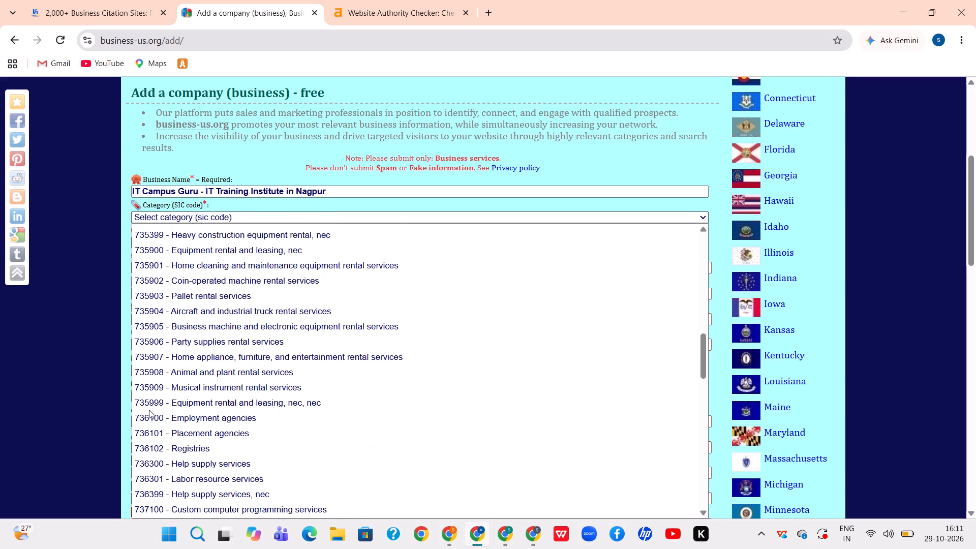
scroll(149, 410, down, 1)
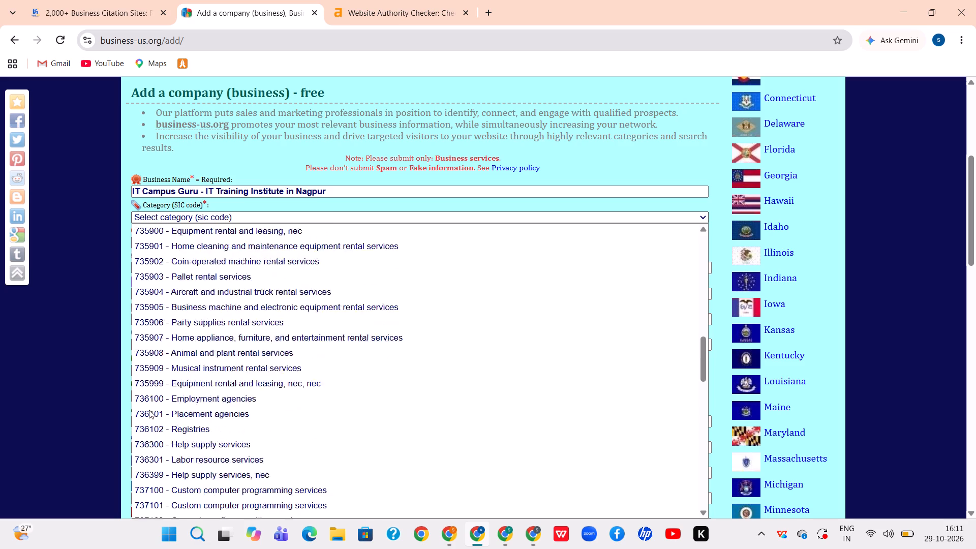
scroll(149, 410, down, 2)
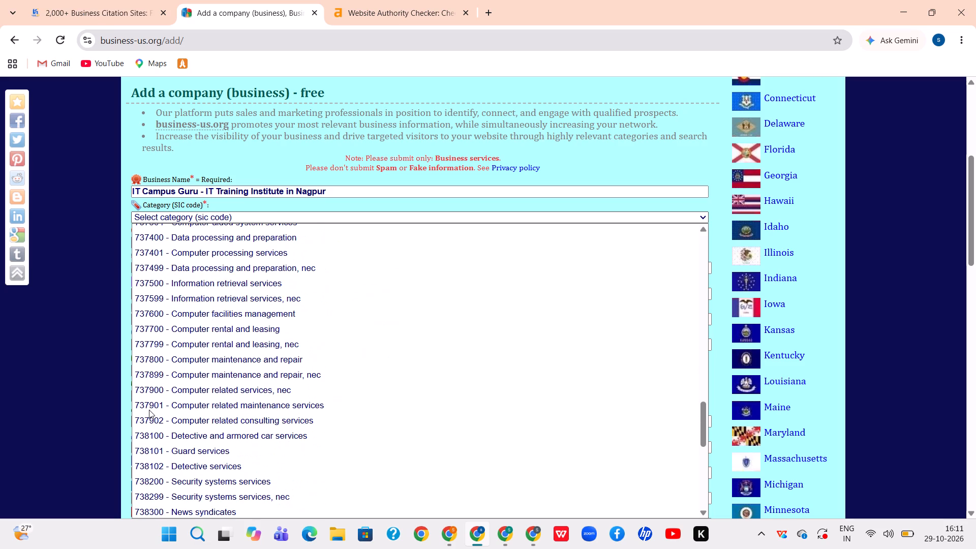
scroll(149, 410, down, 1)
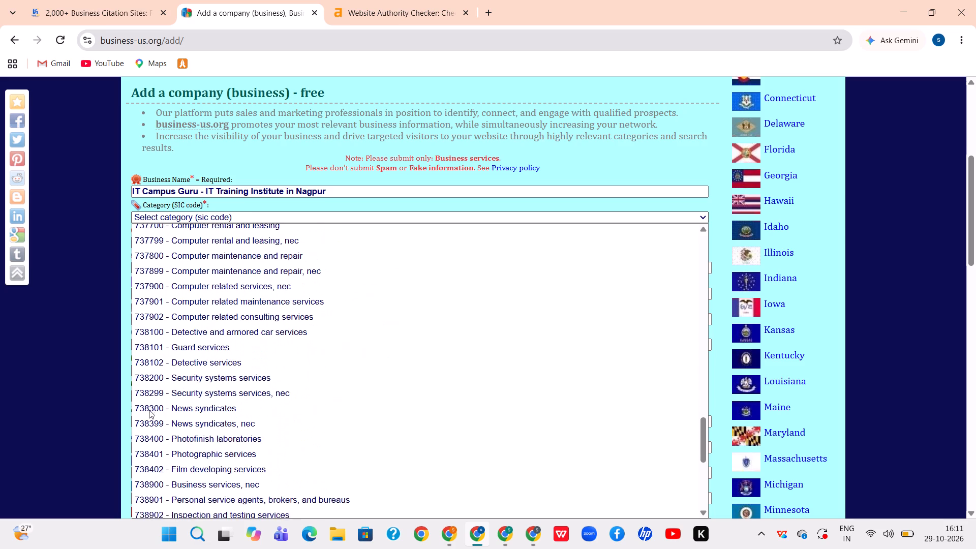
scroll(149, 410, down, 2)
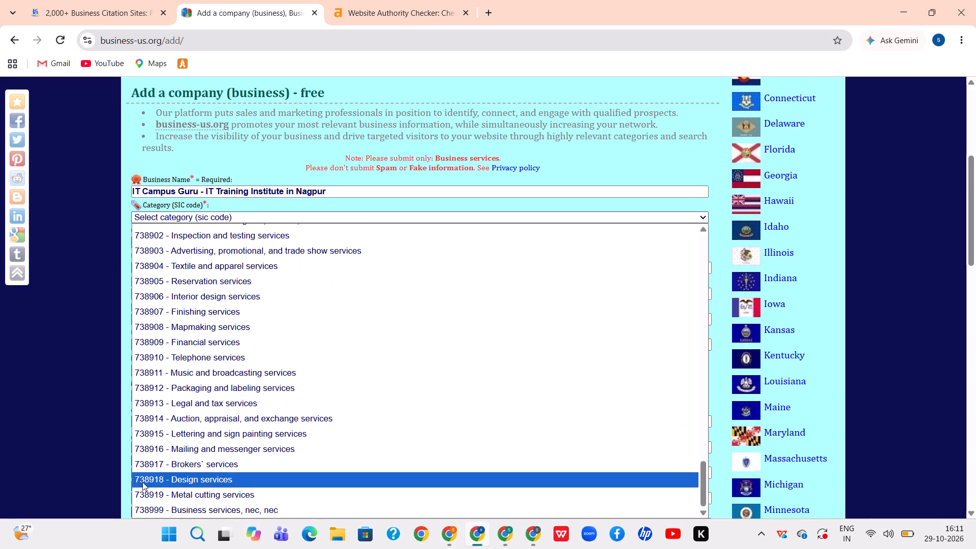
click(163, 506)
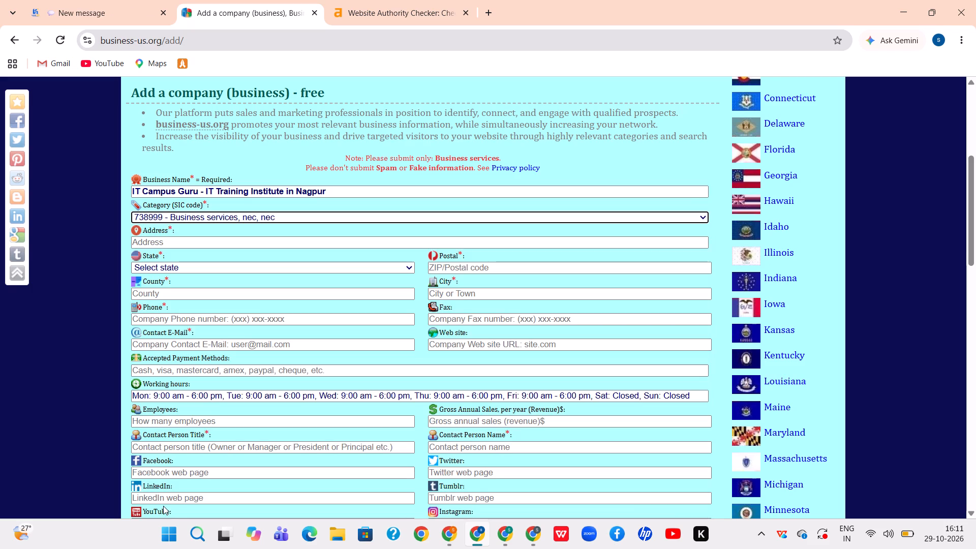
Copy the institute's full address from its Google business profile for the form's Address field.
click(312, 236)
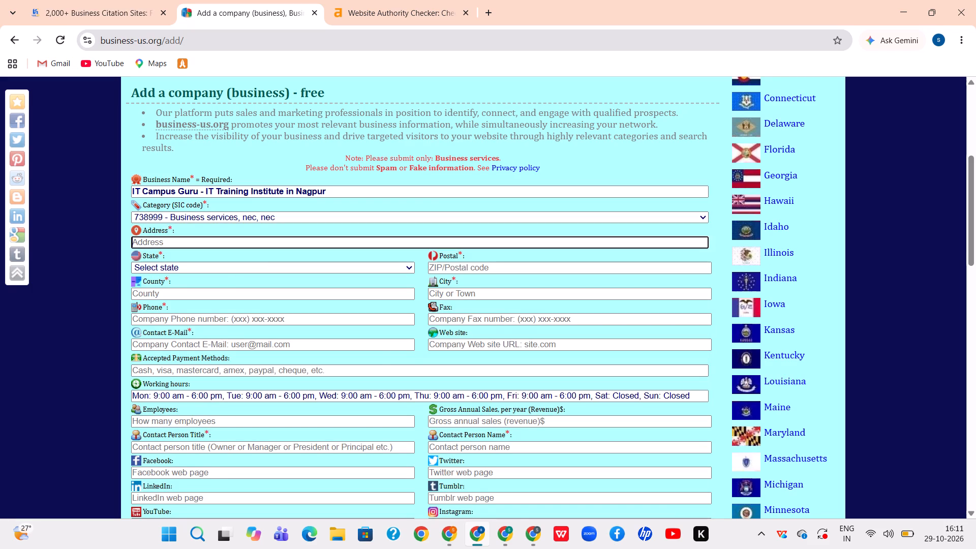
click(450, 532)
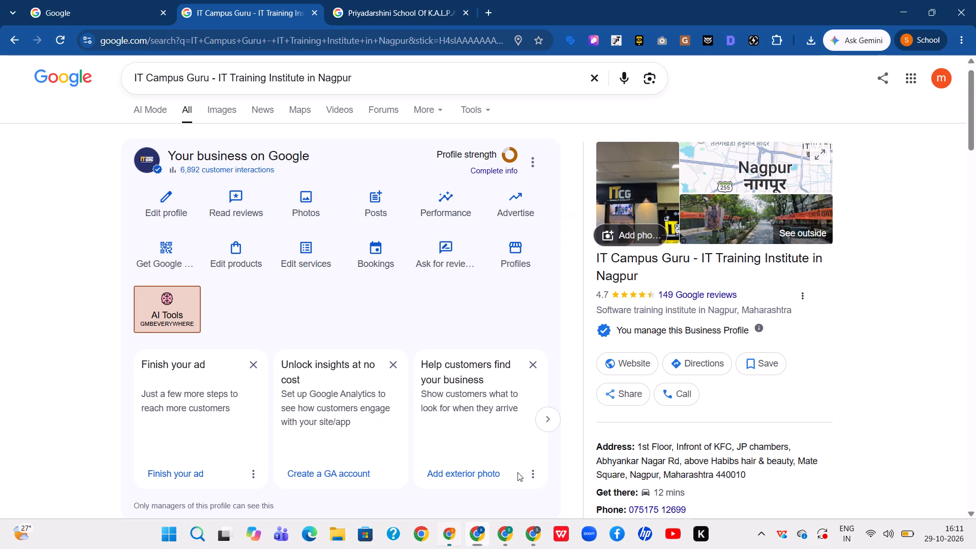
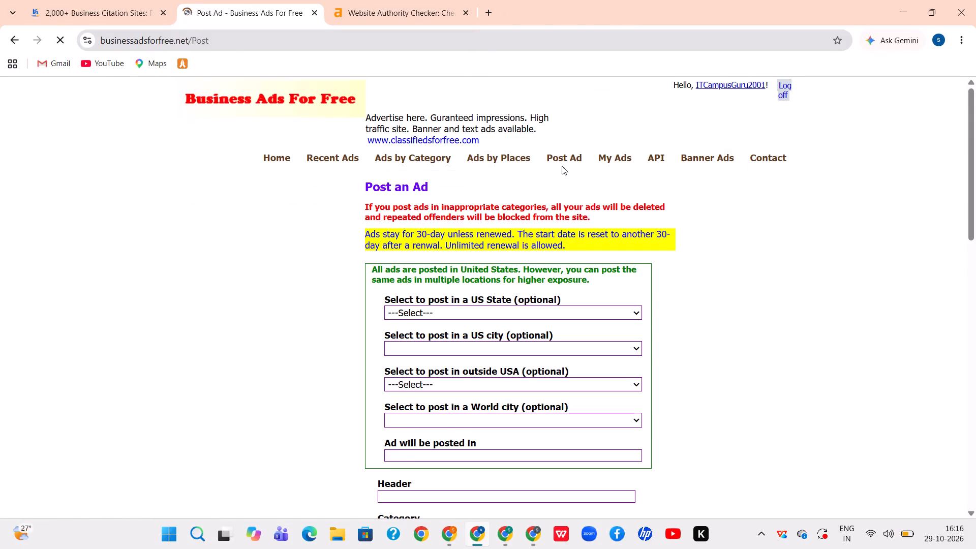
Set the ad's posting location outside the USA to India on the Business Ads For Free post form.
scroll(540, 266, down, 1)
scroll(540, 266, up, 1)
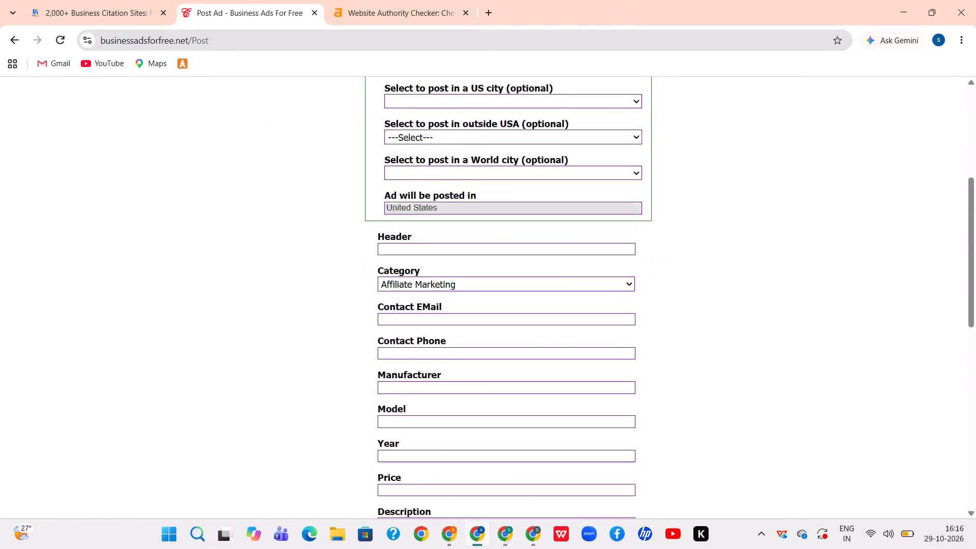
scroll(540, 266, up, 1)
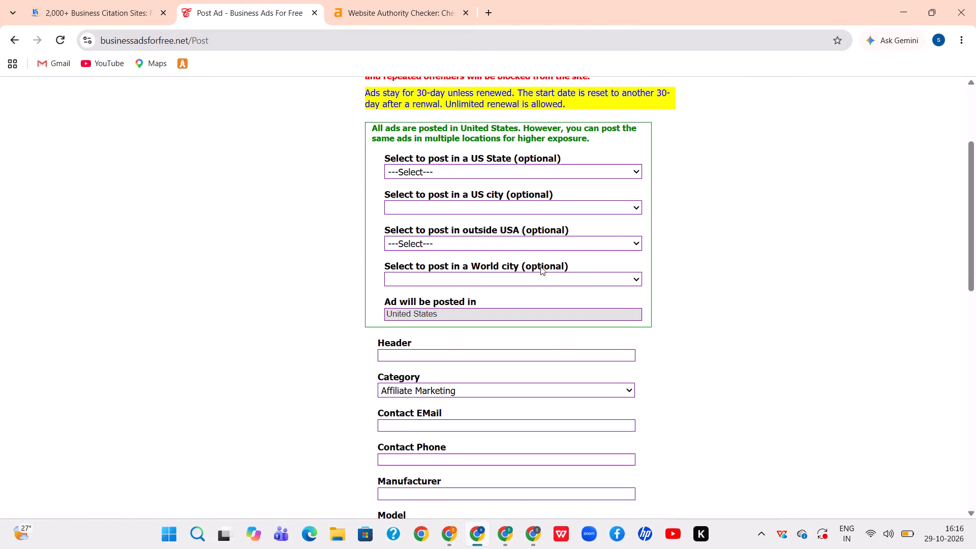
click(478, 240)
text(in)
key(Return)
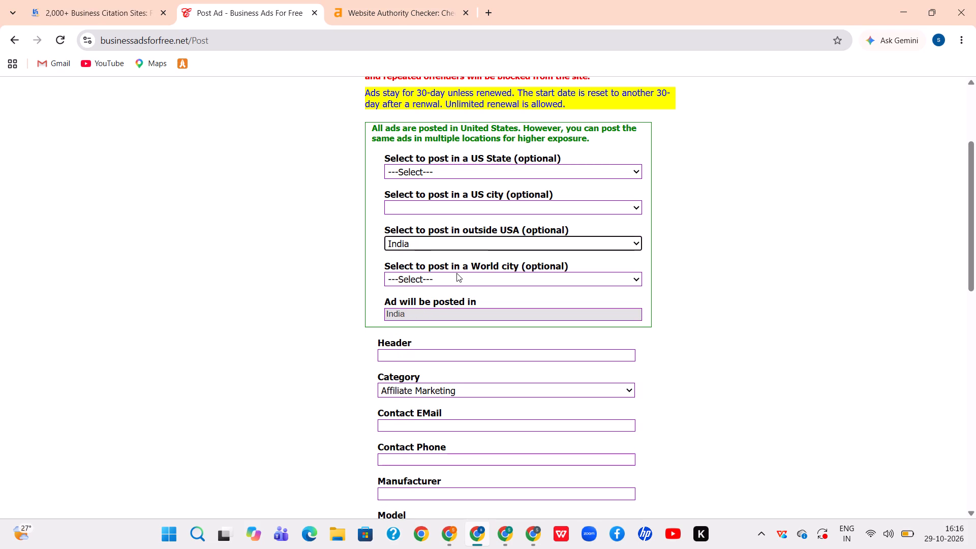
Set the ad's World city to Nagpur on the businessadsforfree.net posting form.
click(456, 273)
text(nnnnn)
key(Down)
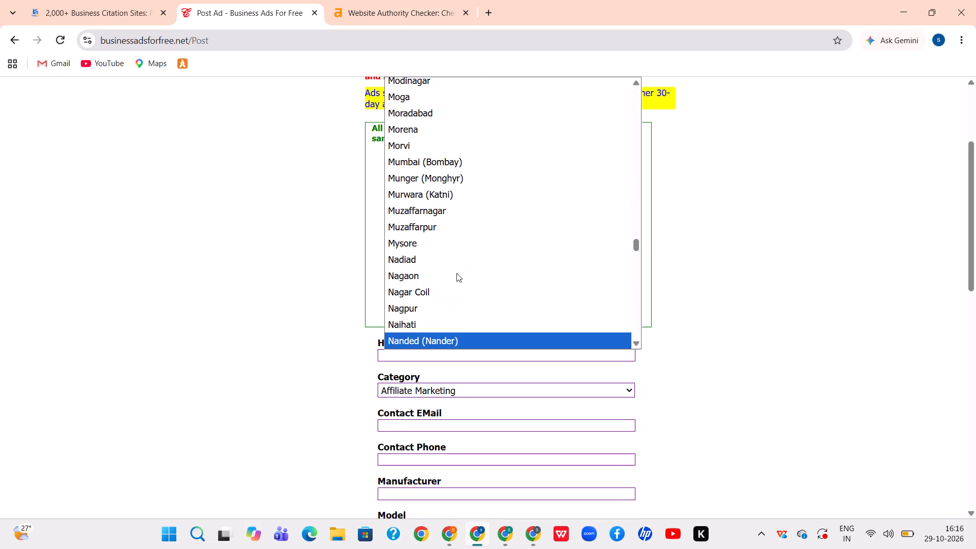
key(Up)
key(Up)
key(Return)
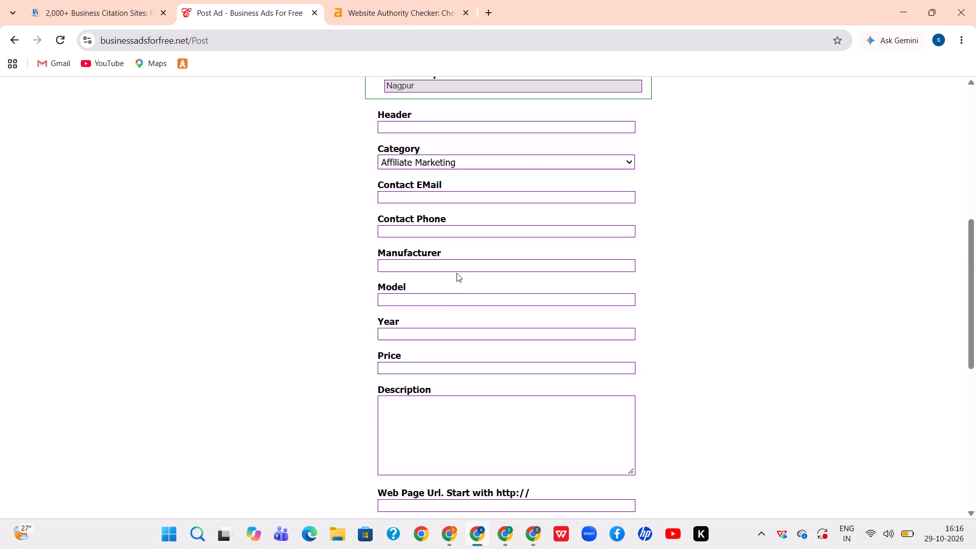
Fill the ad's Header with "IT Campus Guru - IT Training Institute in Nagpur" and set its Category to Business services.
click(390, 126)
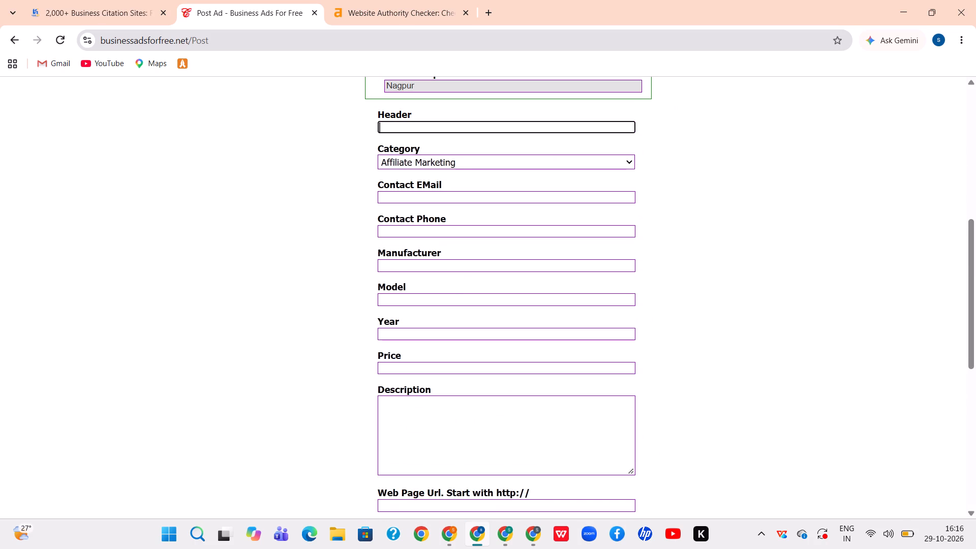
click(493, 156)
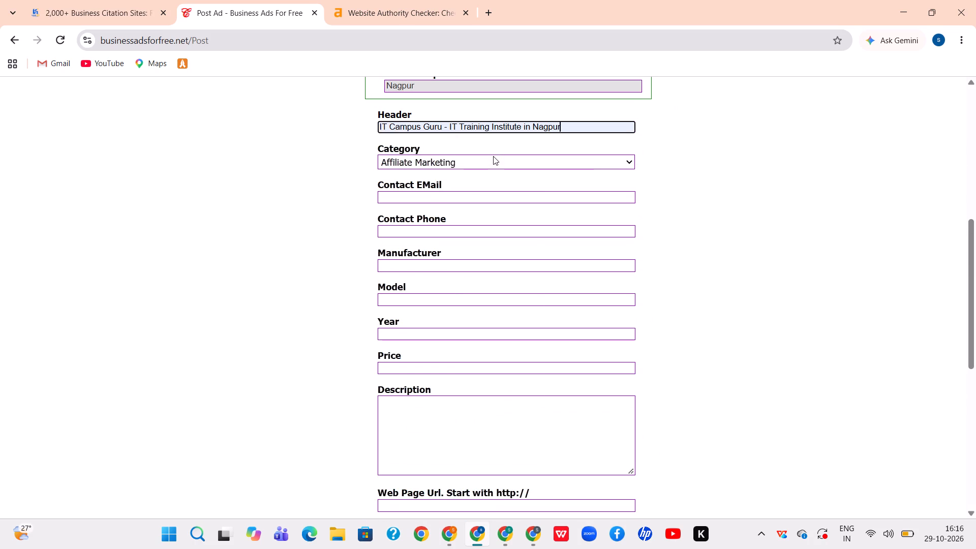
click(493, 156)
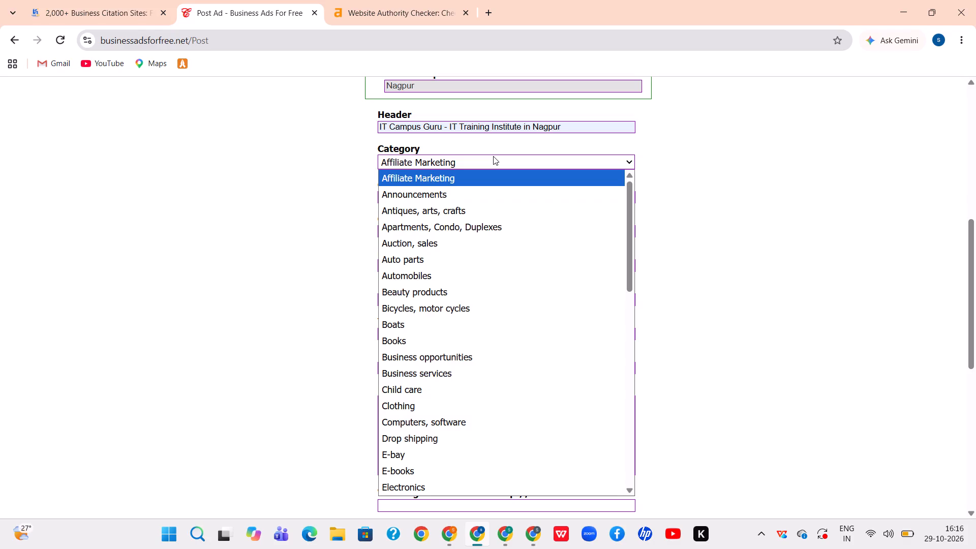
text(ed)
key(BackSpace)
key(BackSpace)
key(BackSpace)
key(BackSpace)
key(BackSpace)
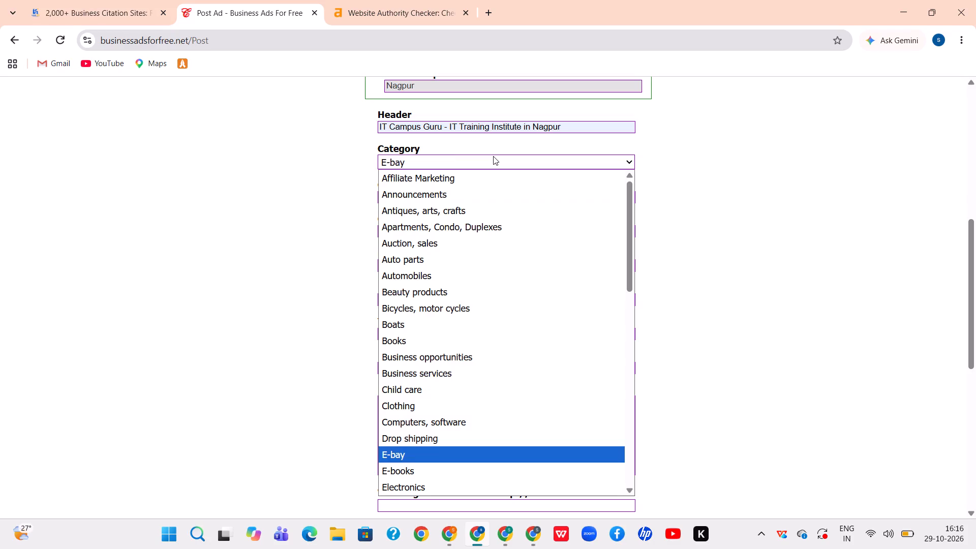
click(450, 371)
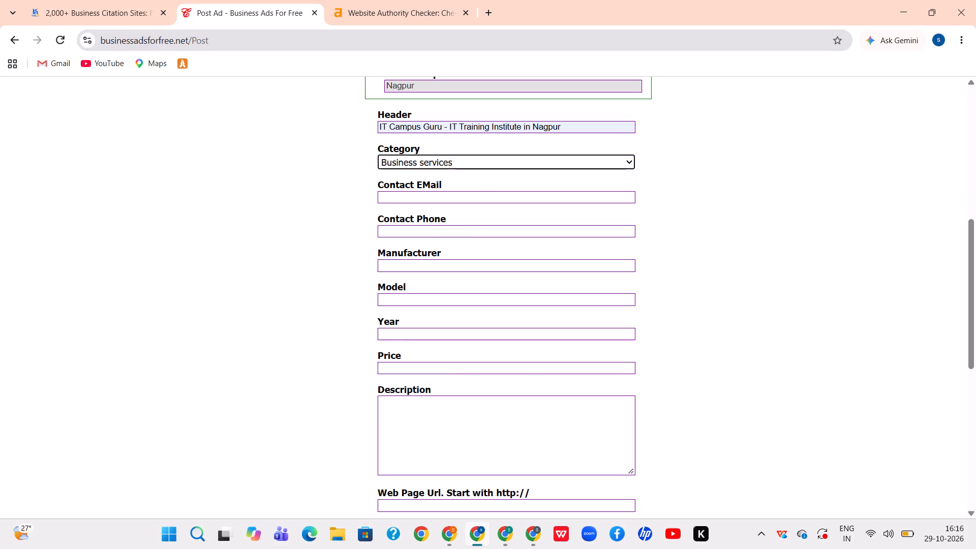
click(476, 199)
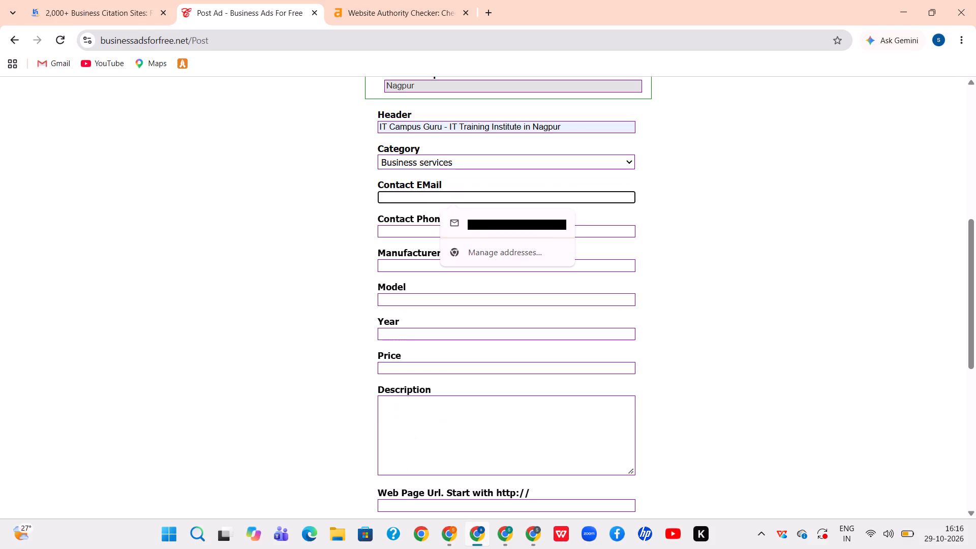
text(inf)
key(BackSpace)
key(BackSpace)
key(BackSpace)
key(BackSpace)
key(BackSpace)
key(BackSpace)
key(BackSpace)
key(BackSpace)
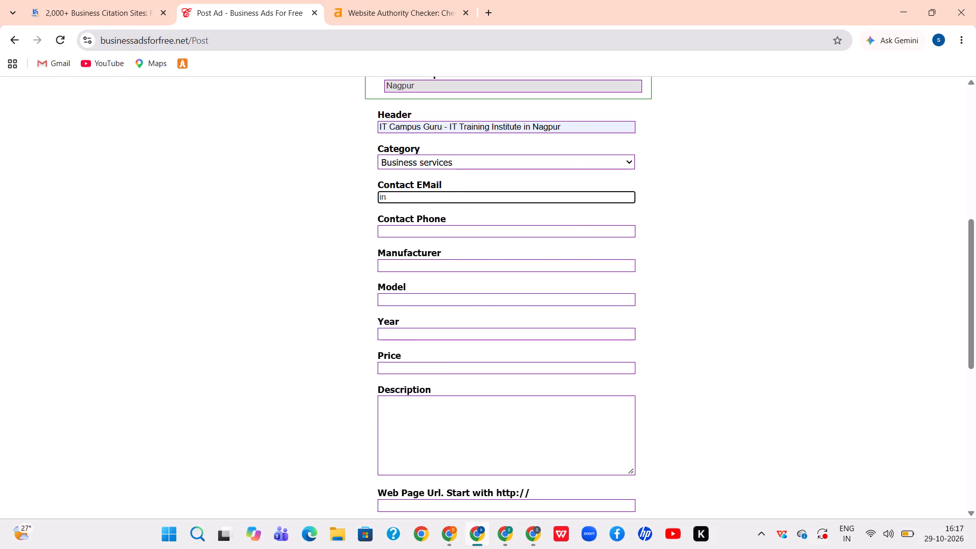
Enter the institute's contact phone number in the ad form and set the Year to 2022.
click(401, 228)
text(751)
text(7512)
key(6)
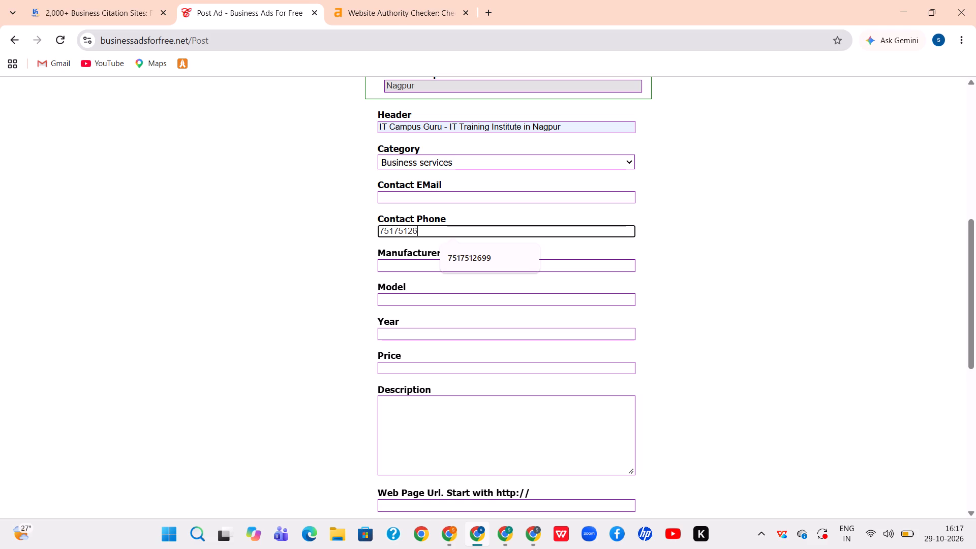
click(456, 261)
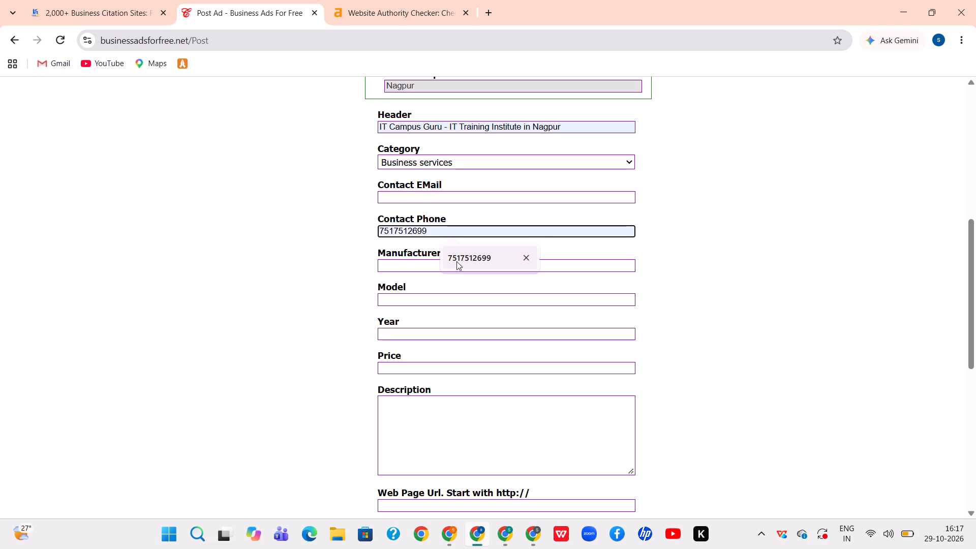
click(425, 338)
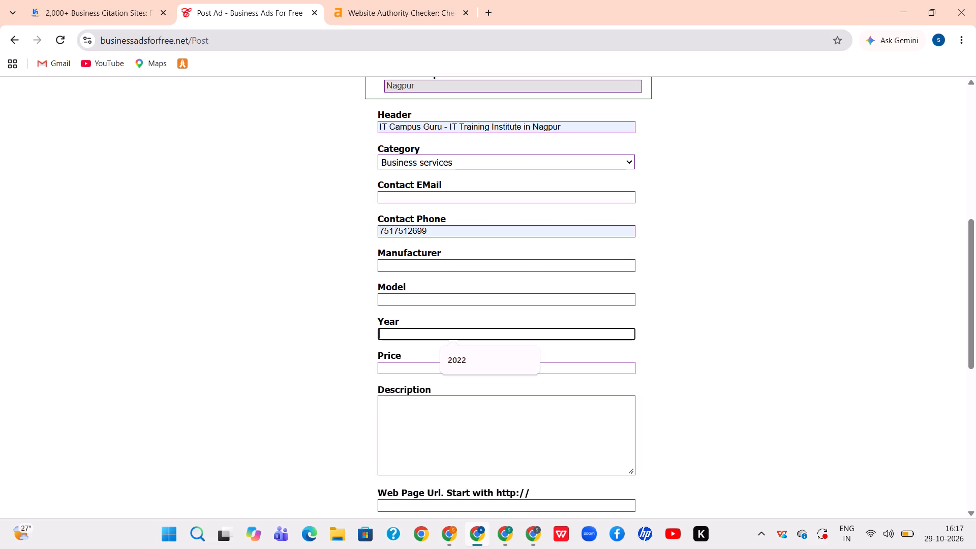
text(202)
key(2)
Expand the institute's full business description on its Google business profile and copy it without the quotation marks for the ad's Description.
click(399, 409)
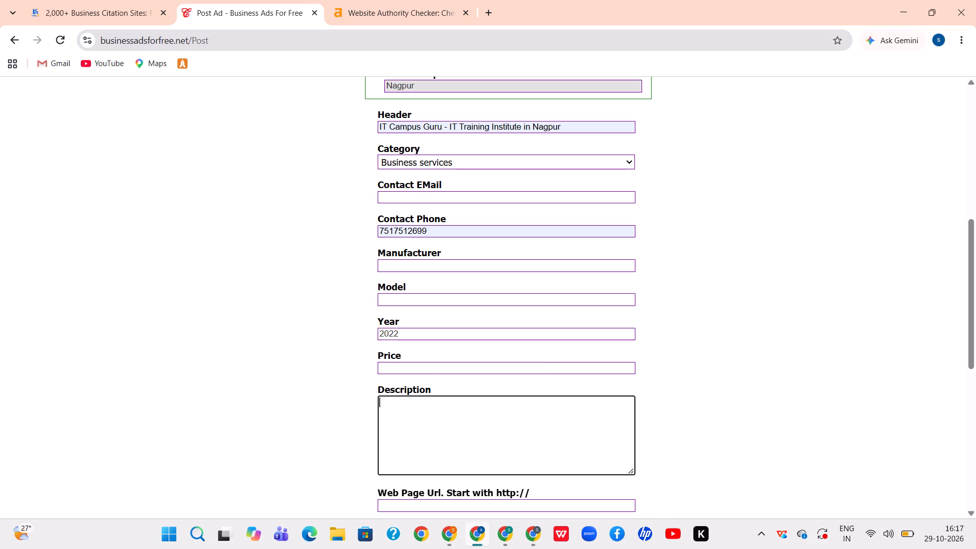
click(459, 544)
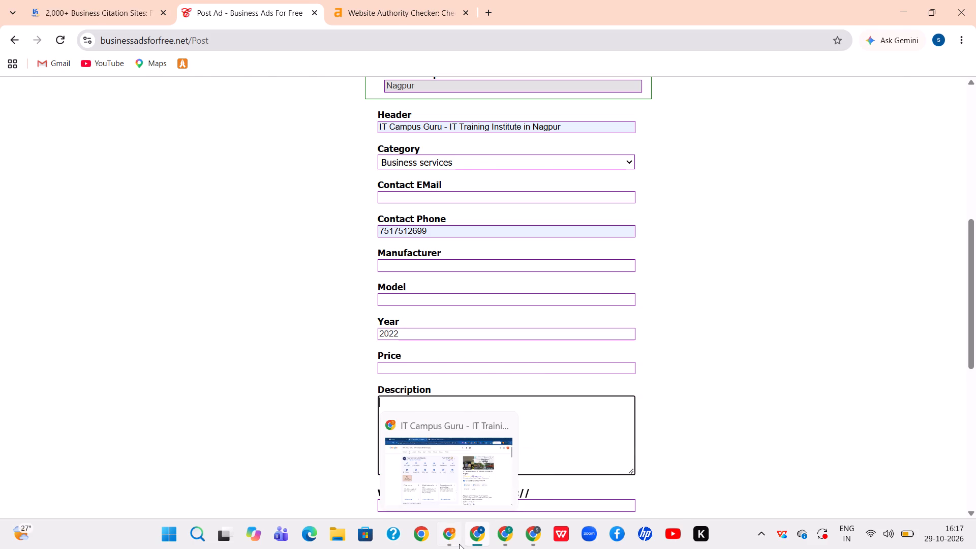
scroll(692, 311, down, 7)
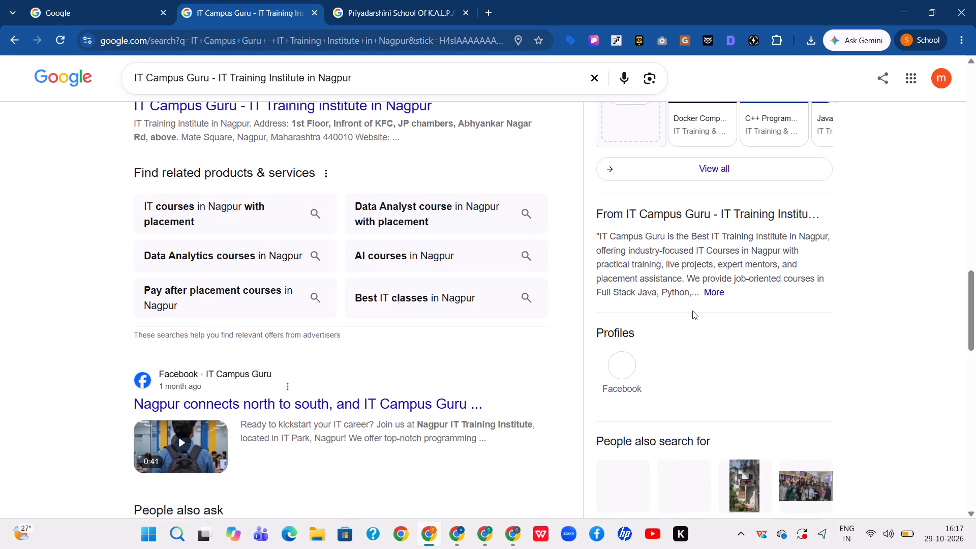
click(694, 285)
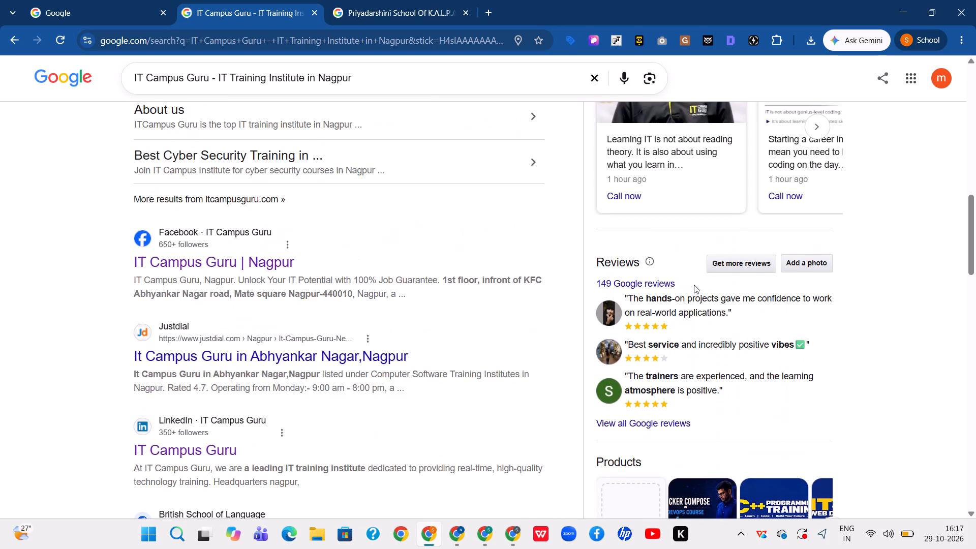
scroll(694, 285, up, 1)
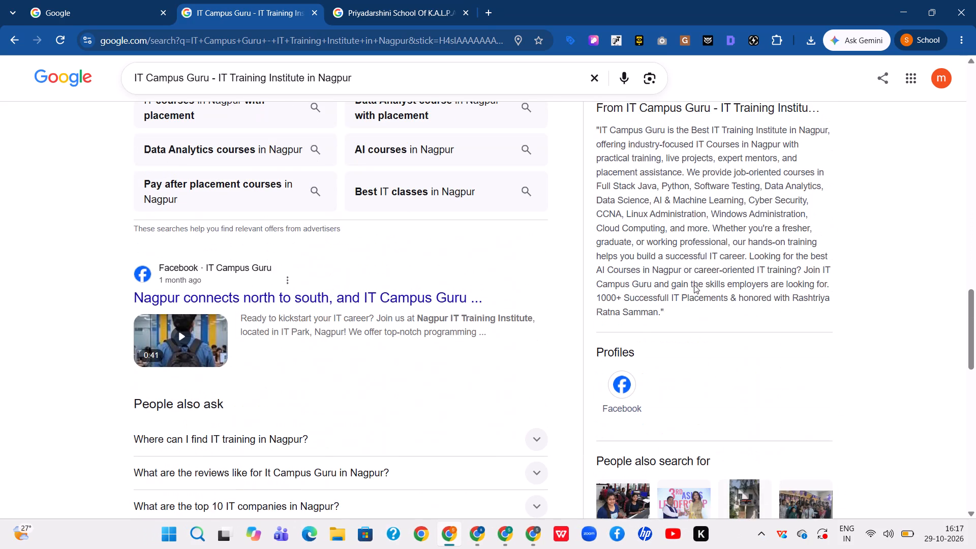
scroll(694, 285, up, 1)
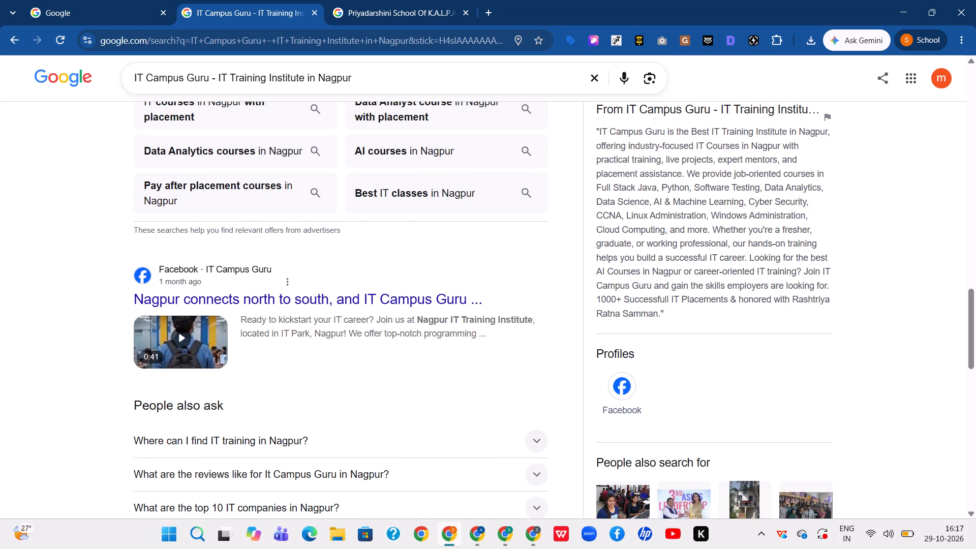
drag(599, 133, 669, 314)
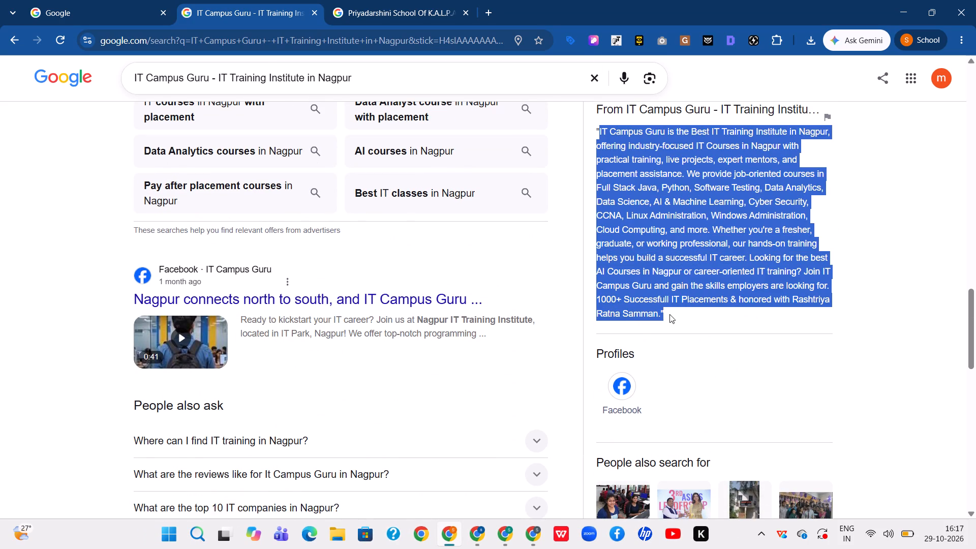
drag(669, 314, 657, 314)
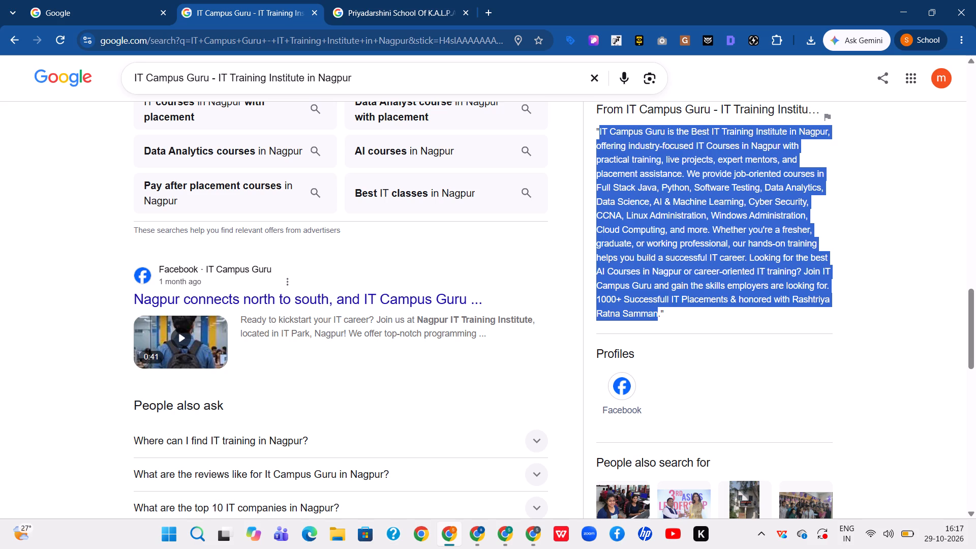
key(ctrl+c)
click(657, 314)
key(Page_Up)
key(Page_Up)
key(Page_Up)
key(Page_Up)
key(Page_Up)
key(Page_Up)
key(Page_Up)
key(Page_Up)
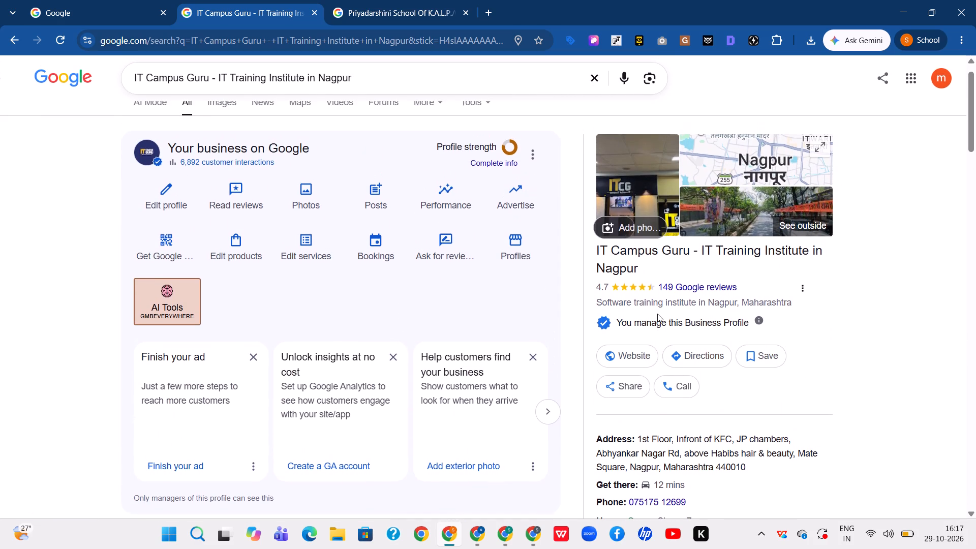
scroll(545, 423, down, 1)
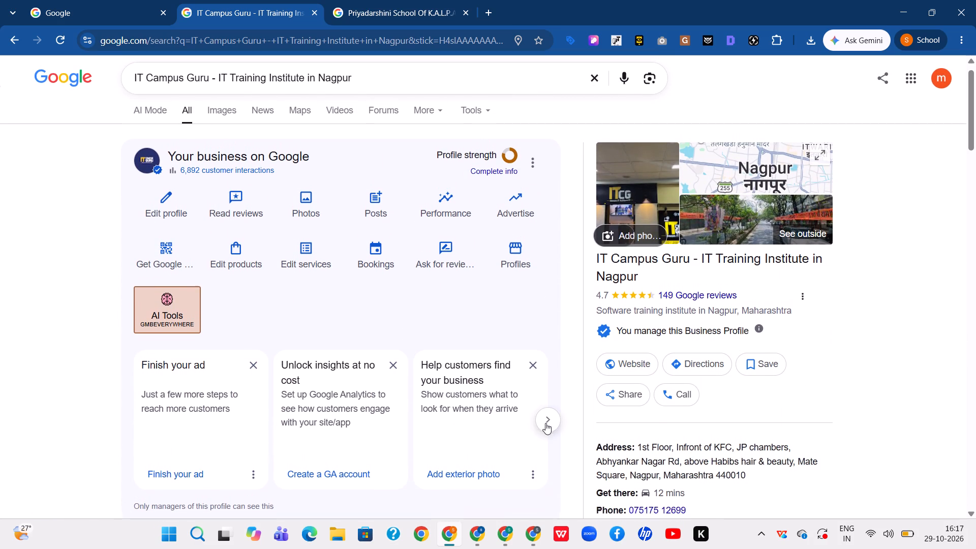
scroll(545, 423, down, 1)
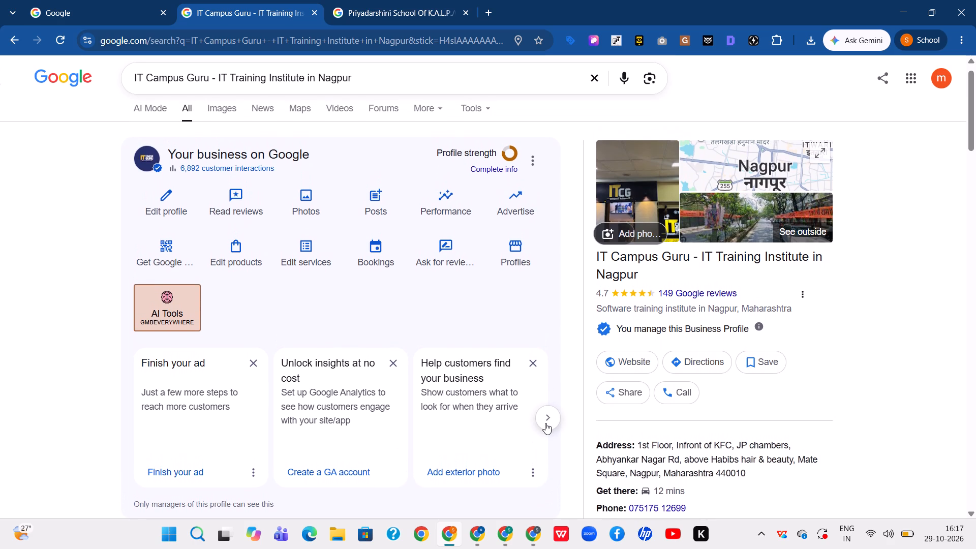
Paste the copied business description into the ad's Description field on businessadsforfree.net and end it with a period.
click(470, 542)
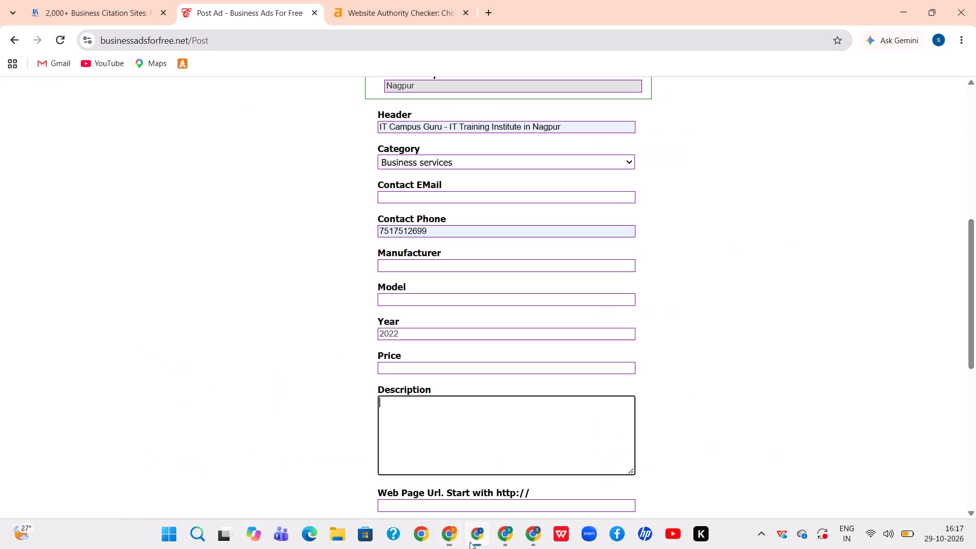
key(ctrl+v)
key(period)
scroll(425, 419, up, 3)
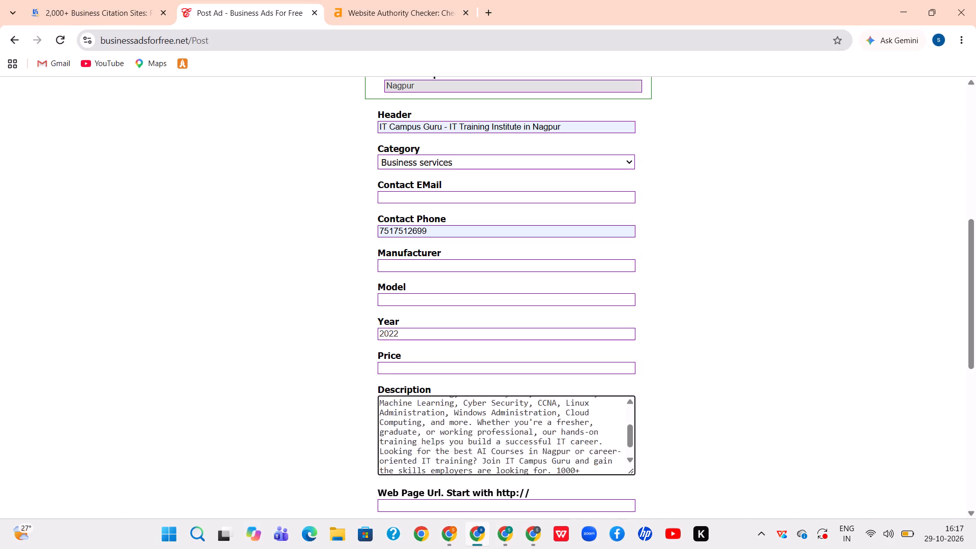
scroll(425, 419, up, 6)
click(210, 441)
scroll(210, 441, down, 2)
scroll(210, 441, up, 1)
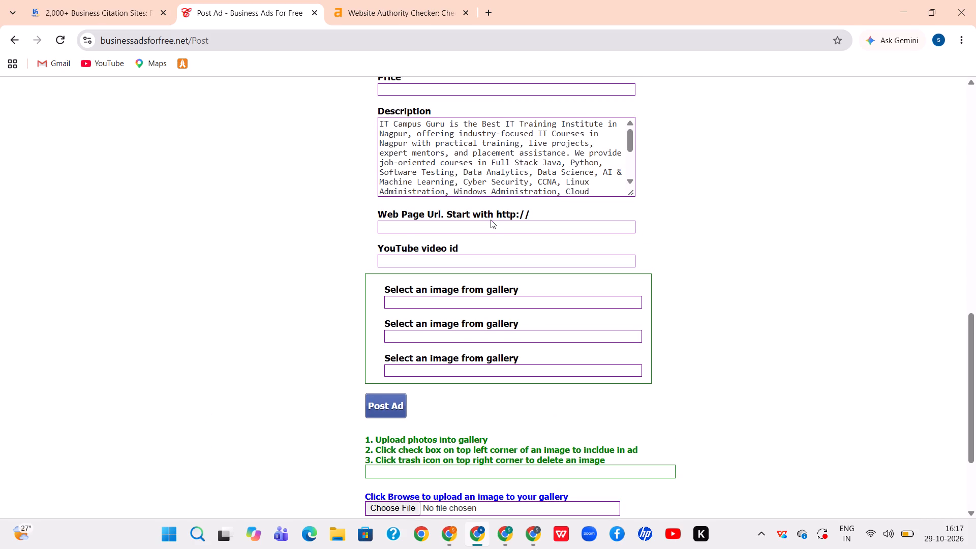
Fill the ad's Web Page Url with the share link copied from the institute's Google business profile.
click(491, 223)
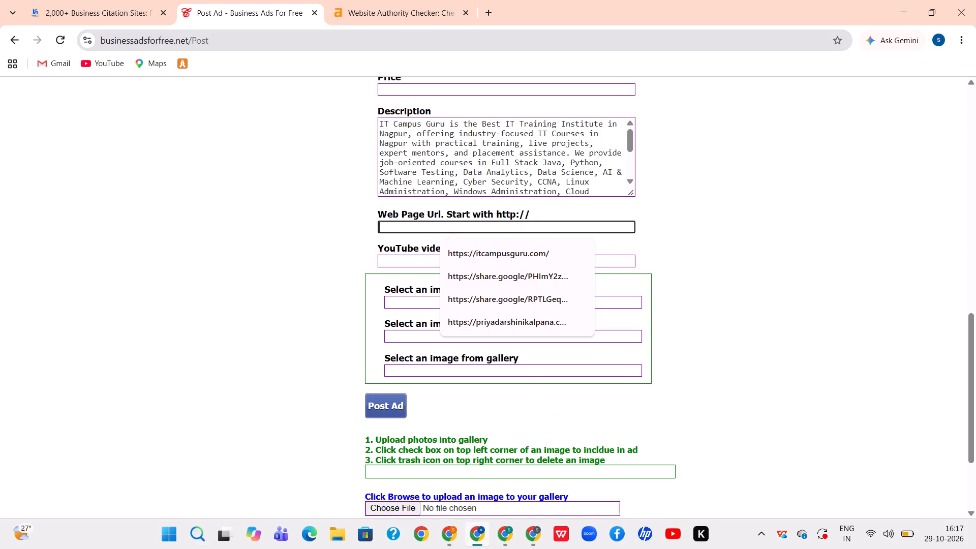
click(455, 539)
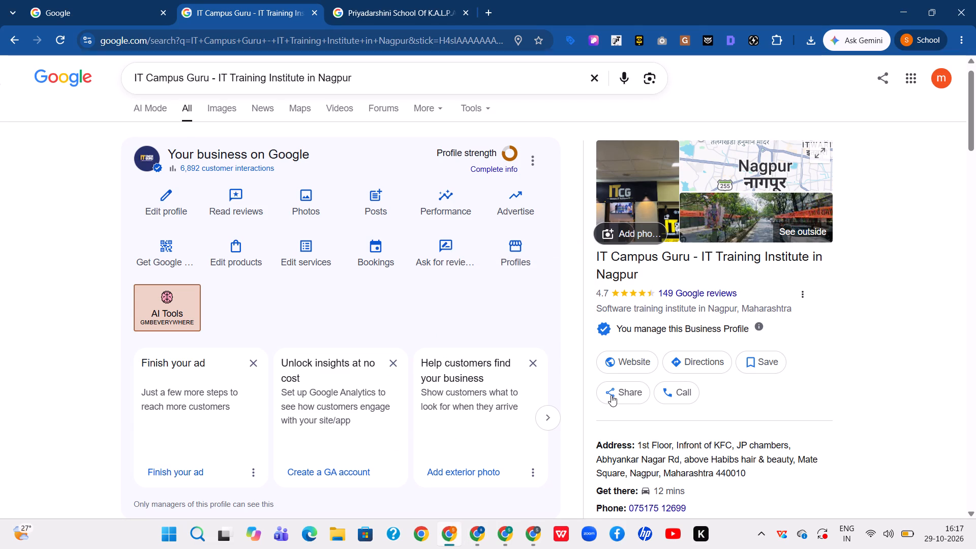
click(611, 395)
click(868, 287)
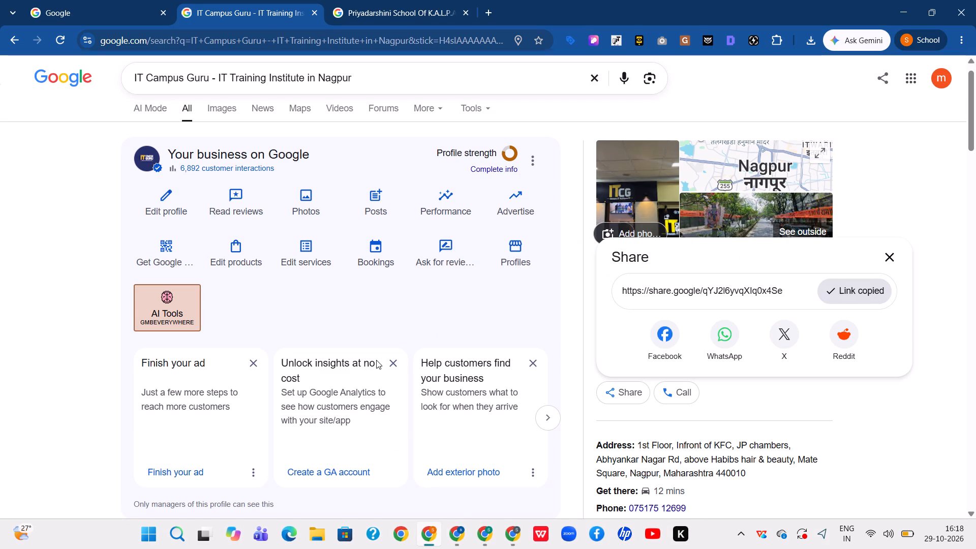
click(377, 318)
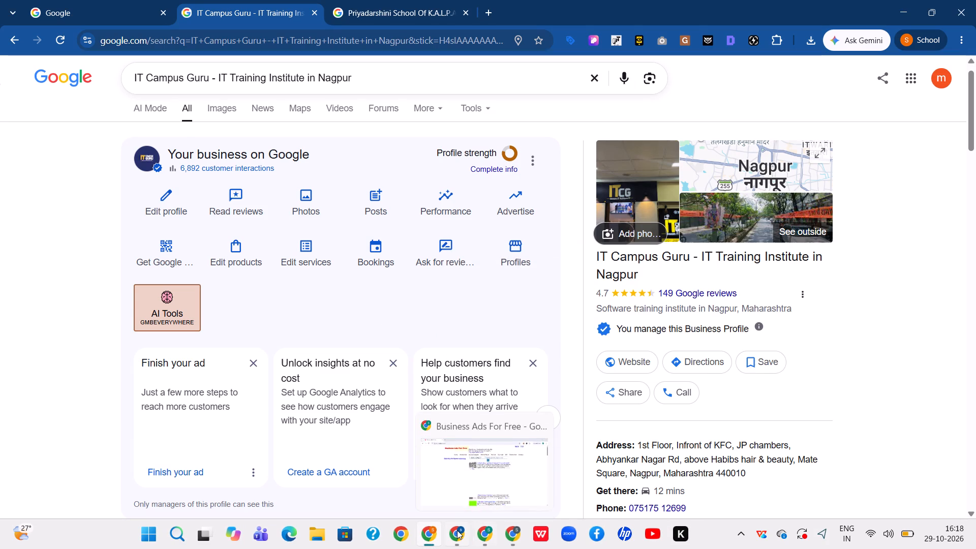
click(457, 530)
key(ctrl+v)
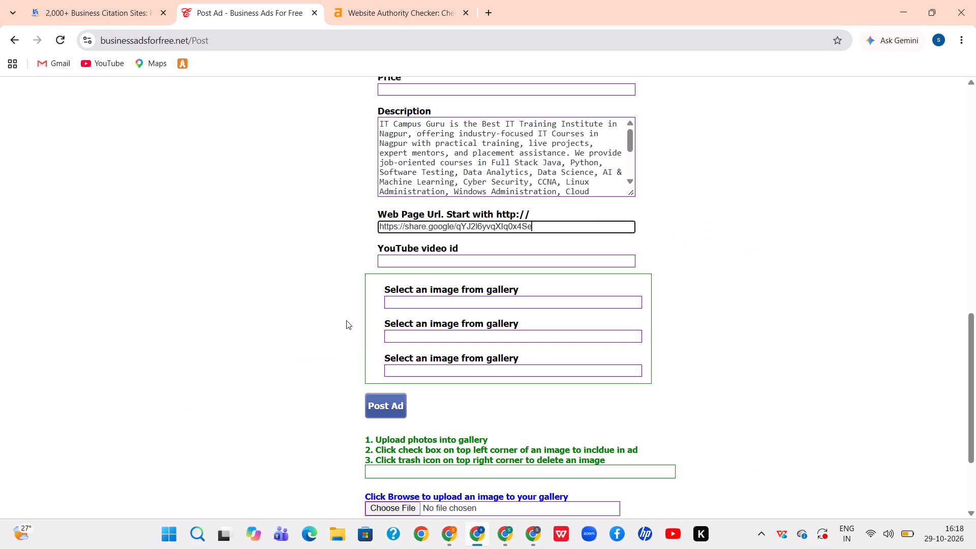
click(310, 393)
Upload the image file Cover Image.jpg to the ad's photo gallery on businessadsforfree.net.
scroll(310, 393, down, 1)
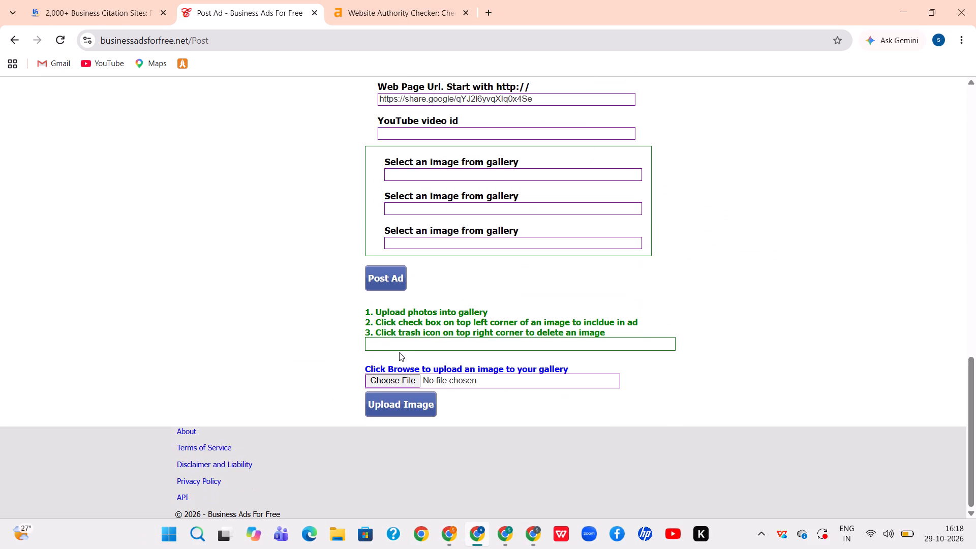
click(387, 378)
text(cov)
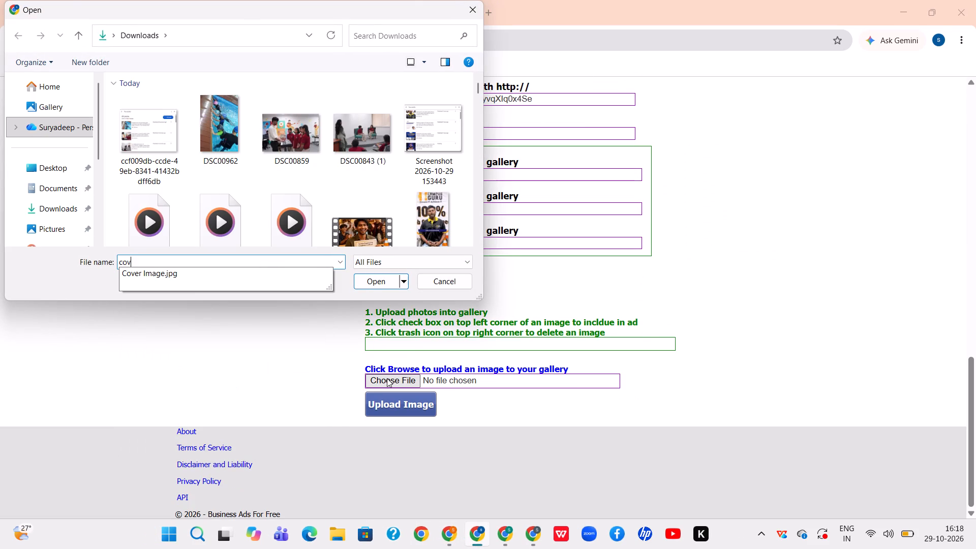
click(275, 274)
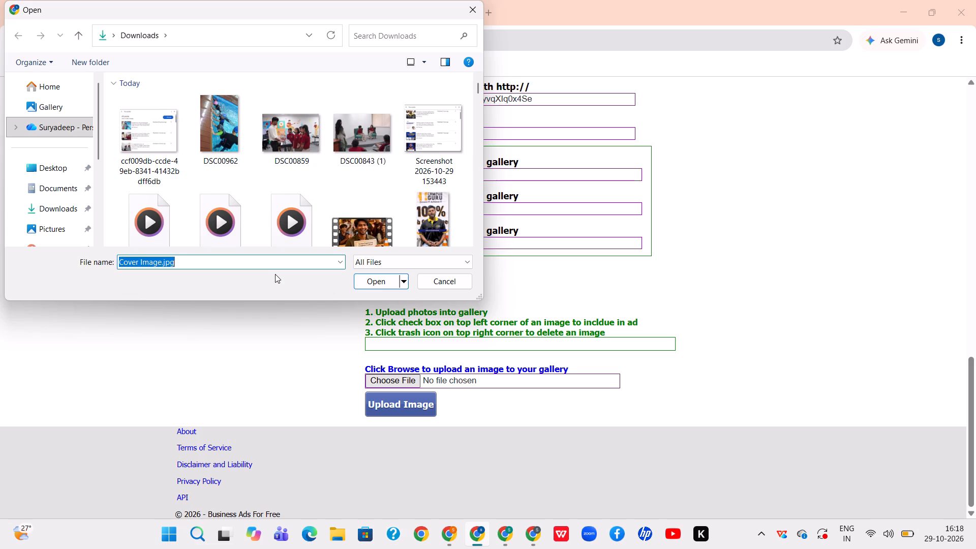
key(Return)
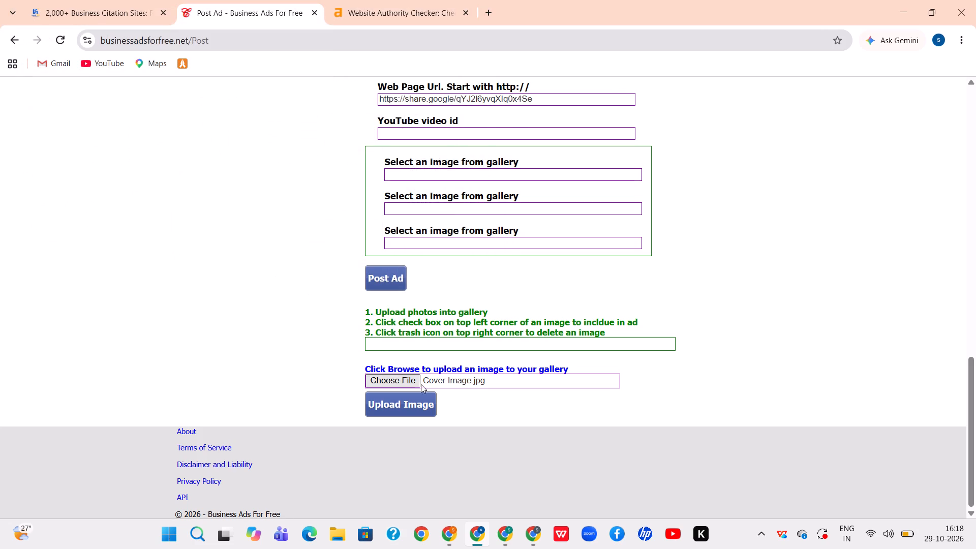
click(422, 403)
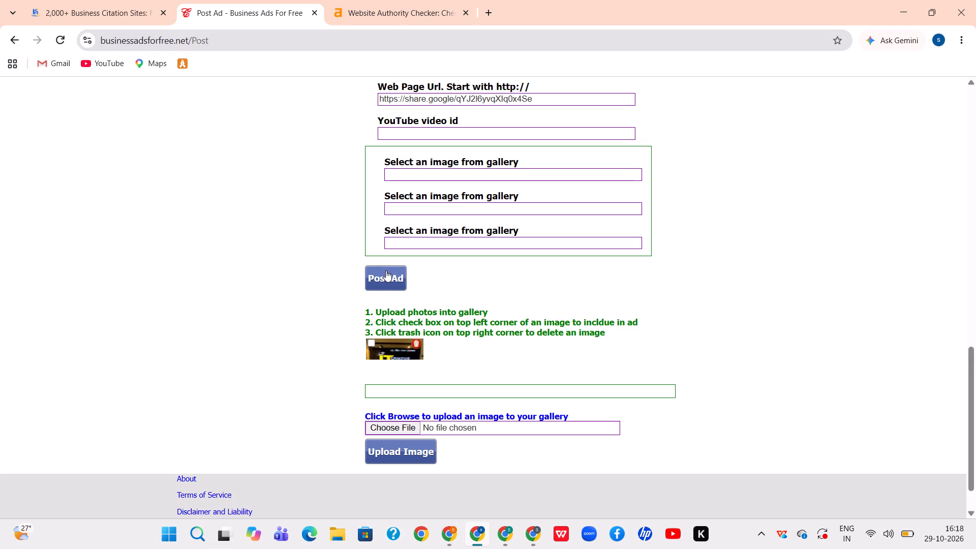
Post the completed IT Campus Guru ad and review its published details.
click(386, 274)
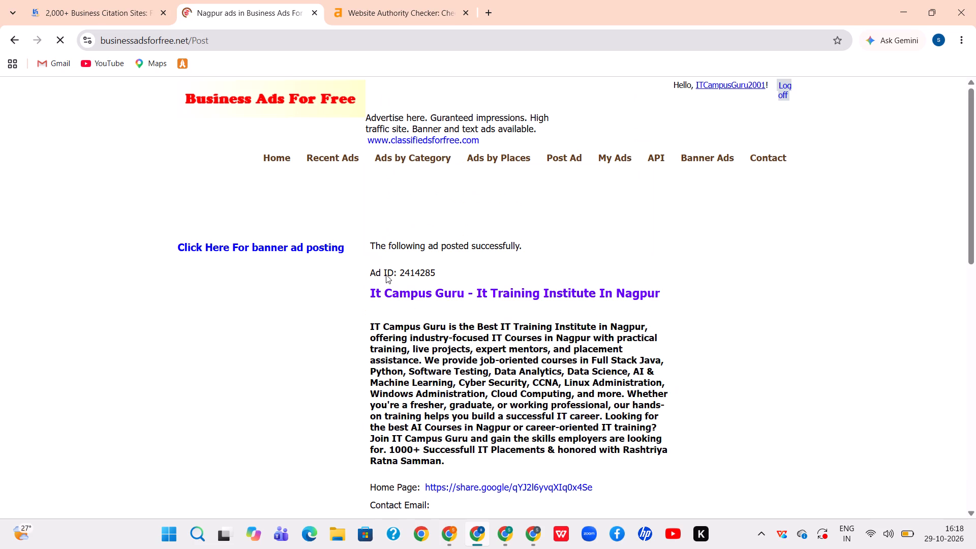
scroll(308, 205, down, 3)
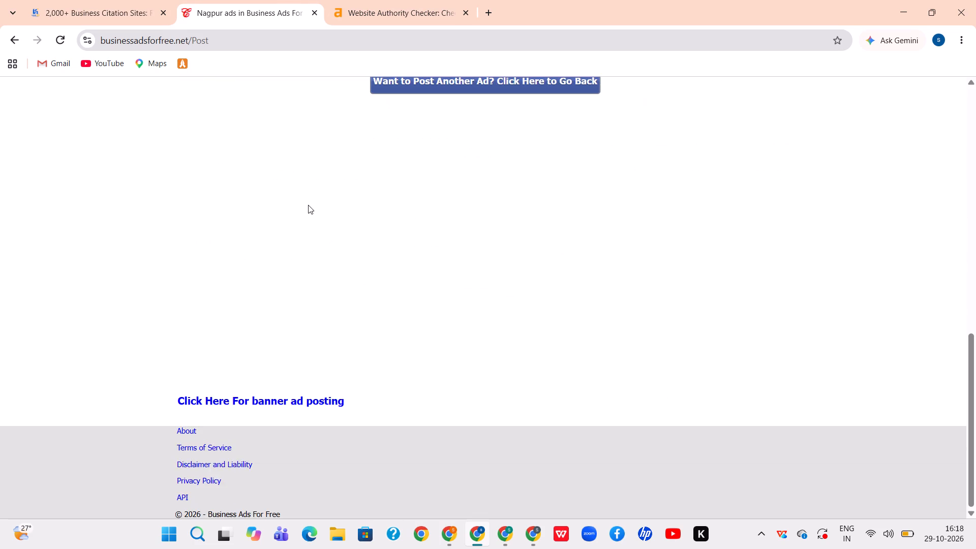
scroll(308, 205, up, 1)
scroll(362, 318, up, 1)
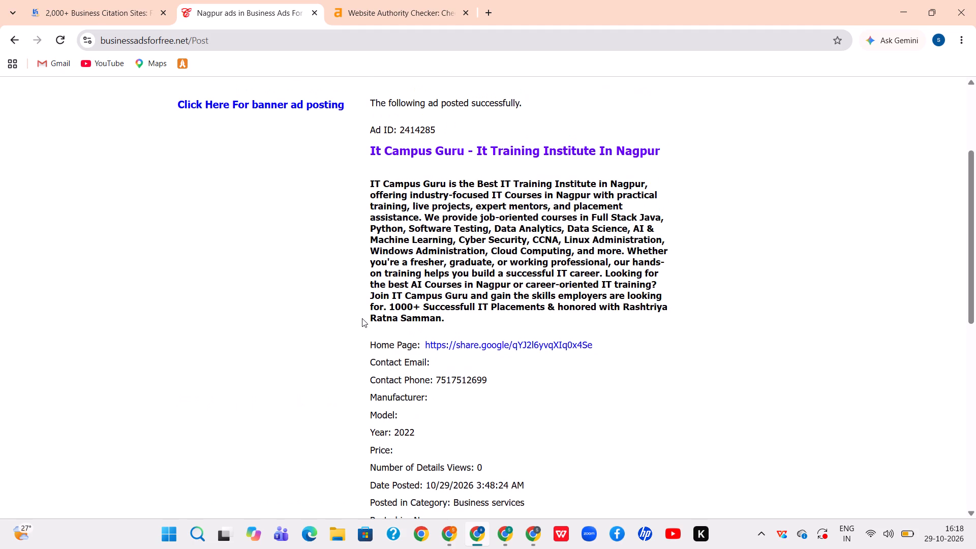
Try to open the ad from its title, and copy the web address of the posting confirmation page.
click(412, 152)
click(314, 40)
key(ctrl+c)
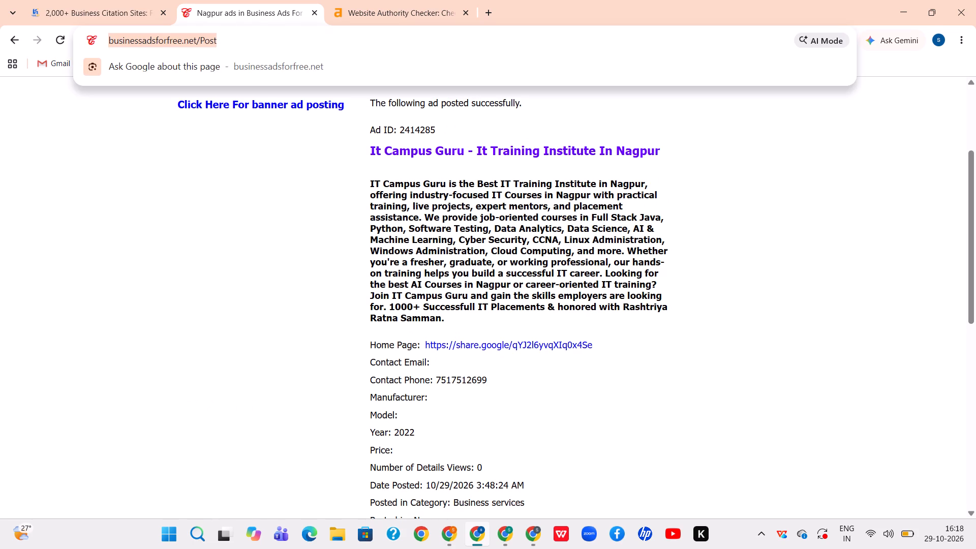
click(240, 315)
Open the IT Campus Guru ad's own page from the account's list of ads and copy its web address.
scroll(240, 315, down, 1)
scroll(240, 315, up, 4)
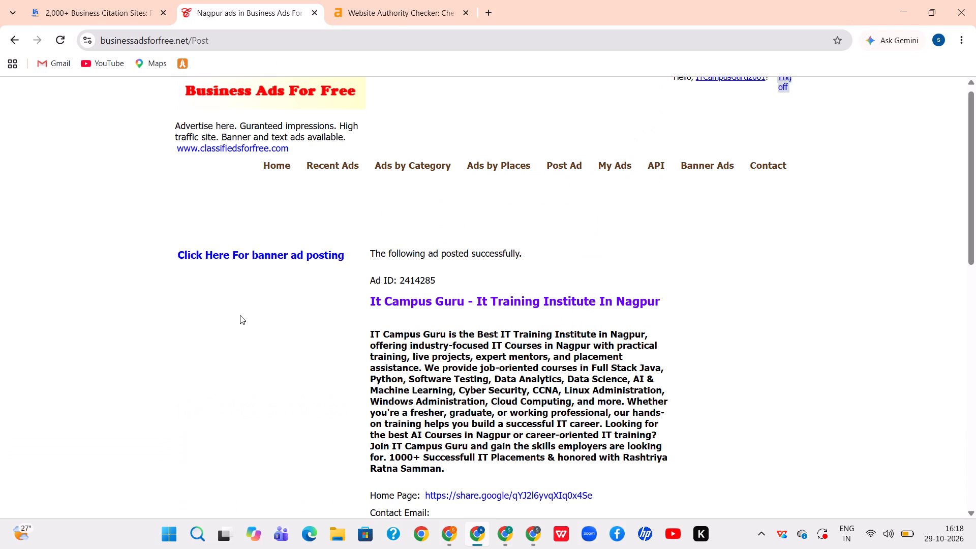
click(609, 172)
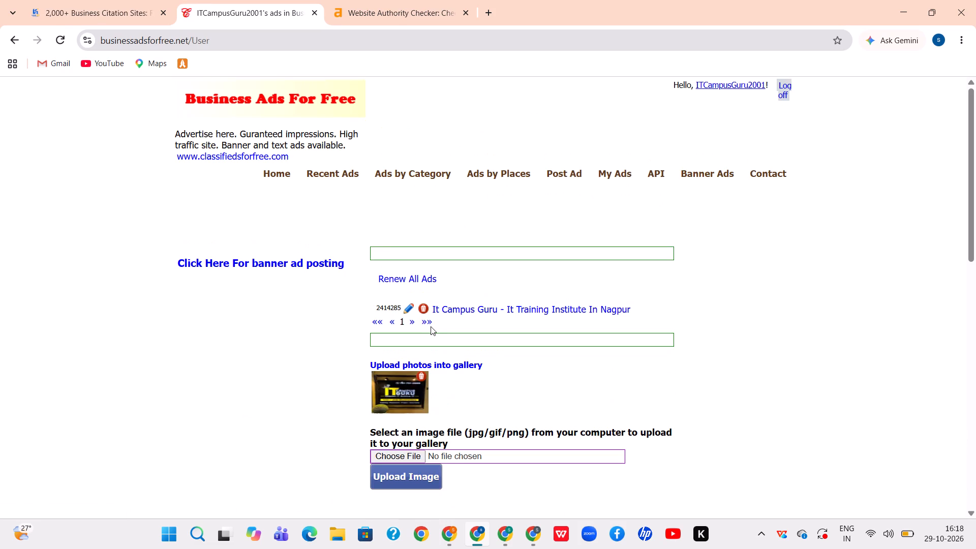
click(493, 312)
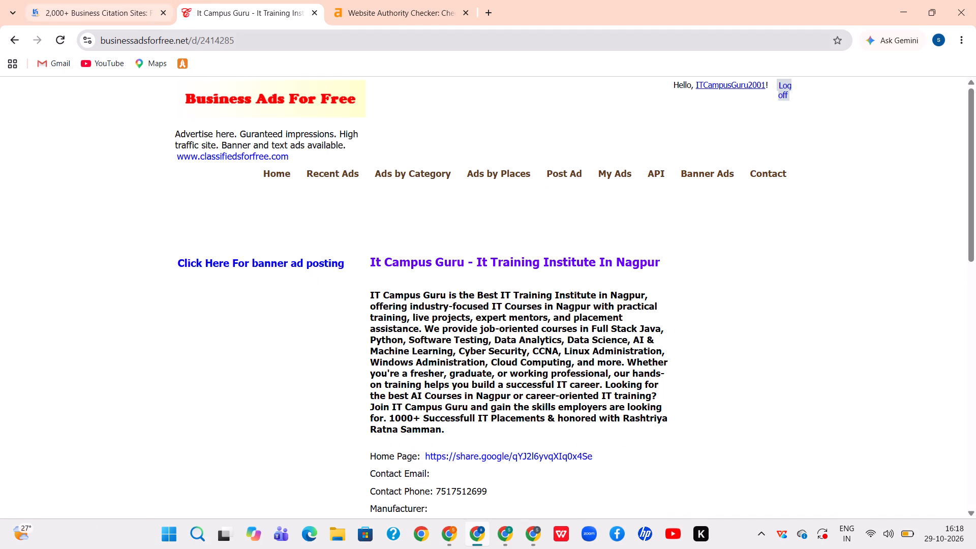
click(199, 41)
key(ctrl+c)
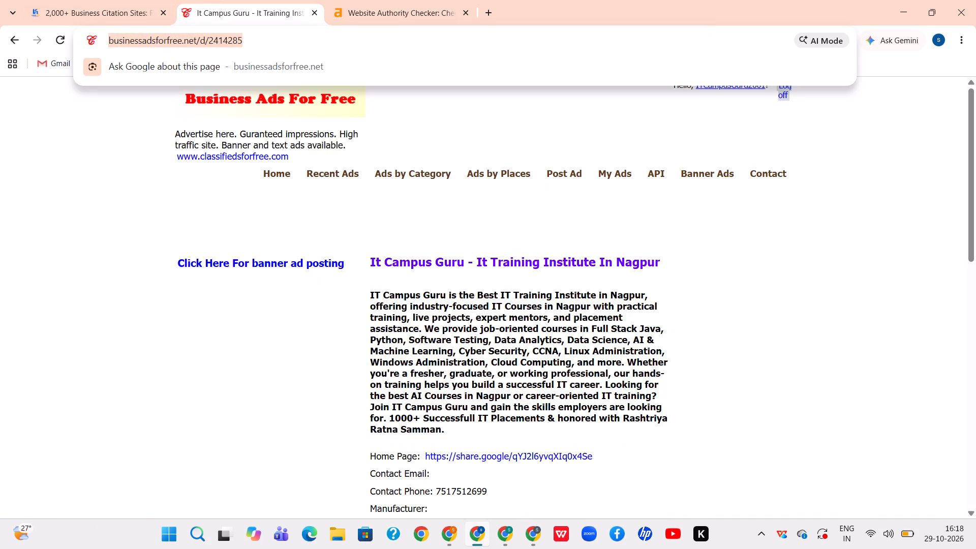
Switch to the Mds backlinks spreadsheet and paste the copied ad link into cell H3437 beside the date 29/10/2026.
click(536, 537)
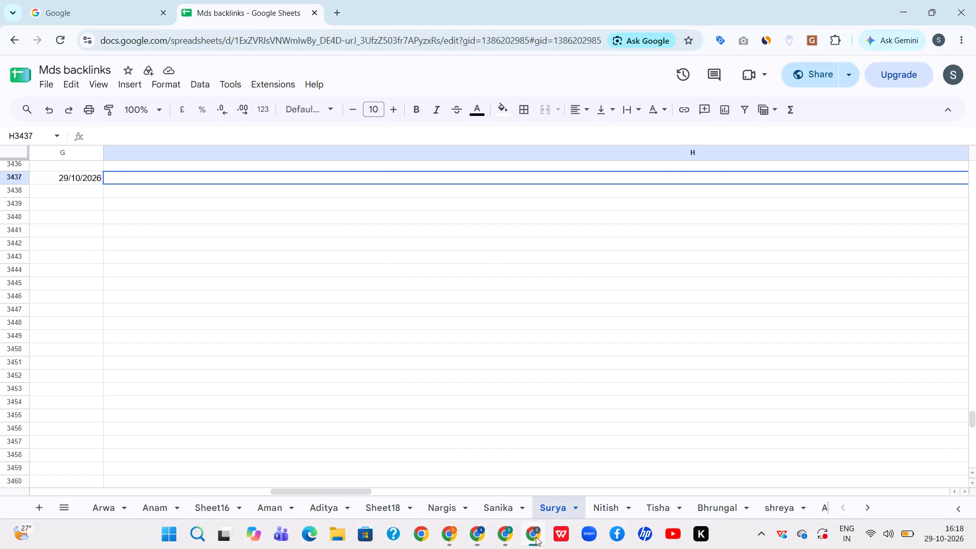
key(ctrl+v)
key(Left)
key(Left)
key(Left)
key(Left)
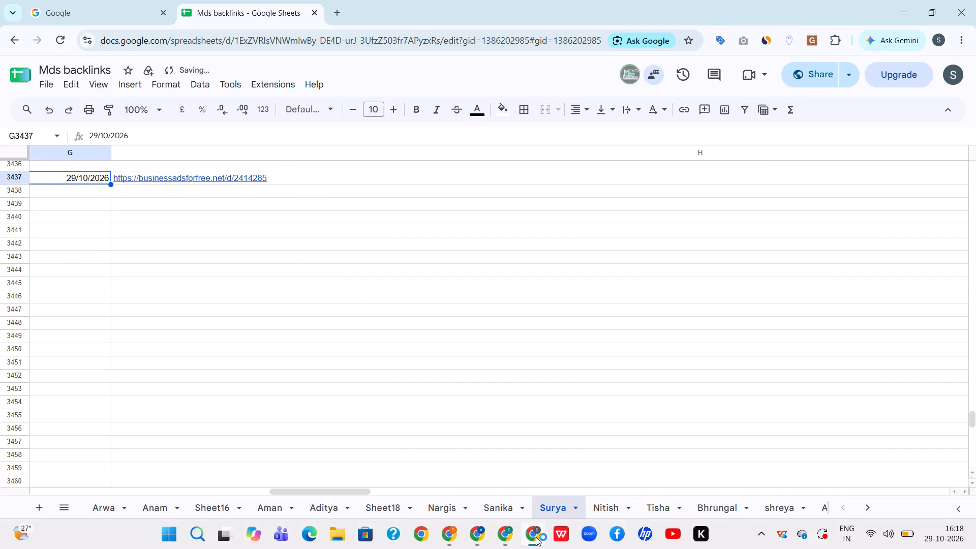
key(Left)
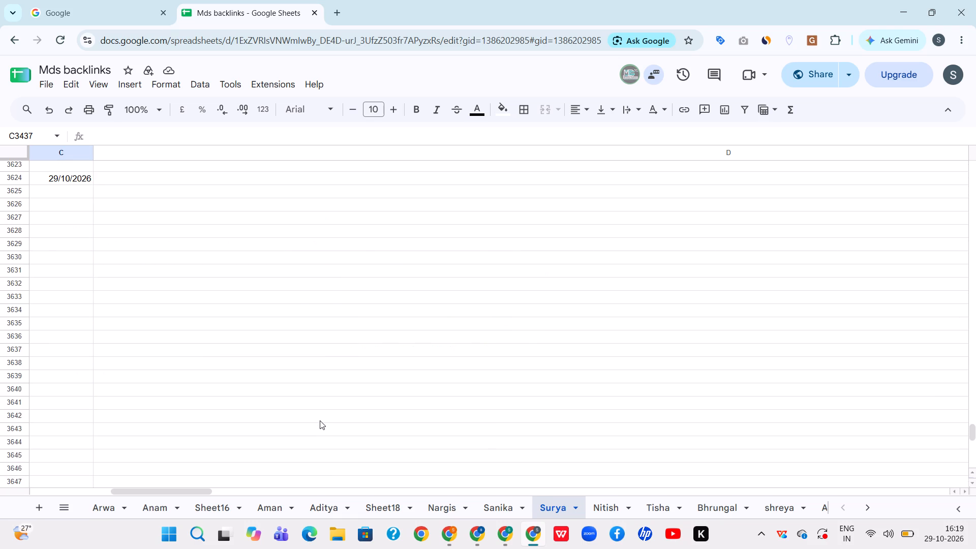
scroll(320, 420, up, 1)
scroll(320, 420, down, 1)
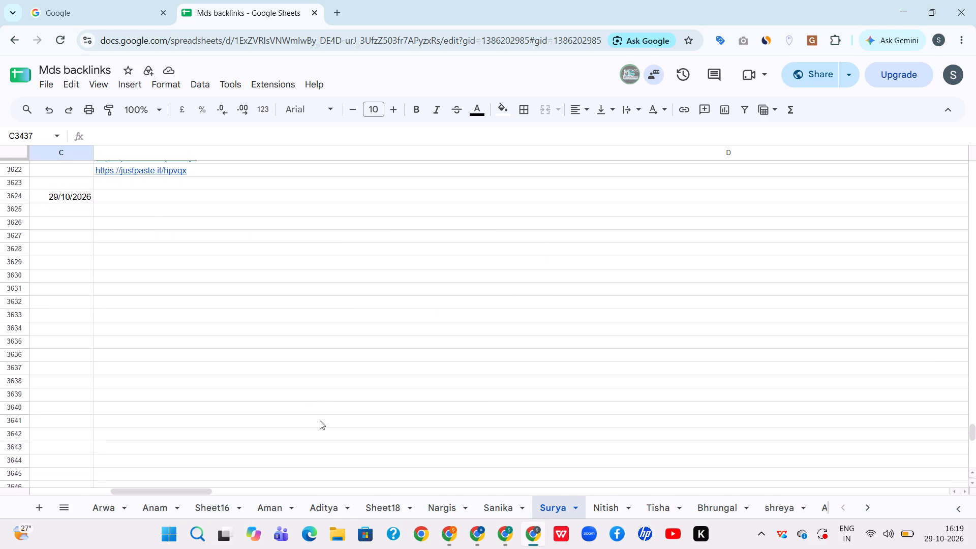
scroll(320, 420, down, 2)
scroll(320, 420, up, 1)
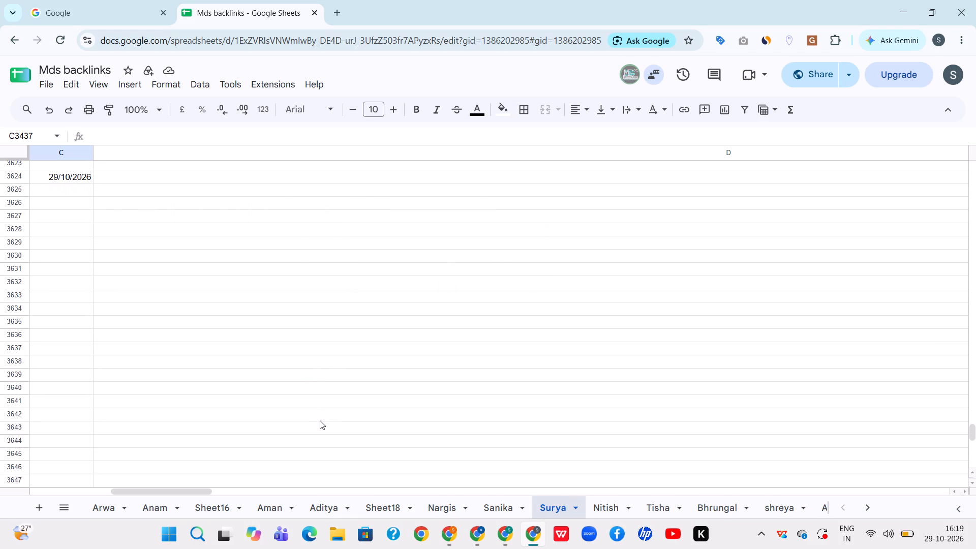
scroll(320, 420, up, 1)
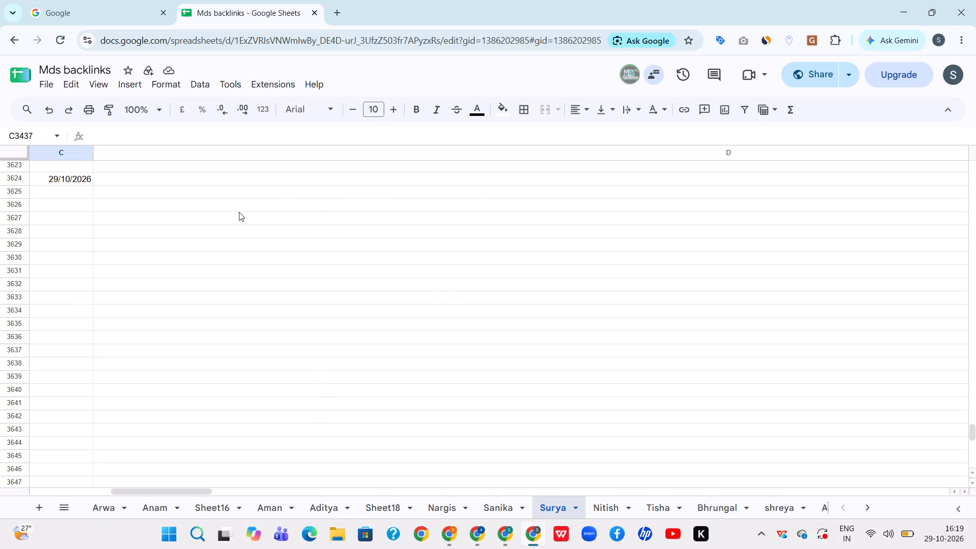
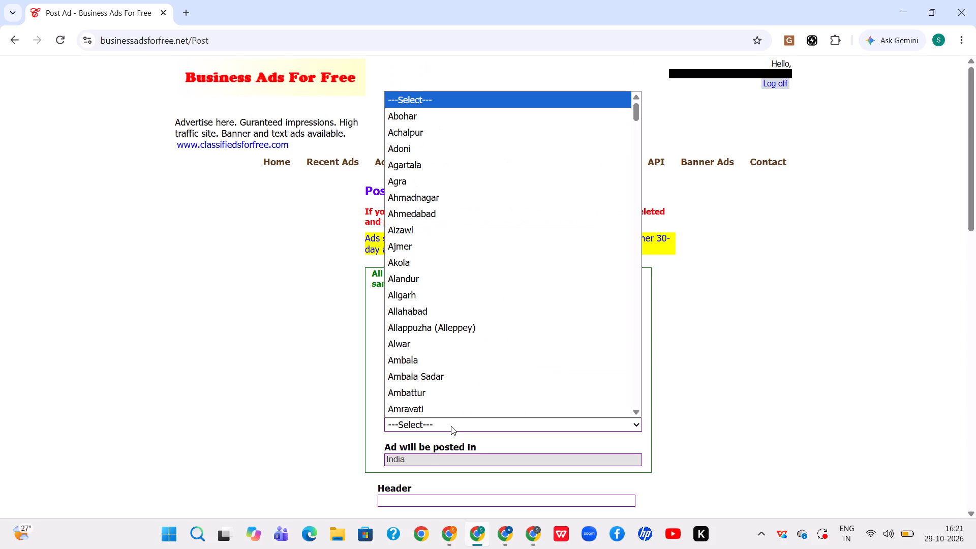
Set the world city for the new ad to Nagpur.
text(nnn)
text(nn)
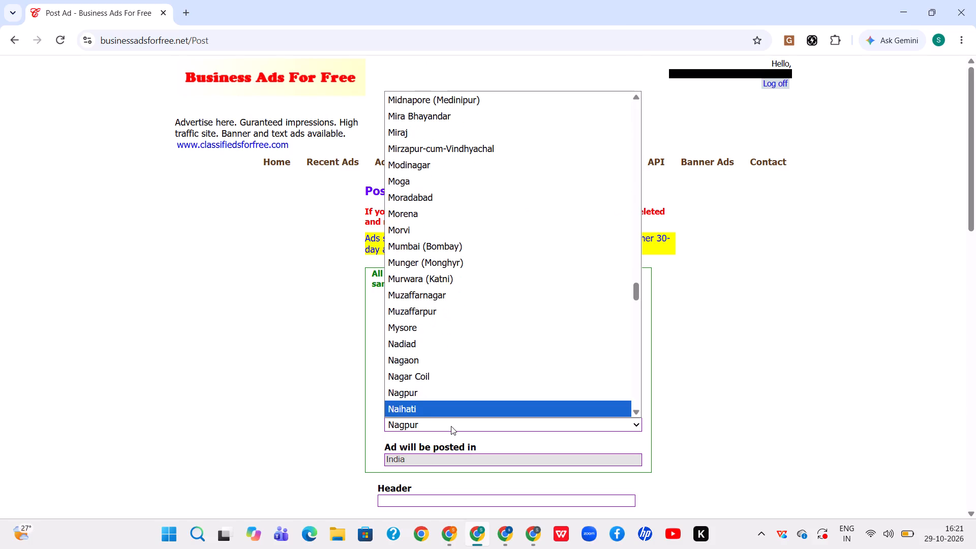
key(Up)
key(Return)
Fill the ad's header with the saved entry "Priyadarshini School Of K.A.L.P.A.N.A - Best School in Nagpur".
scroll(451, 426, down, 1)
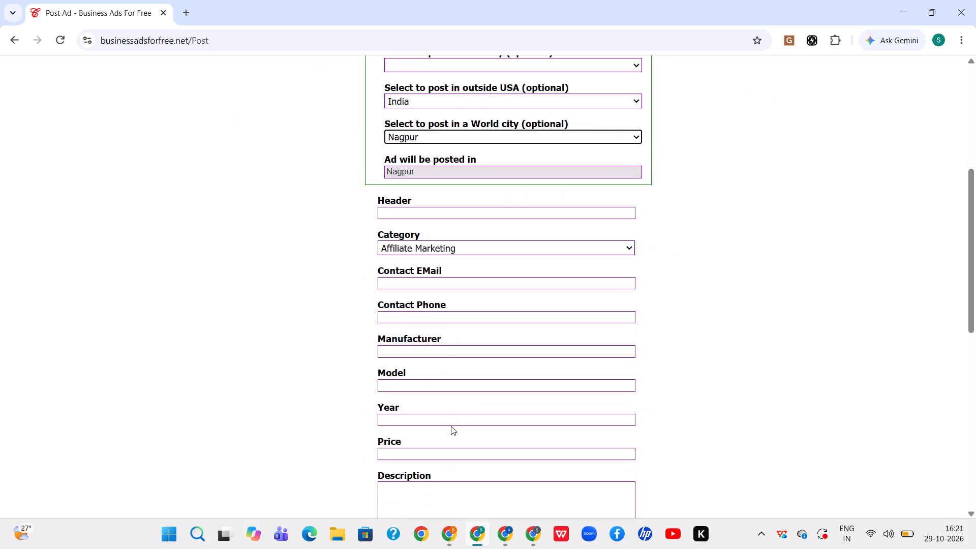
click(383, 211)
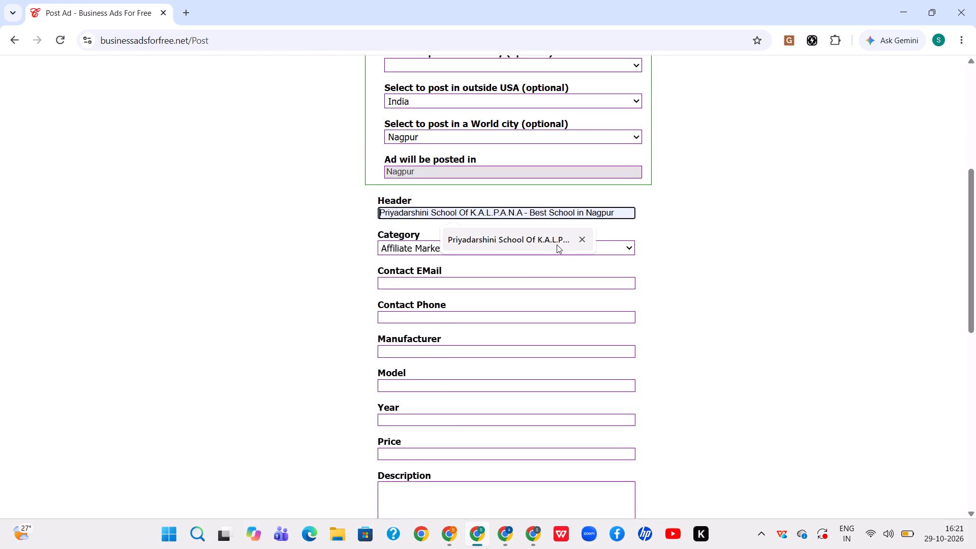
click(557, 245)
Look through the ad categories for one that suits the school and set the category to Business services.
click(524, 252)
text(ed)
text(eeeeeeeee)
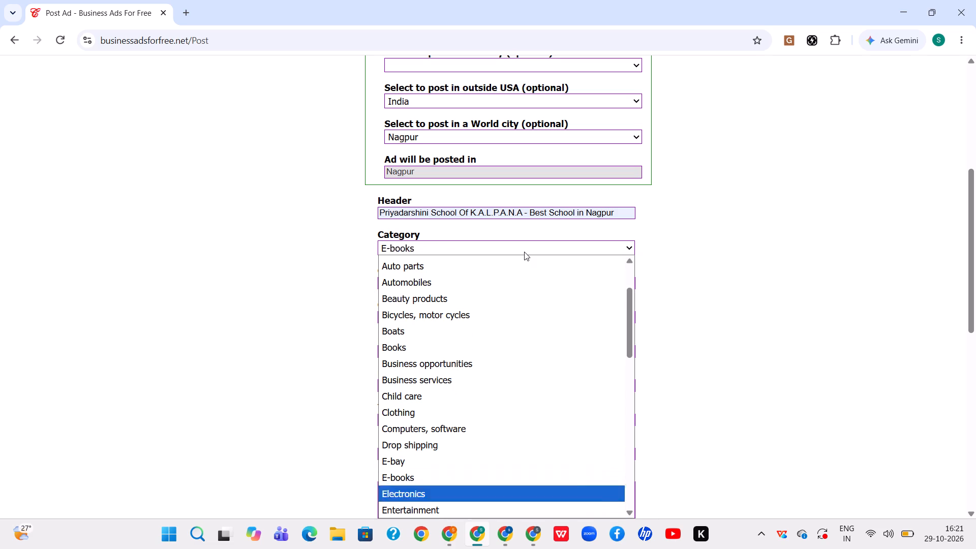
scroll(524, 252, right, 1)
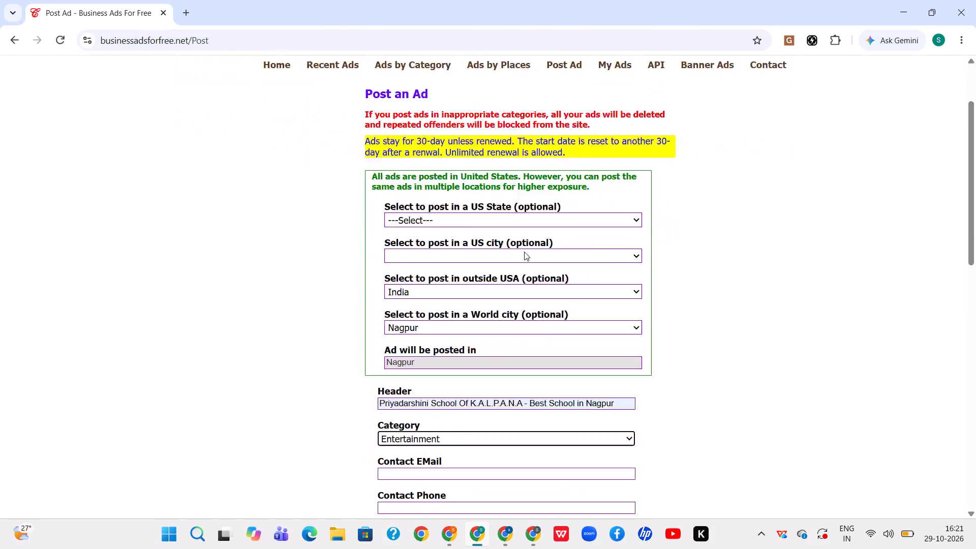
scroll(524, 252, right, 1)
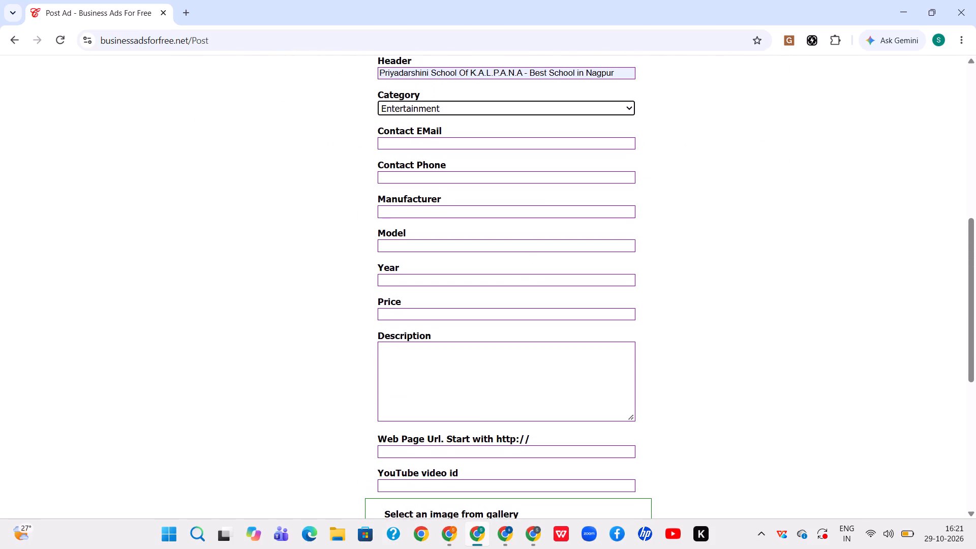
click(445, 110)
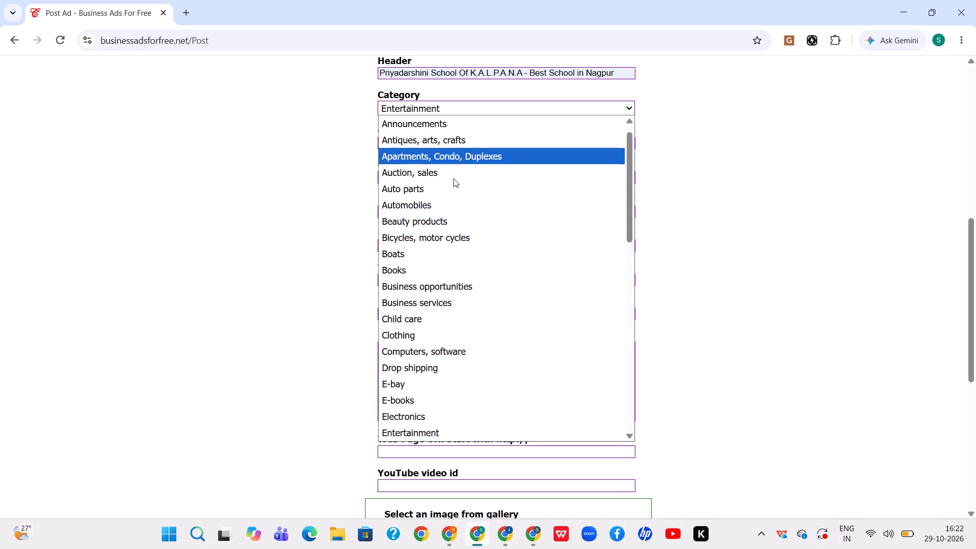
scroll(453, 178, right, 1)
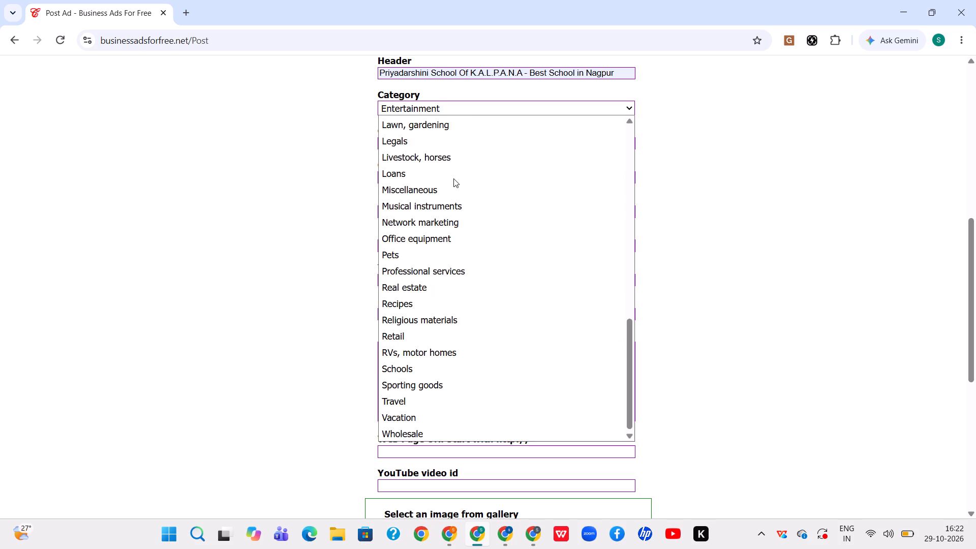
scroll(453, 178, right, 1)
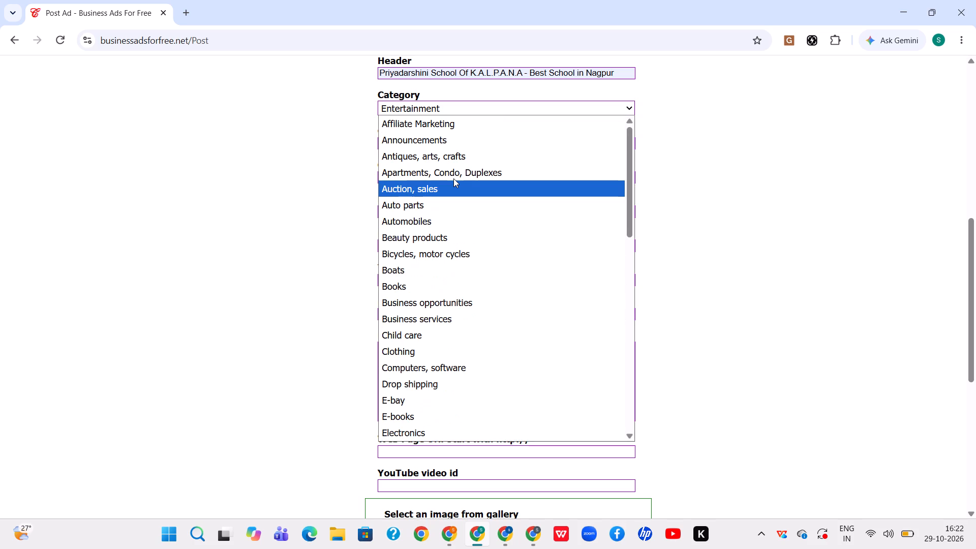
click(461, 313)
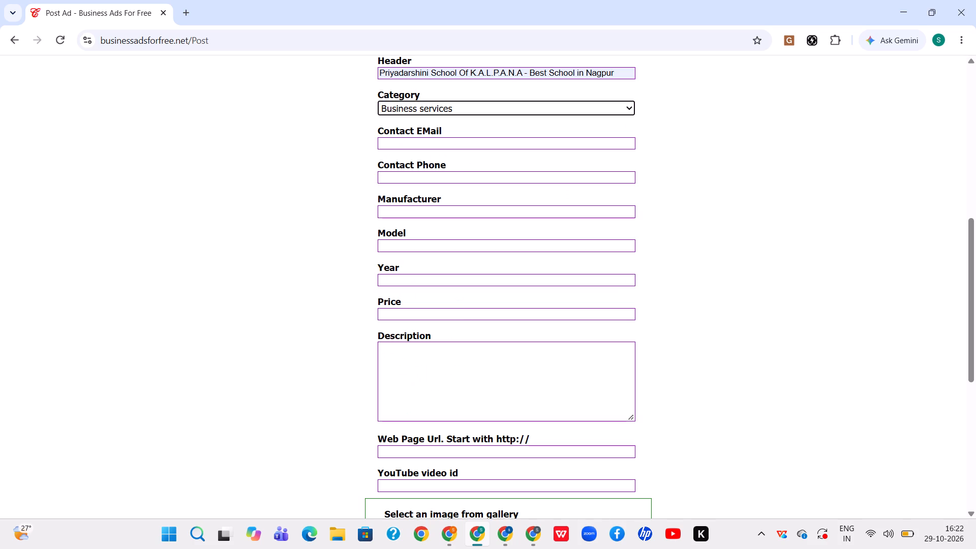
Enter the school's contact email address in the ad form.
click(415, 148)
key(p)
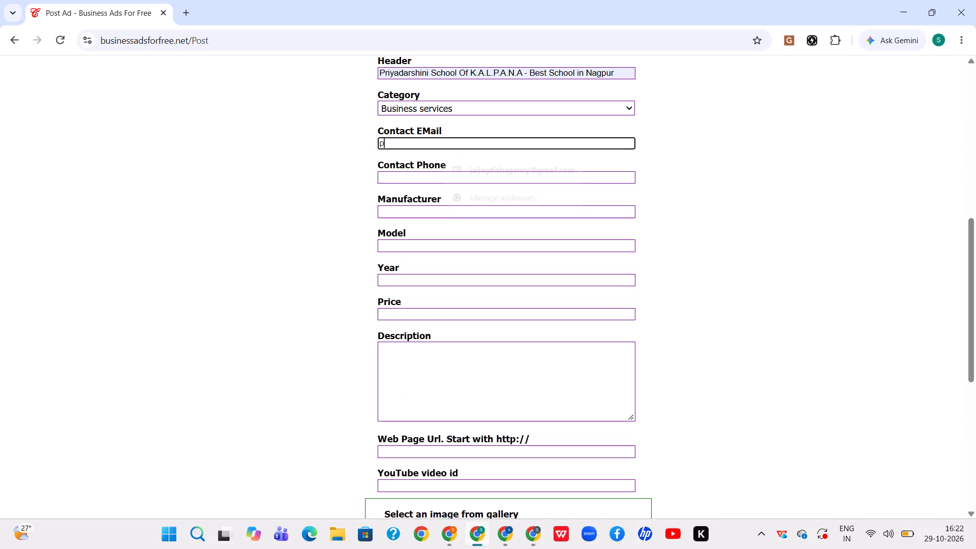
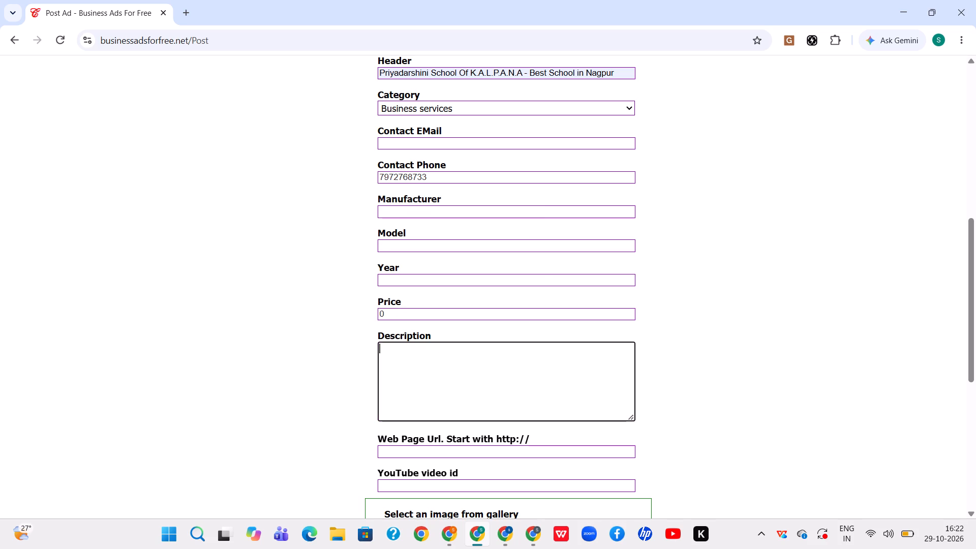
Set the ad's year to the saved entry 1984.
click(423, 286)
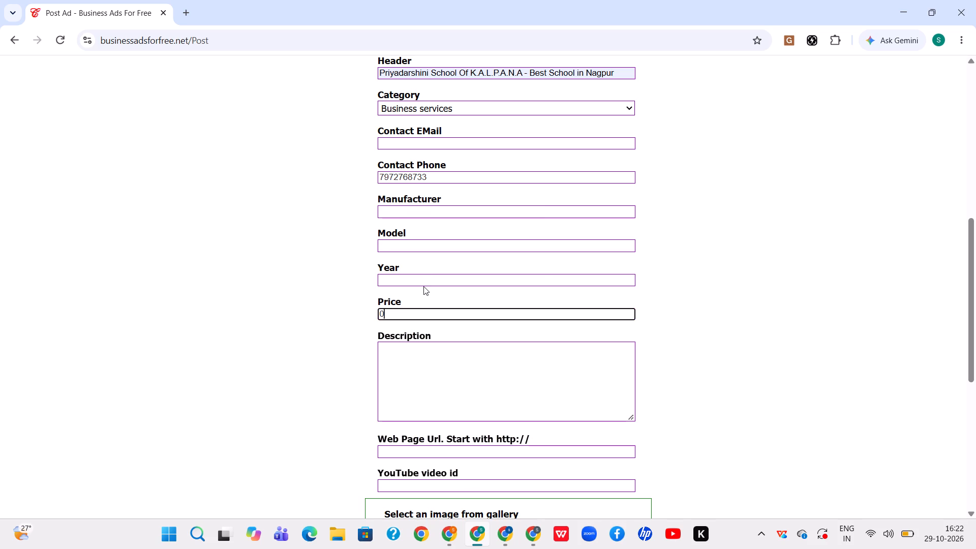
click(415, 278)
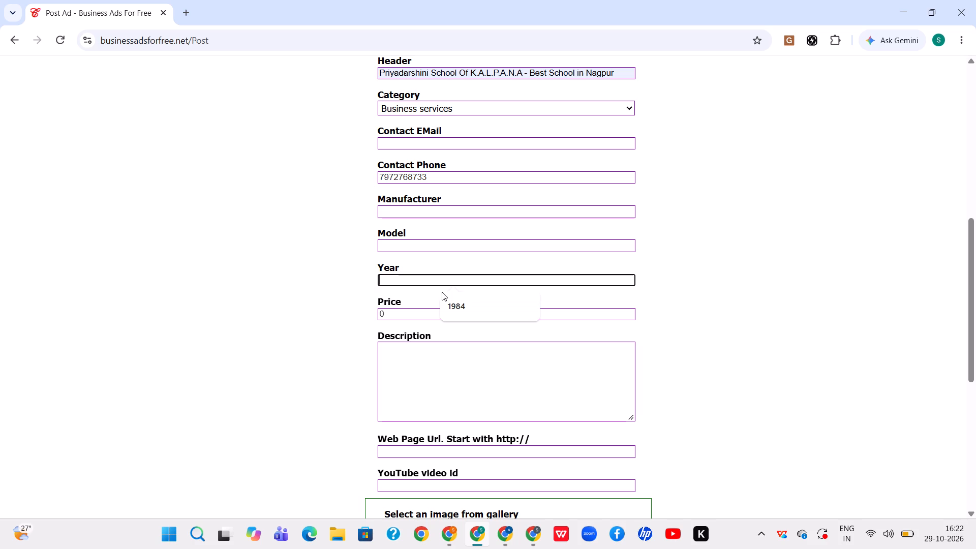
click(477, 316)
Copy the full business description, without its quotation marks, from Priyadarshini School's Google business profile for the ad's description.
click(493, 364)
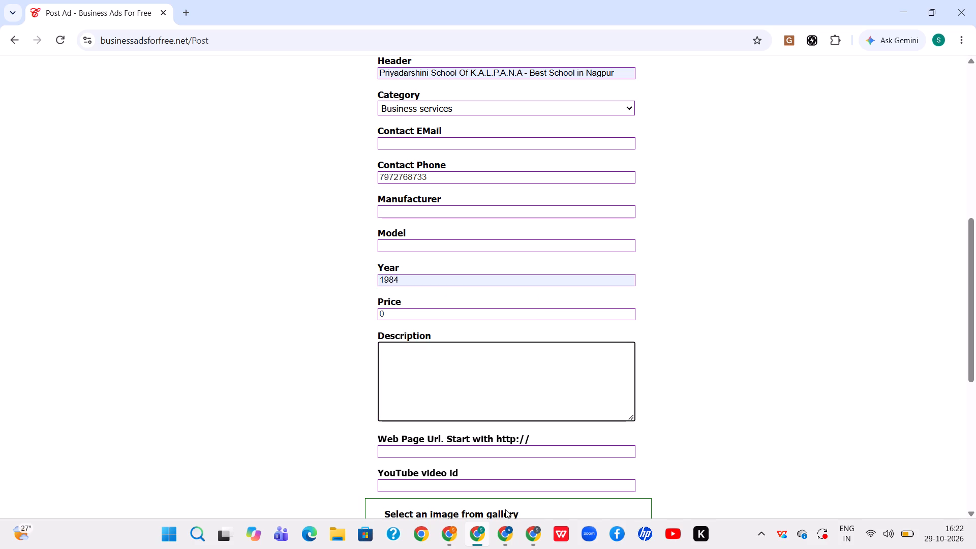
click(445, 533)
key(Page_Down)
key(Page_Down)
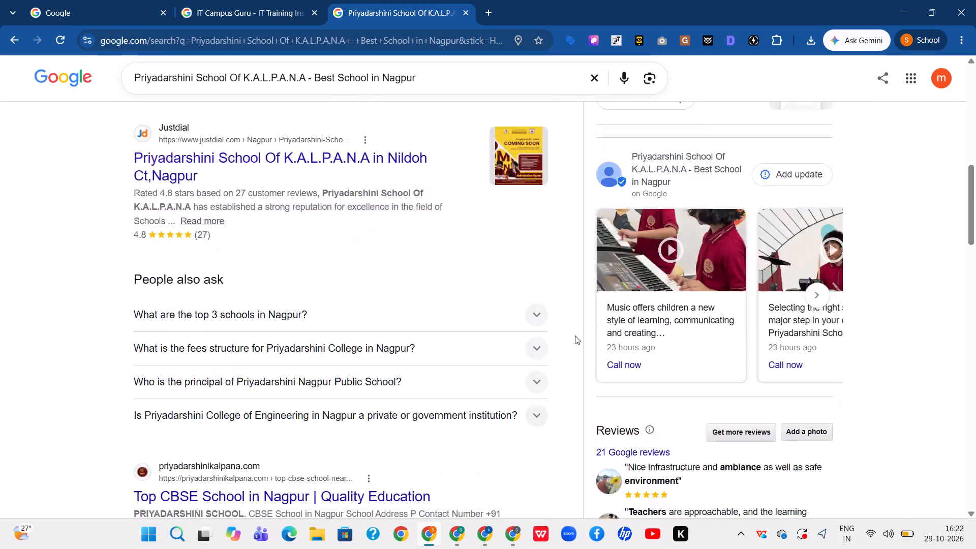
scroll(575, 335, down, 1)
click(669, 180)
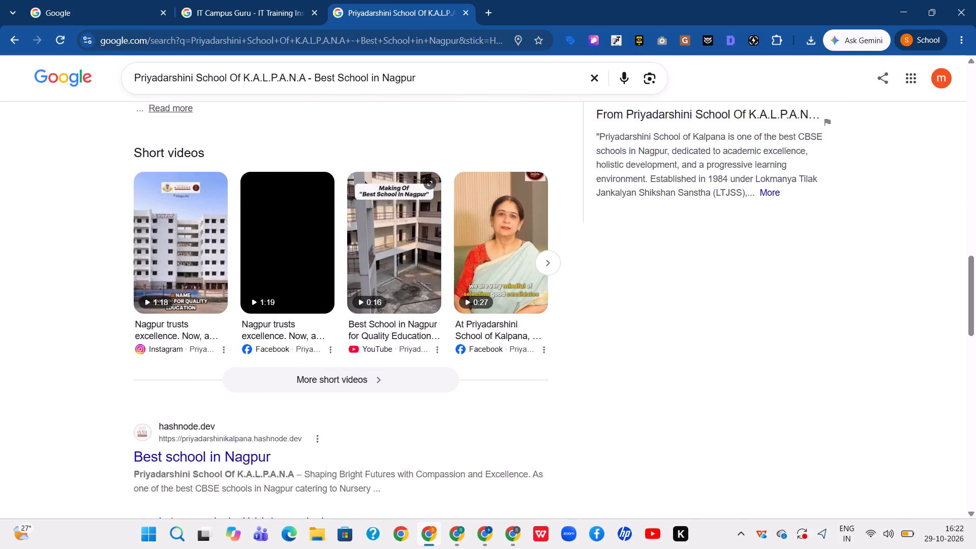
click(632, 137)
drag(632, 137, 645, 271)
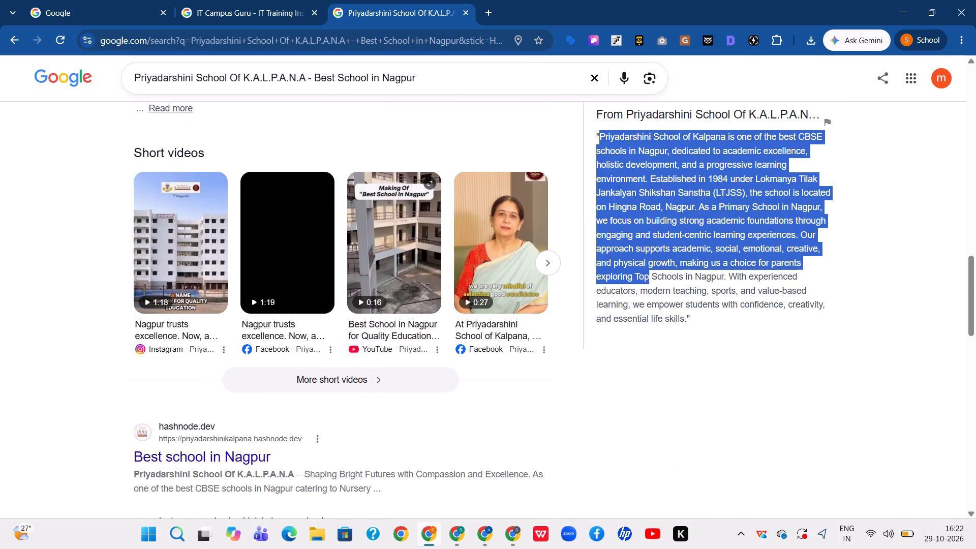
drag(645, 271, 677, 314)
key(ctrl+c)
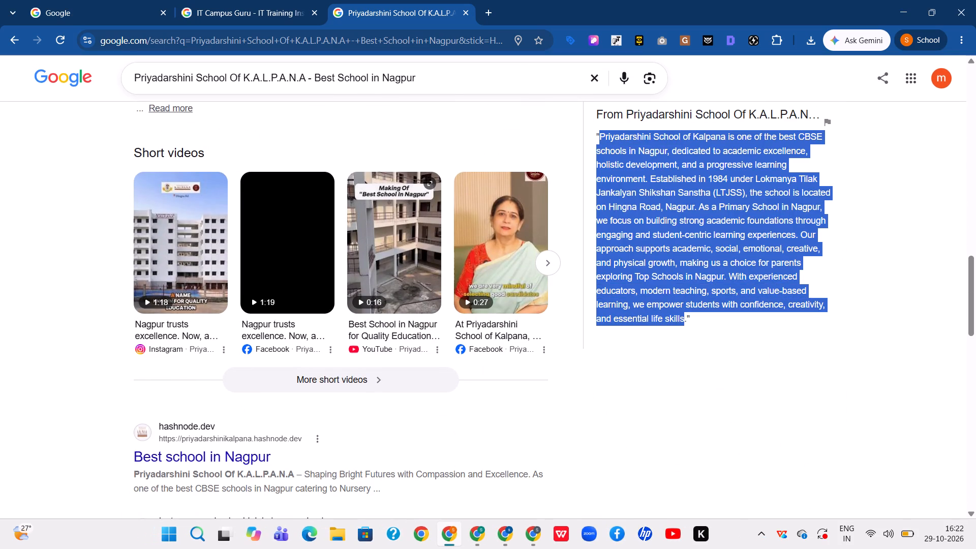
Paste the copied school description into the ad form's Description and end it with a full stop.
click(677, 314)
key(Page_Up)
key(Page_Up)
key(Page_Up)
key(Page_Up)
key(Page_Up)
key(Page_Up)
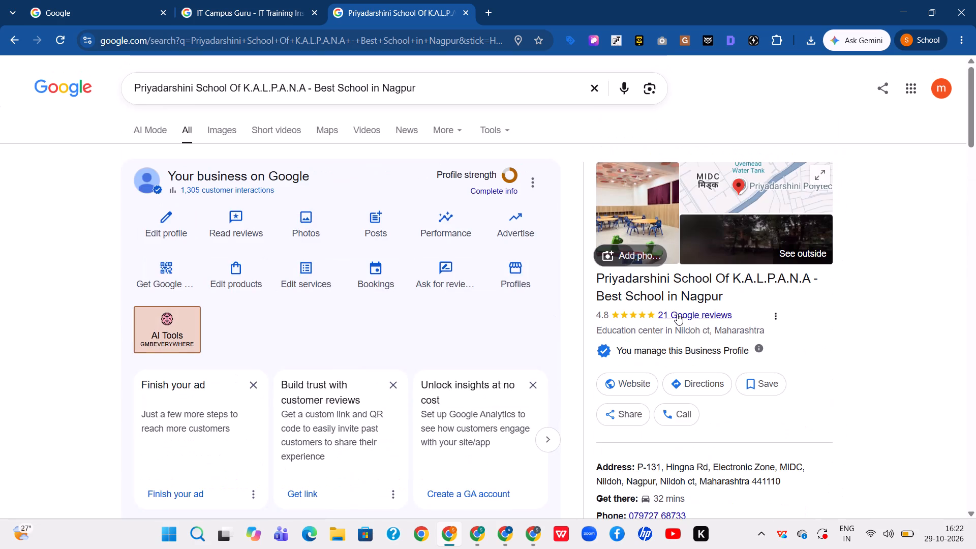
scroll(677, 314, left, 1)
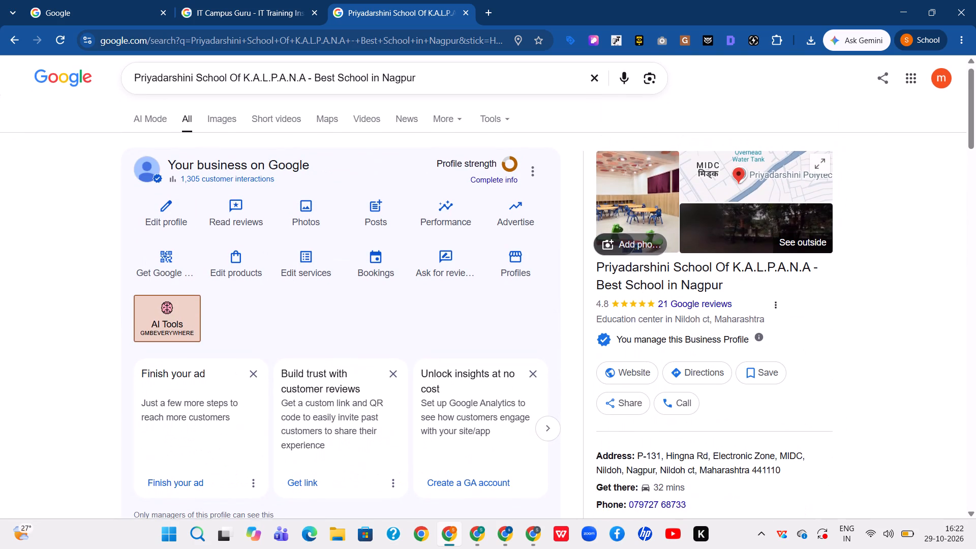
click(477, 530)
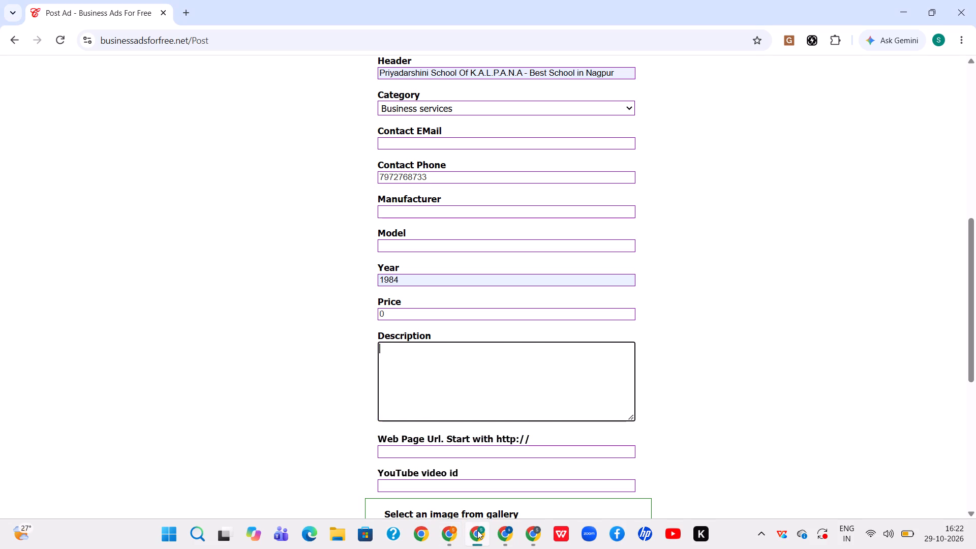
key(ctrl+v)
key(period)
scroll(472, 405, up, 3)
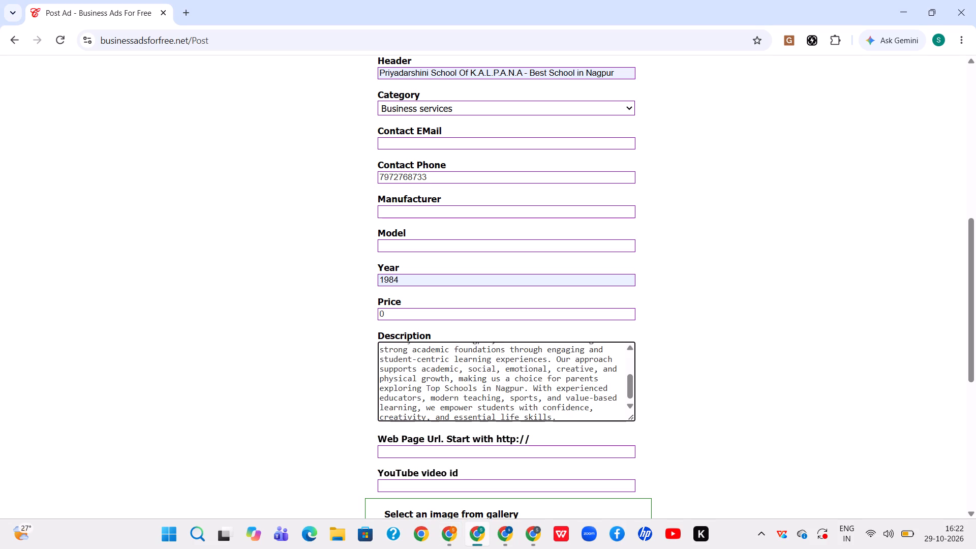
scroll(472, 405, up, 5)
Copy the share link of Priyadarshini School's Google business profile and enter it as the ad's web page URL.
click(452, 457)
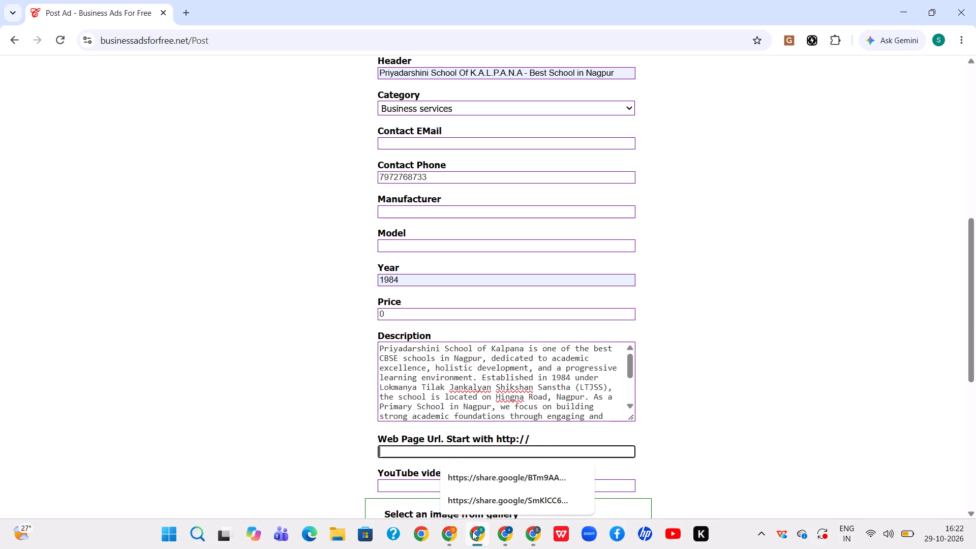
click(454, 533)
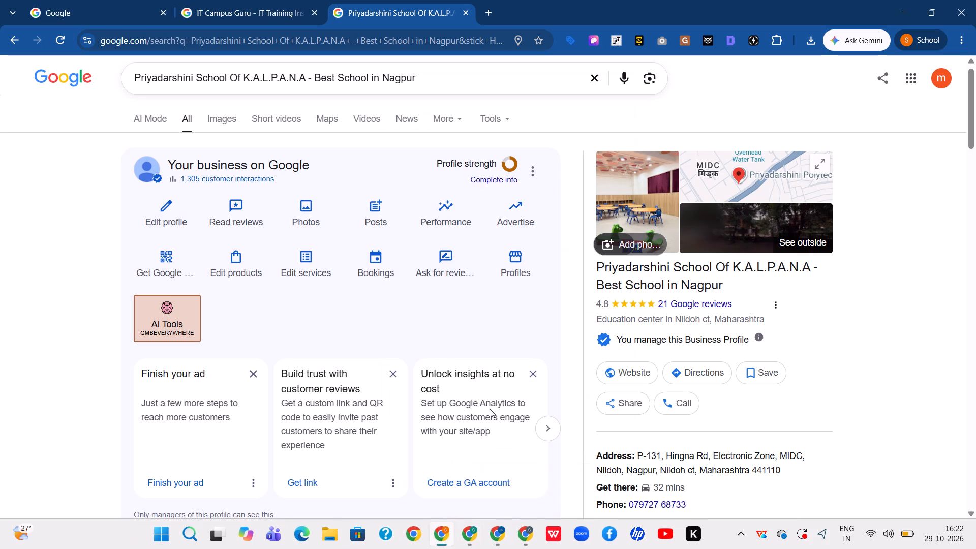
click(617, 406)
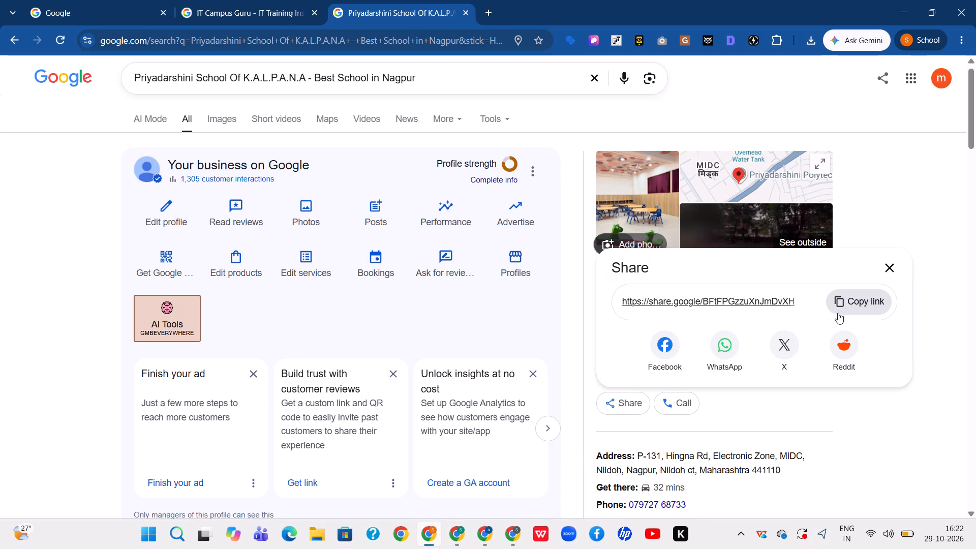
click(851, 305)
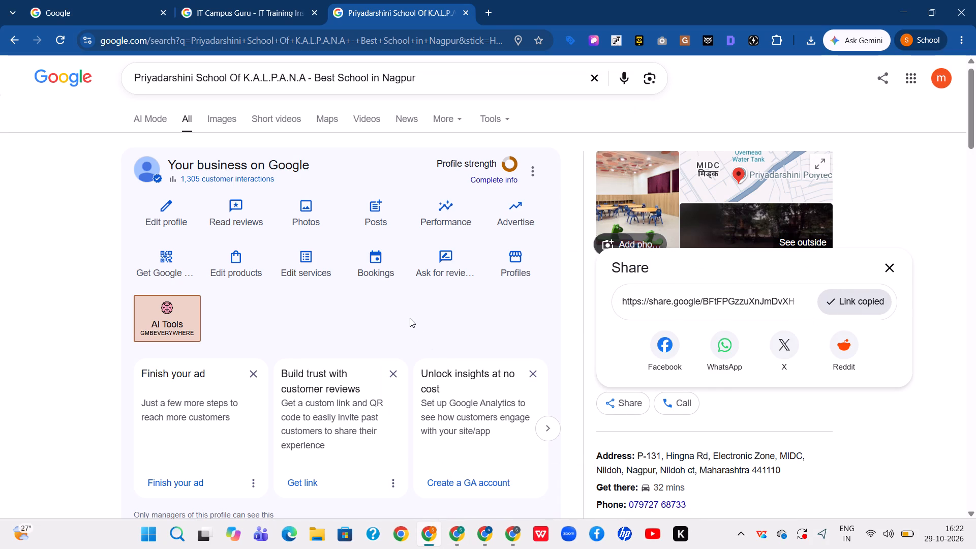
click(410, 318)
click(242, 0)
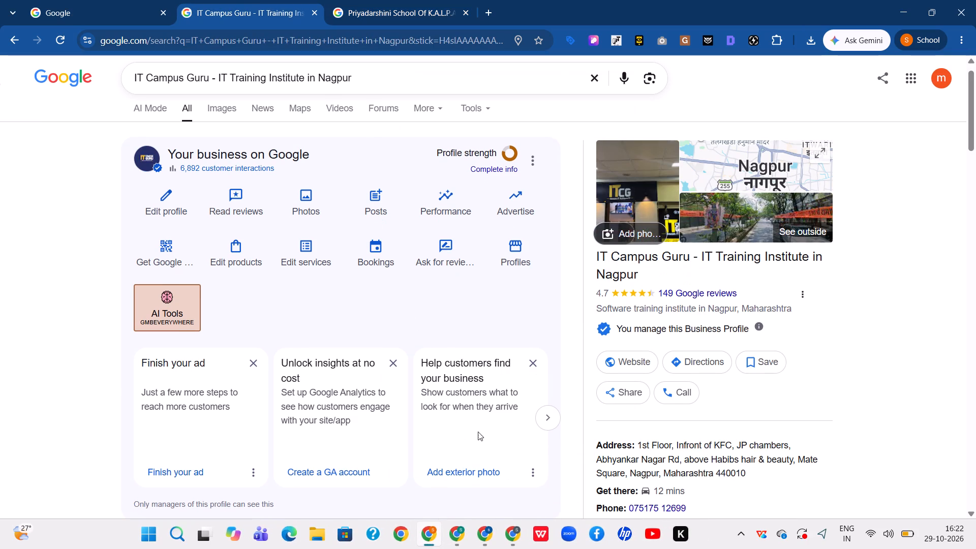
click(451, 538)
key(ctrl+v)
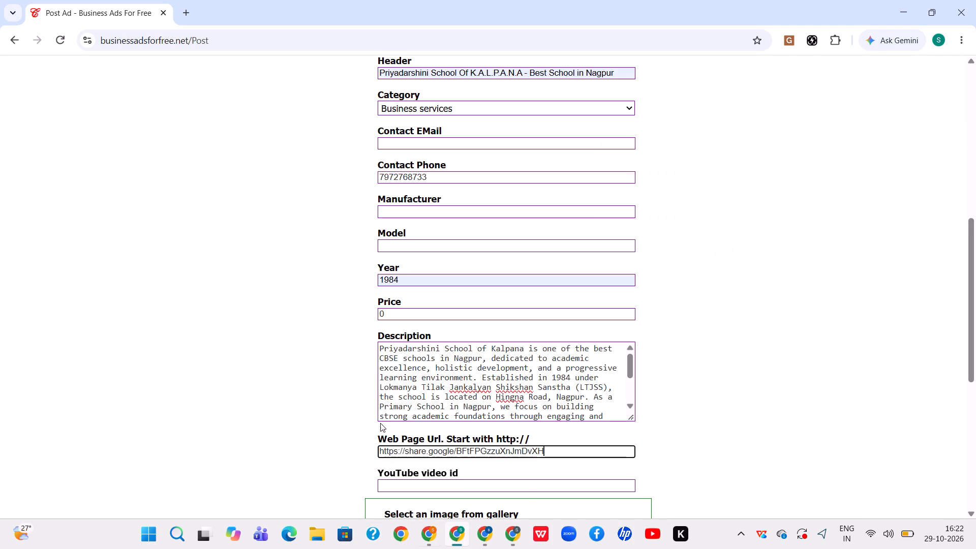
Choose the file images (1).jpg from Downloads and upload it to the ad's image gallery.
scroll(256, 274, down, 7)
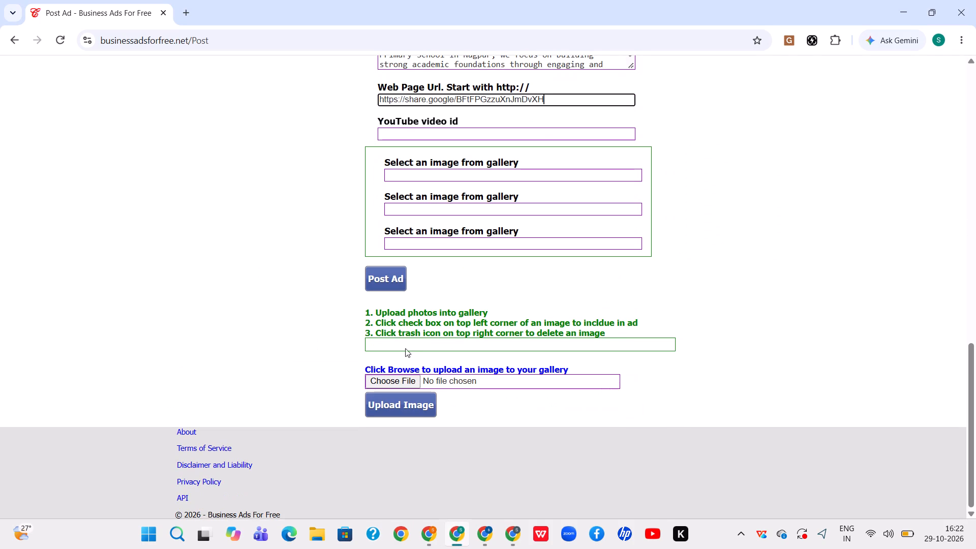
click(403, 385)
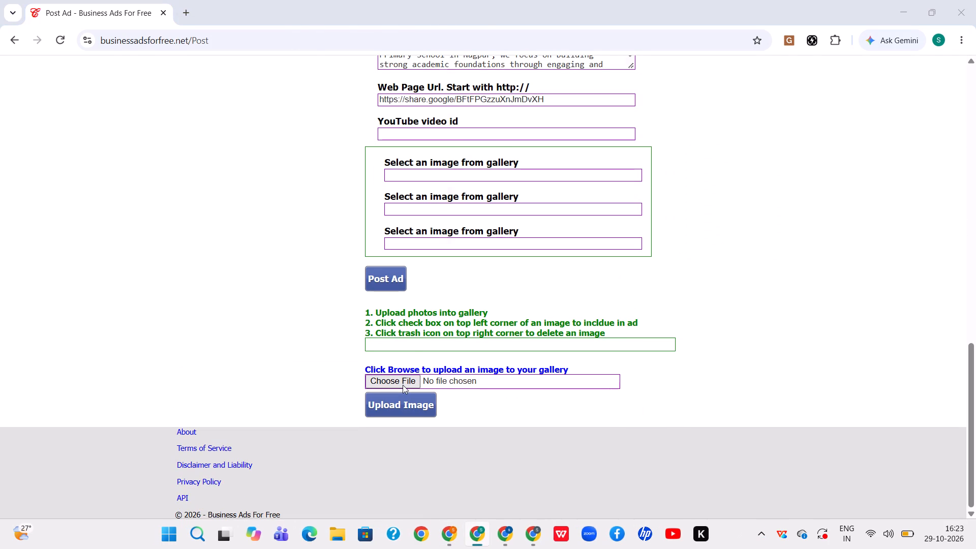
text(images)
click(220, 270)
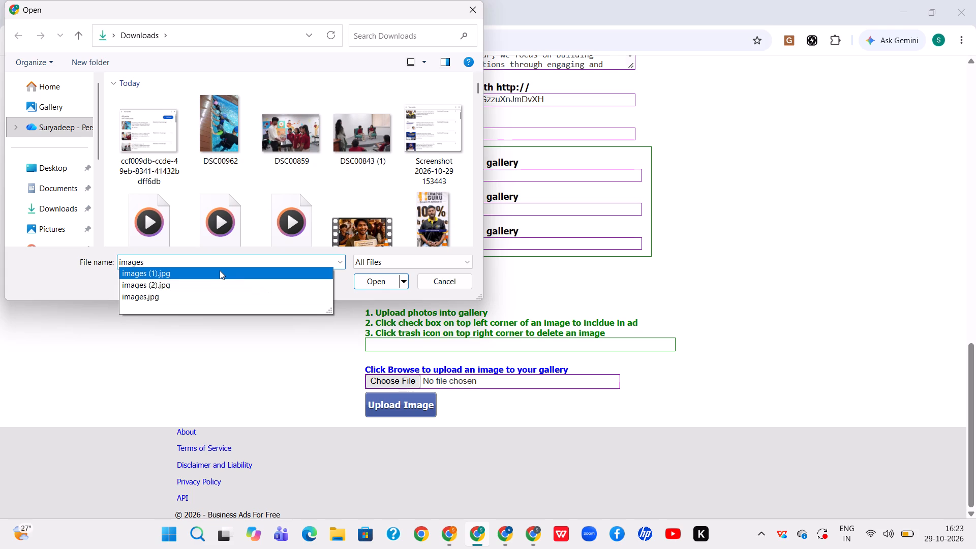
key(Return)
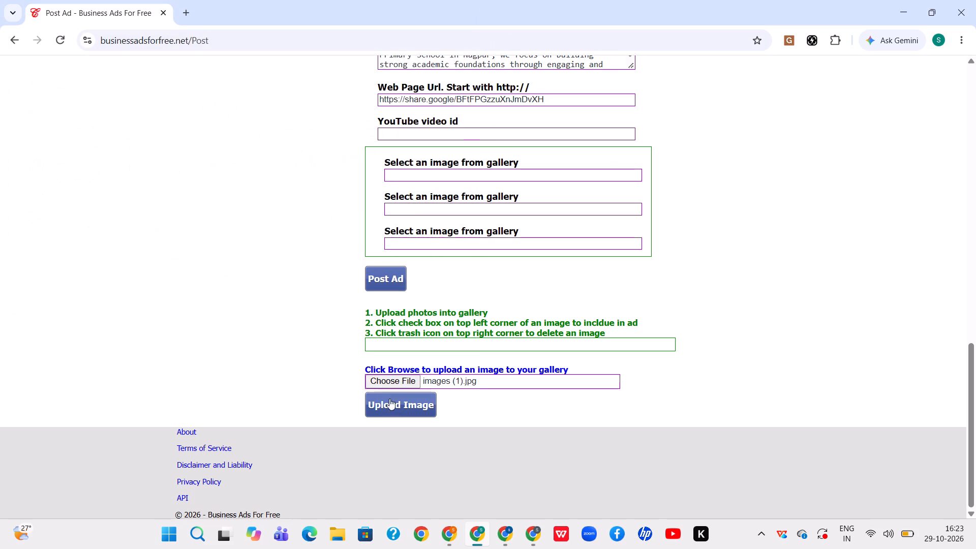
click(399, 405)
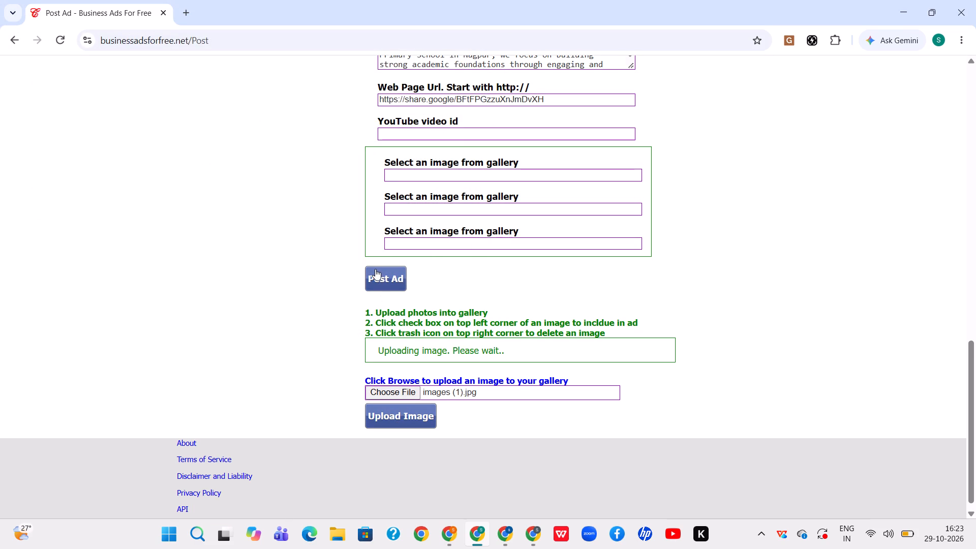
Post the completed Priyadarshini School ad and look over the published details.
click(375, 269)
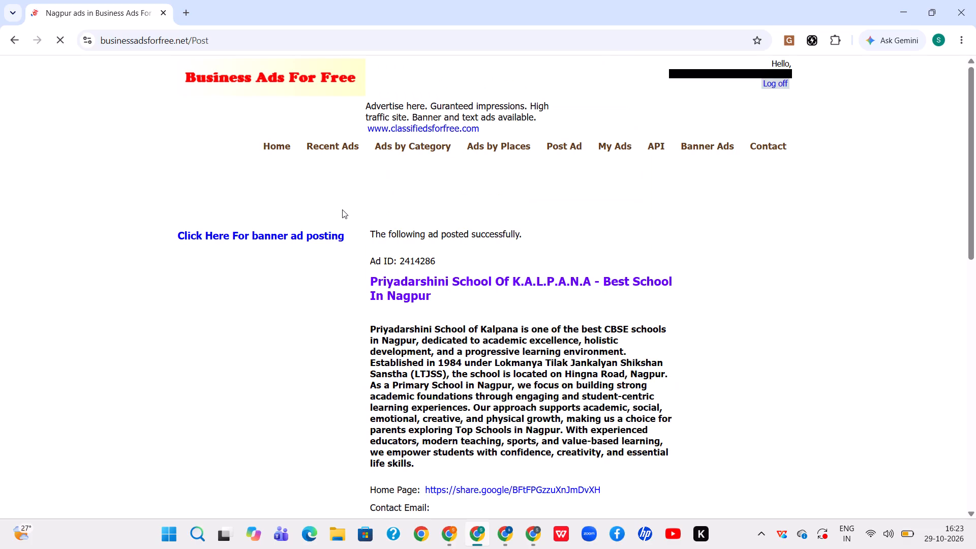
key(Page_Down)
key(Page_Up)
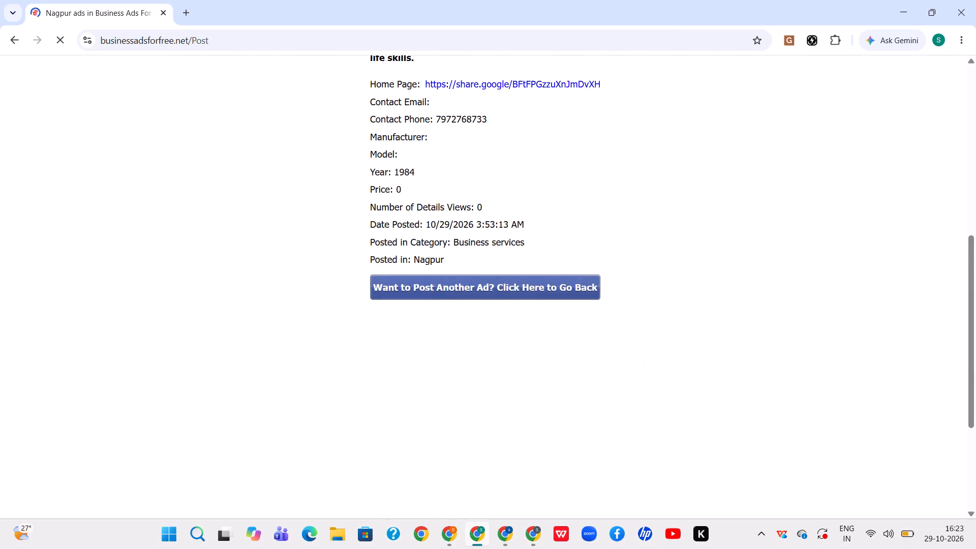
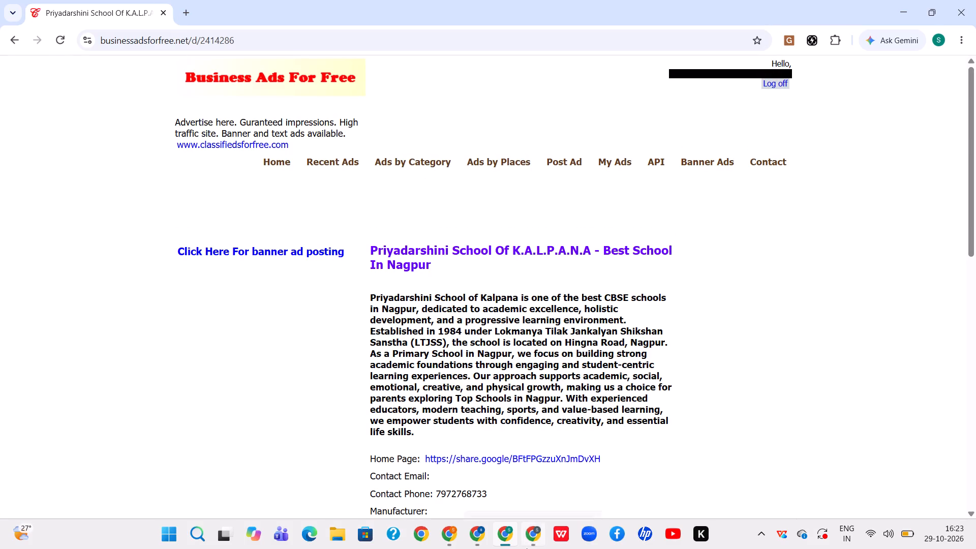
Log the published Priyadarshini School ad link, businessadsforfree.net/d/2414286, in the Surya sheet of the Mds backlinks spreadsheet.
click(527, 548)
key(ctrl+v)
Select the empty cell H3438 directly below the IT Campus Guru ad link dated 29/10/2026 in the Surya sheet.
key(Right)
key(Right)
key(Right)
key(Right)
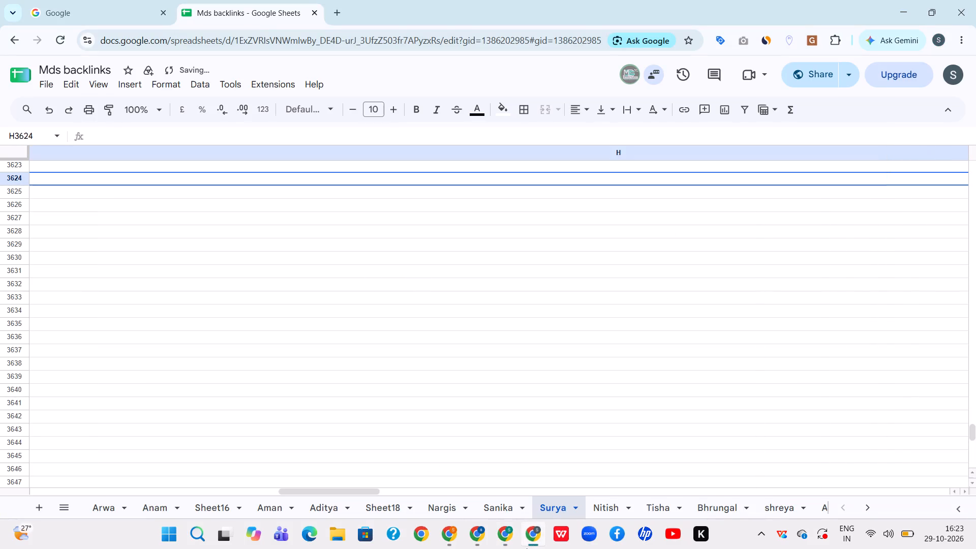
key(Page_Up)
key(Page_Up)
key(Page_Up)
key(Page_Up)
key(Page_Up)
key(Page_Up)
key(Page_Up)
key(Page_Up)
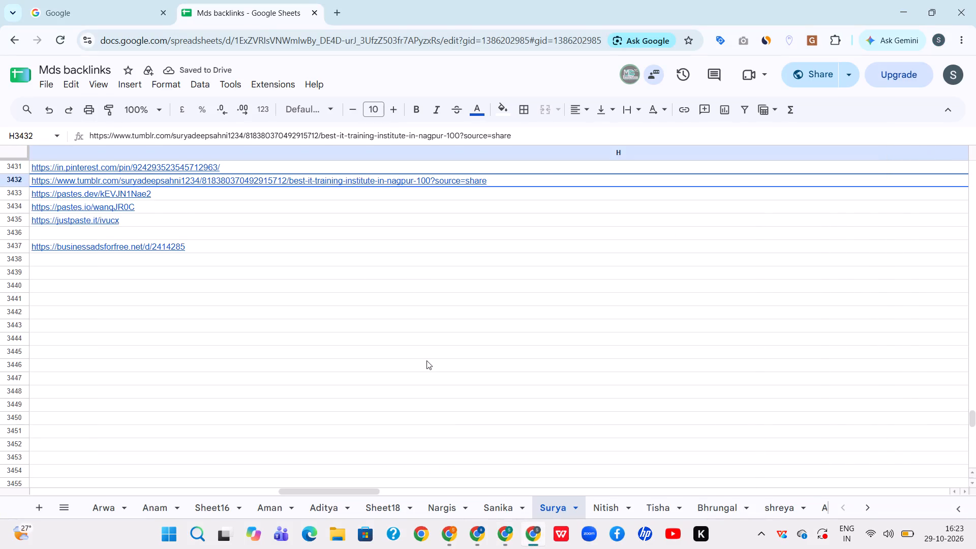
scroll(426, 360, right, 1)
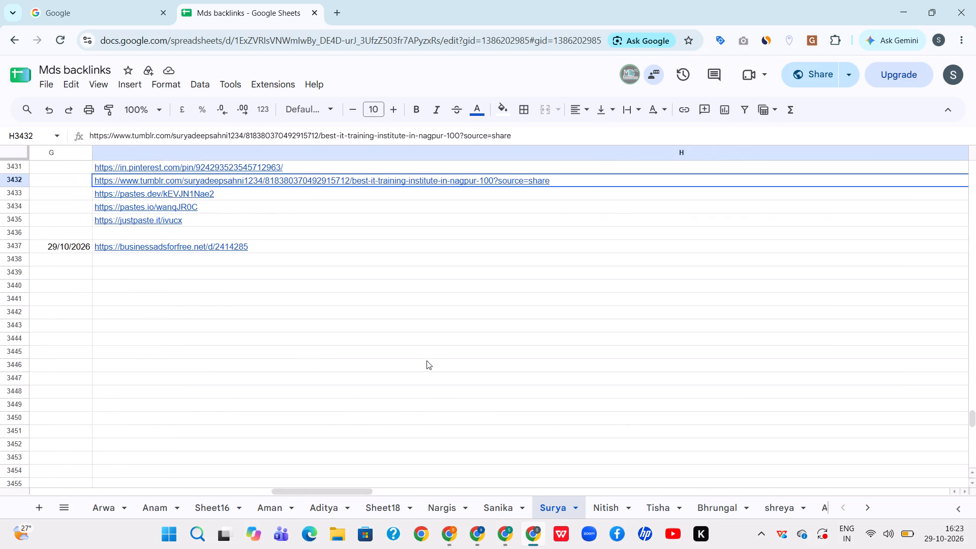
scroll(426, 360, down, 1)
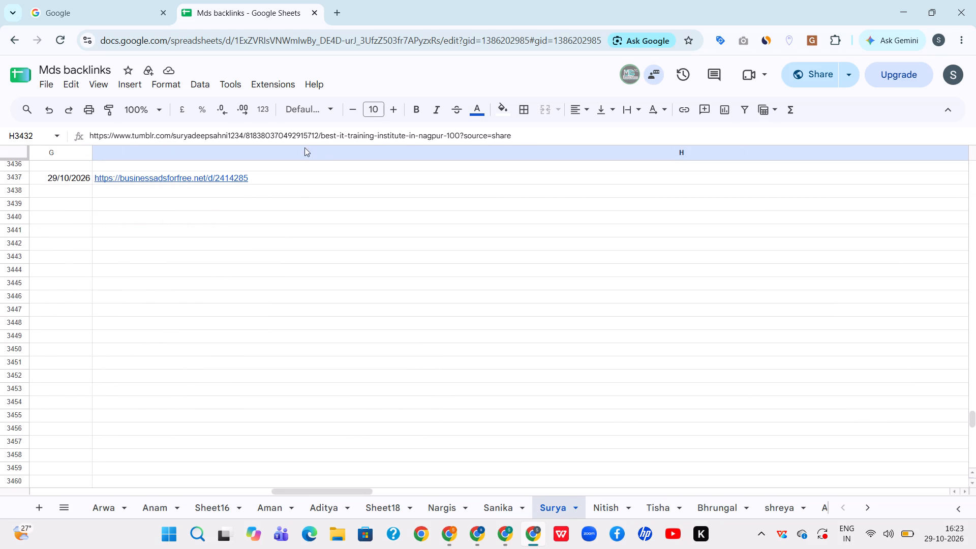
click(289, 196)
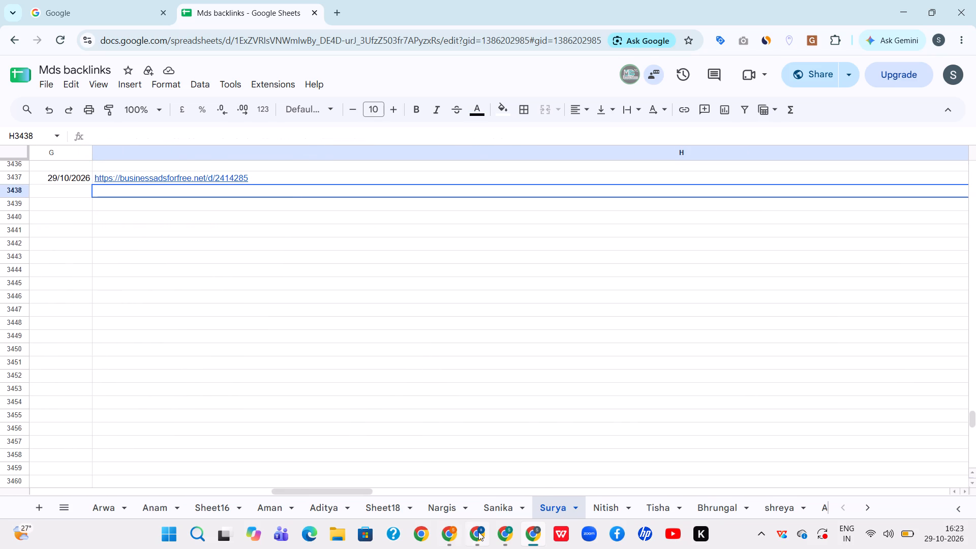
Close the published IT Campus Guru ad and open businessbooky.com from the business citation sites list.
click(480, 534)
click(84, 1)
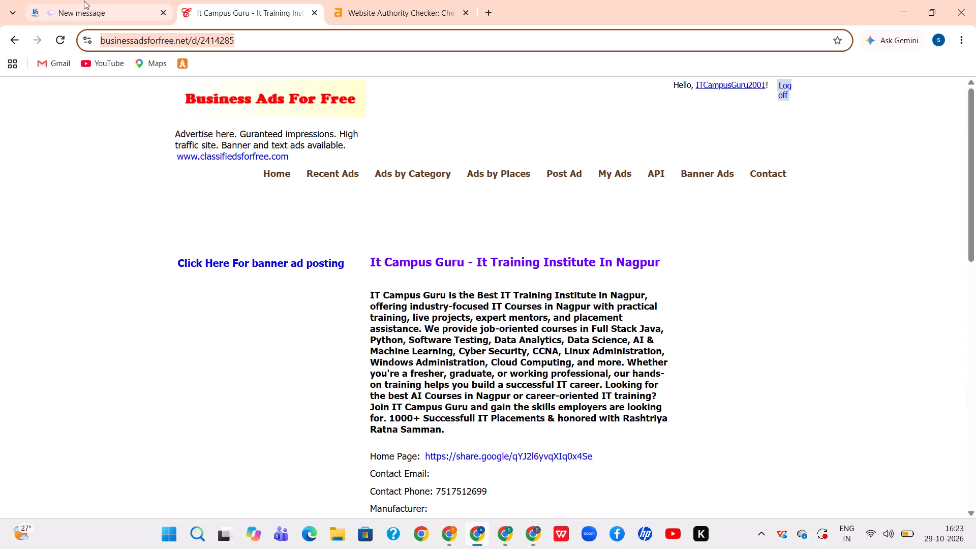
click(314, 11)
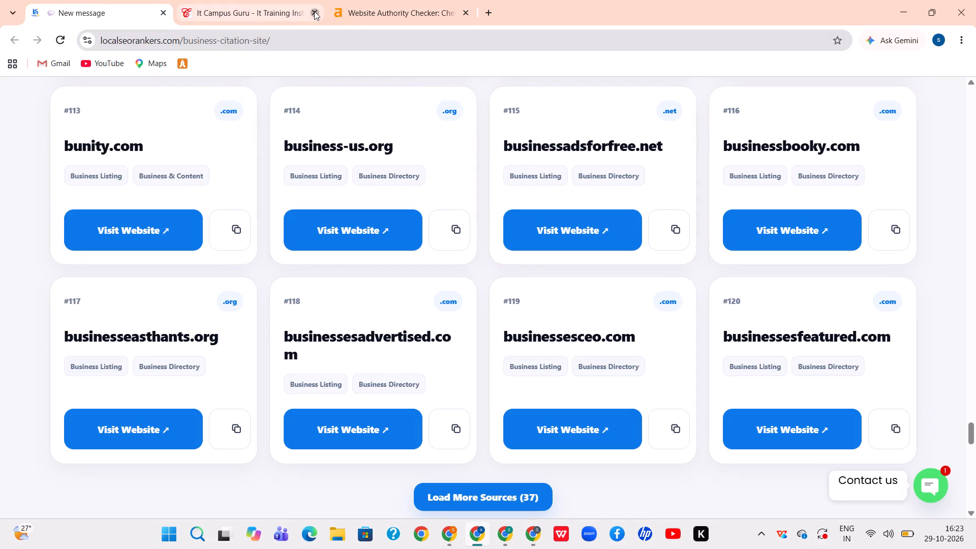
click(816, 232)
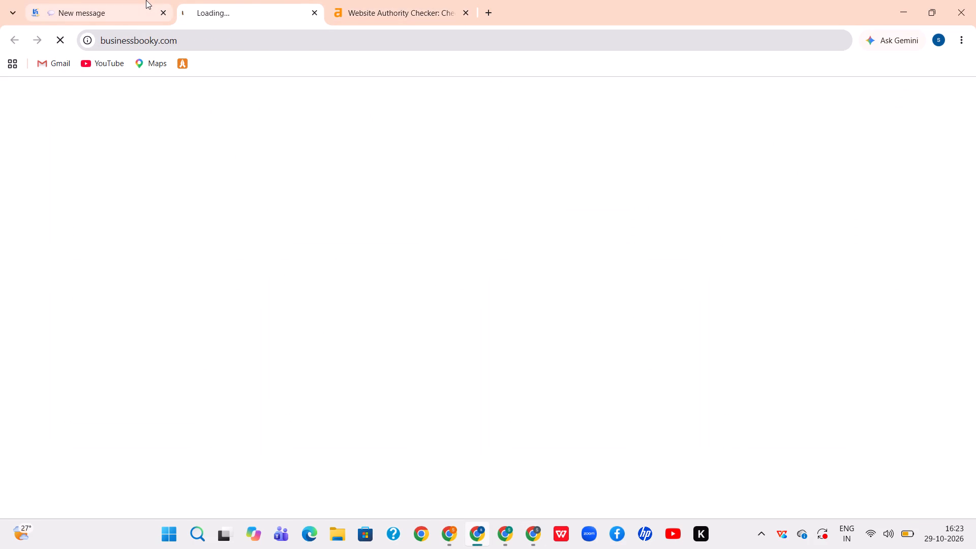
Copy the businessbooky.com domain from the citation list, check its authority with Ahrefs, and clear the domain field.
click(146, 0)
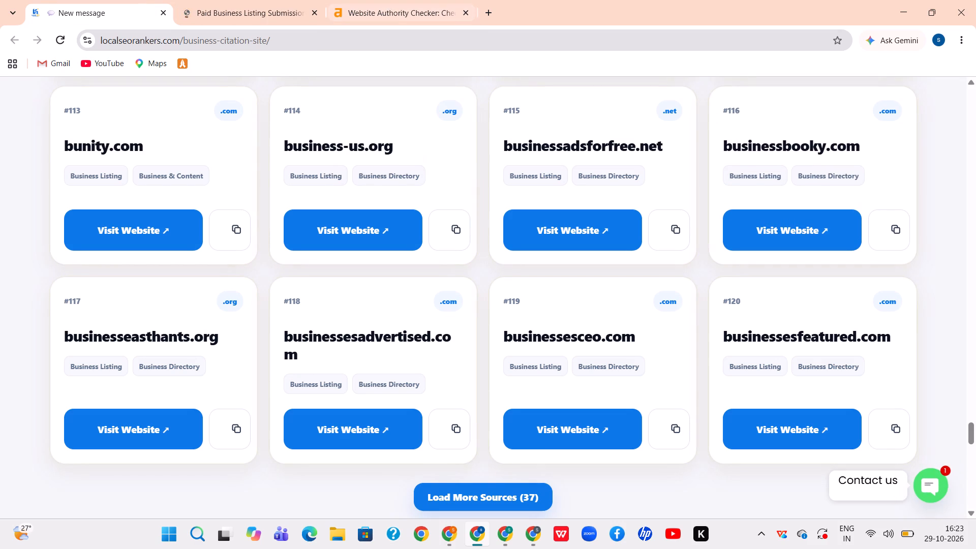
click(896, 237)
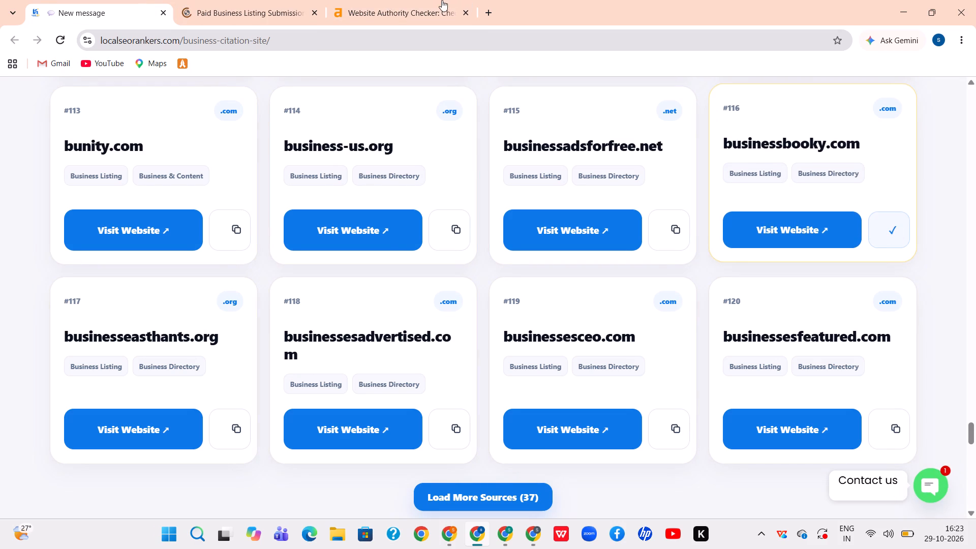
click(433, 0)
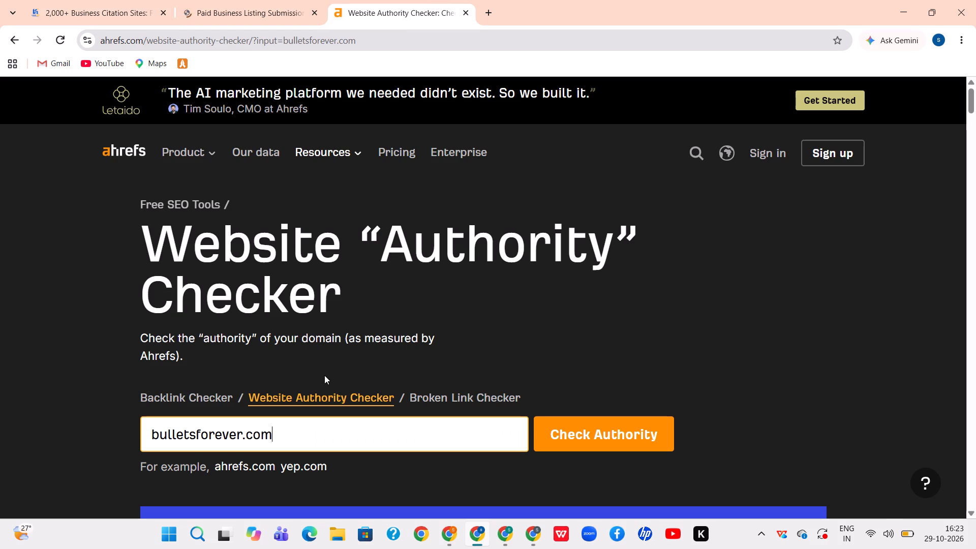
key(ctrl+a)
key(ctrl+v)
key(Return)
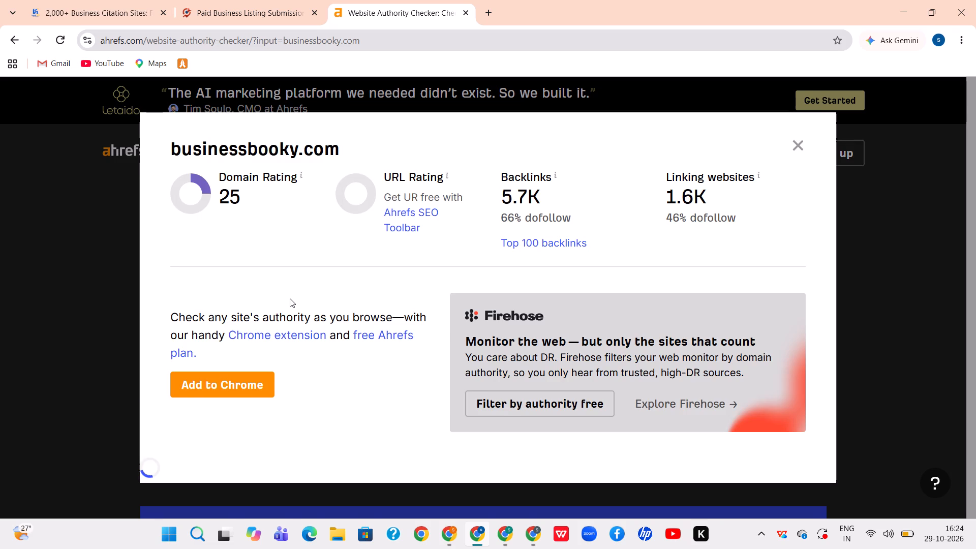
key(Escape)
key(ctrl+a)
key(BackSpace)
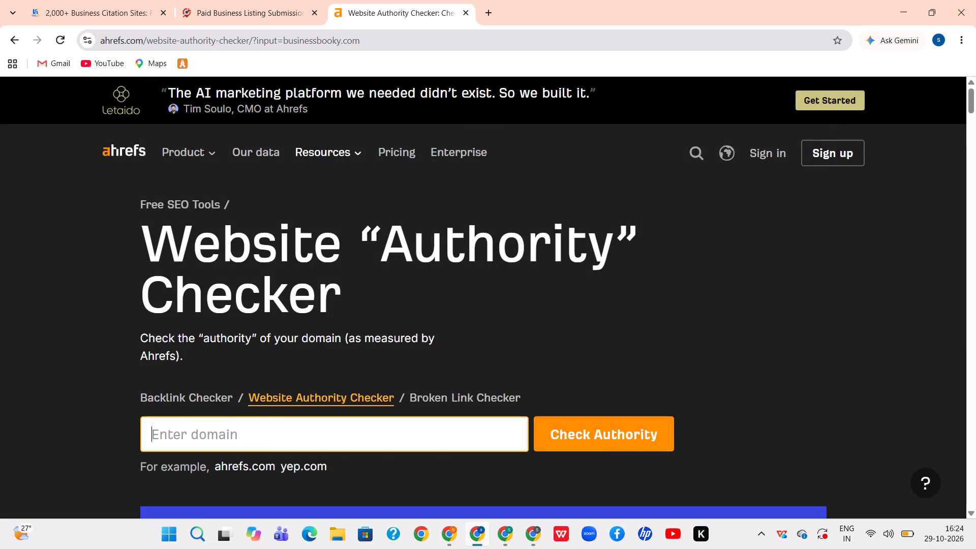
Open BusinessBooky's sign-in page, accept its cookie notice, and go to the new user registration page.
click(267, 0)
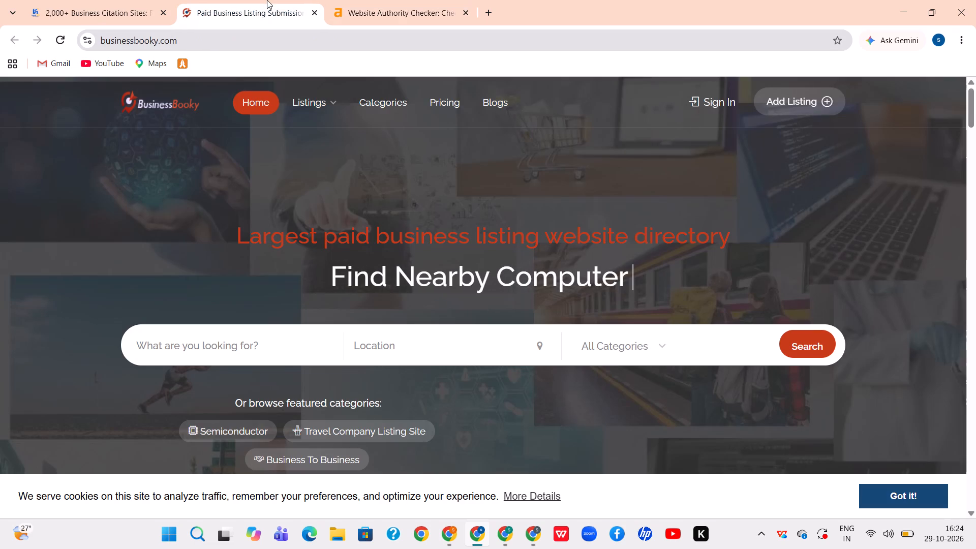
click(721, 105)
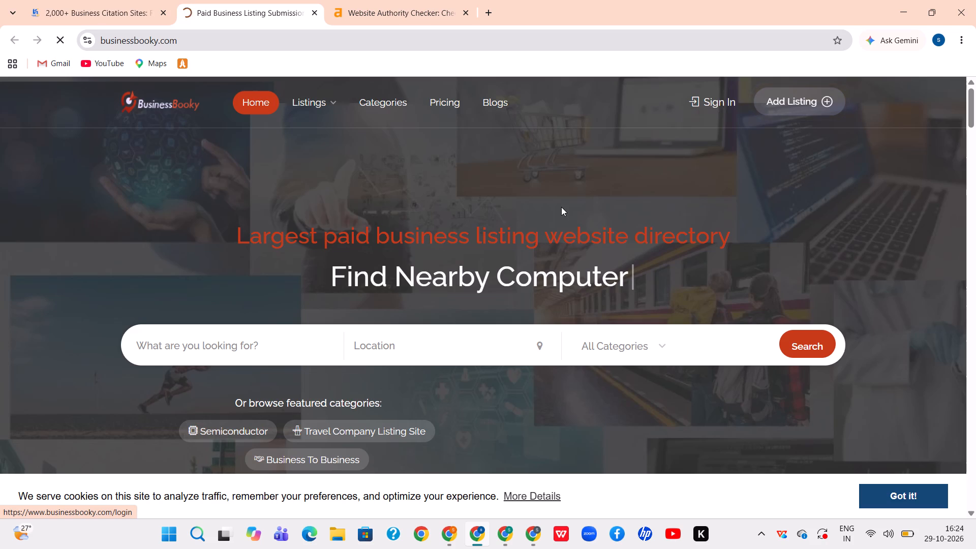
scroll(561, 207, down, 1)
scroll(561, 207, up, 1)
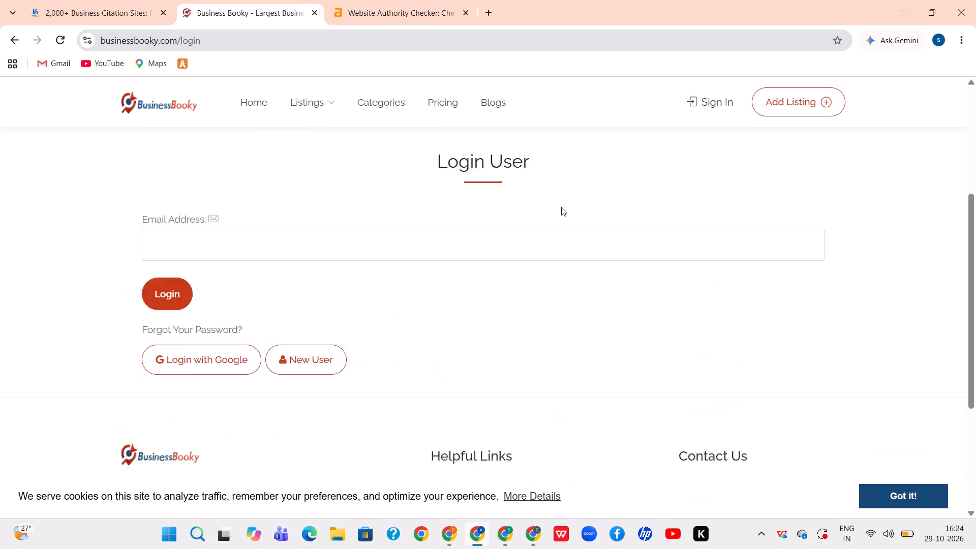
scroll(561, 207, up, 1)
click(883, 492)
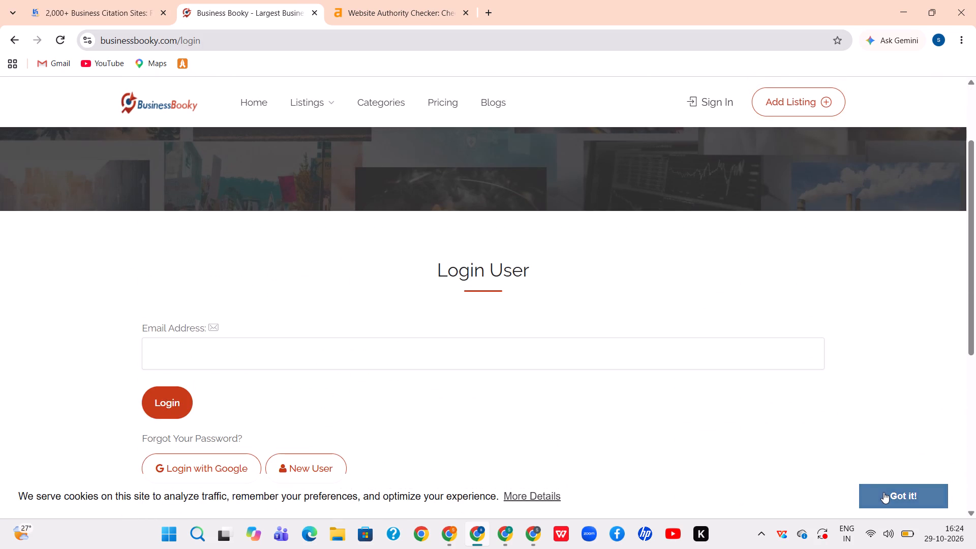
scroll(883, 492, down, 1)
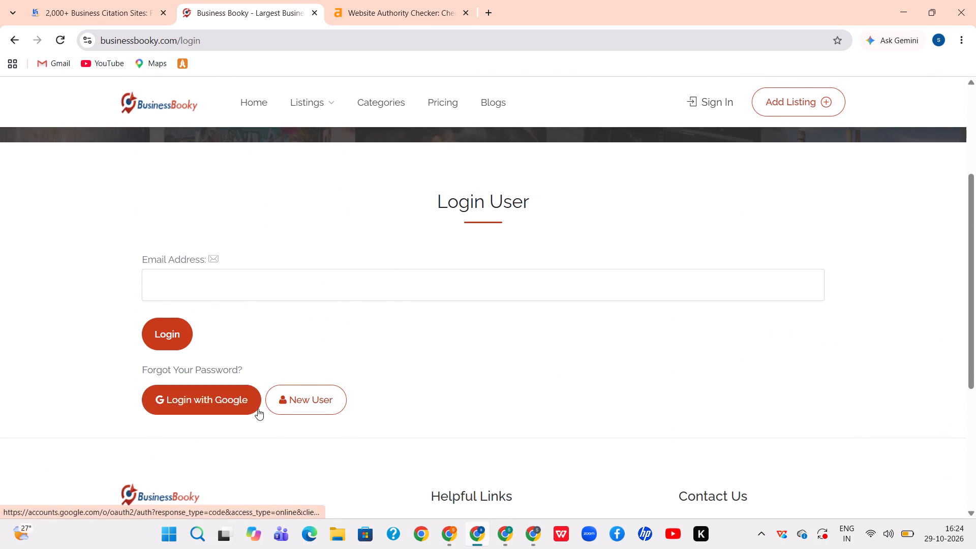
click(299, 402)
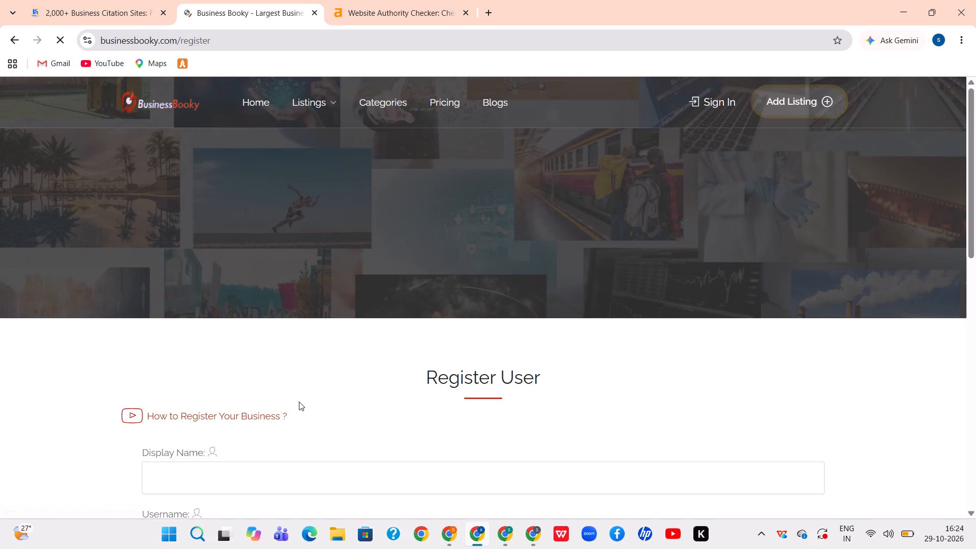
Open businessbooky.com in the Priyadarshini School browser profile and close that profile's published ad page.
click(504, 539)
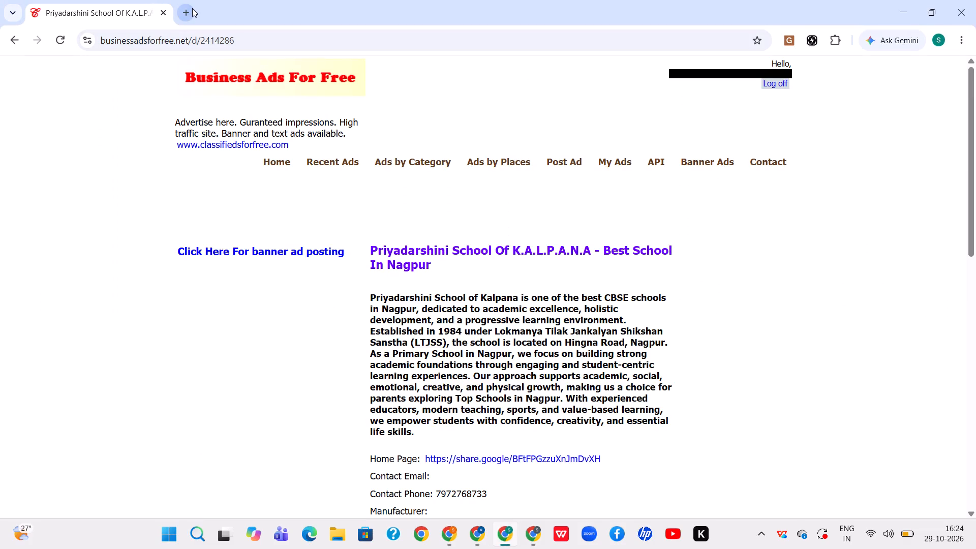
click(192, 8)
key(ctrl+v)
key(Return)
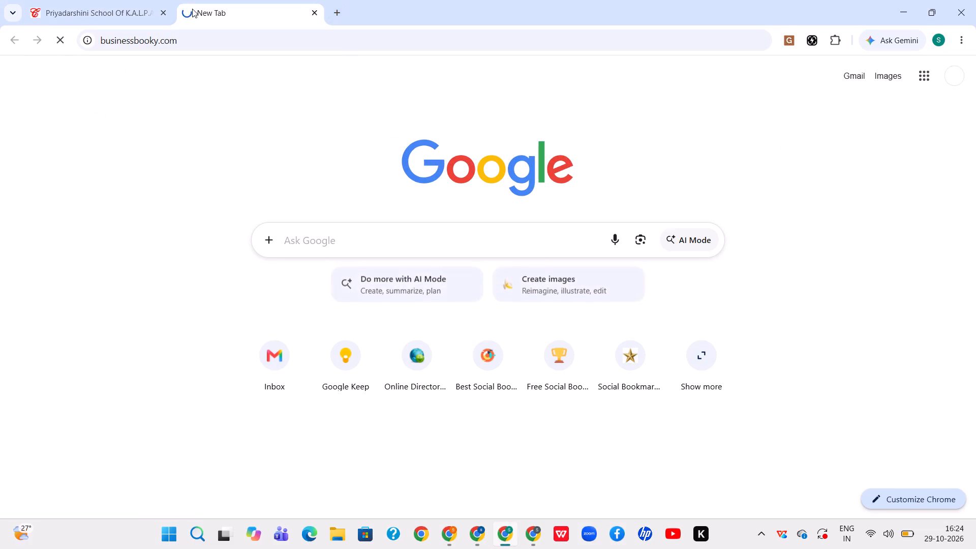
click(165, 12)
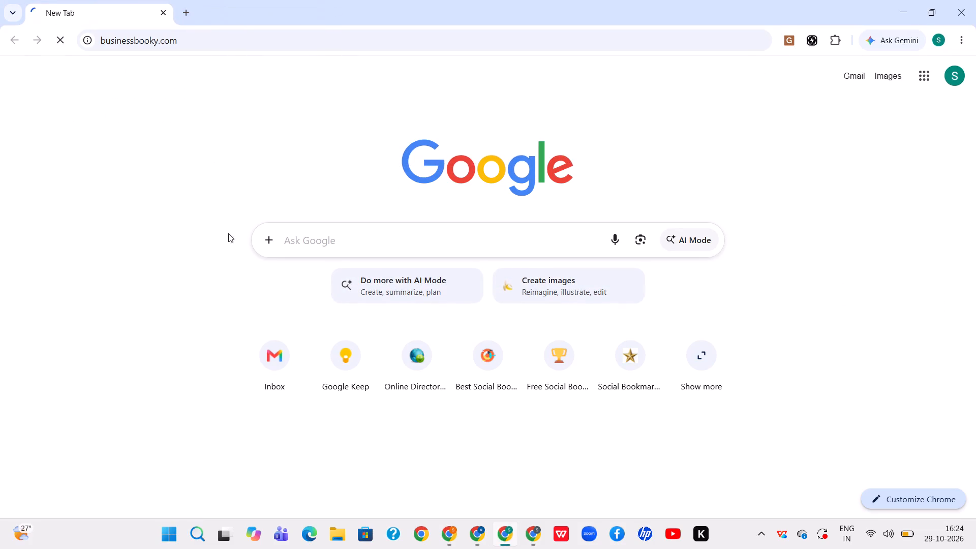
Return to the IT Campus Guru browser profile and bring up the fields of the BusinessBooky registration form.
click(468, 538)
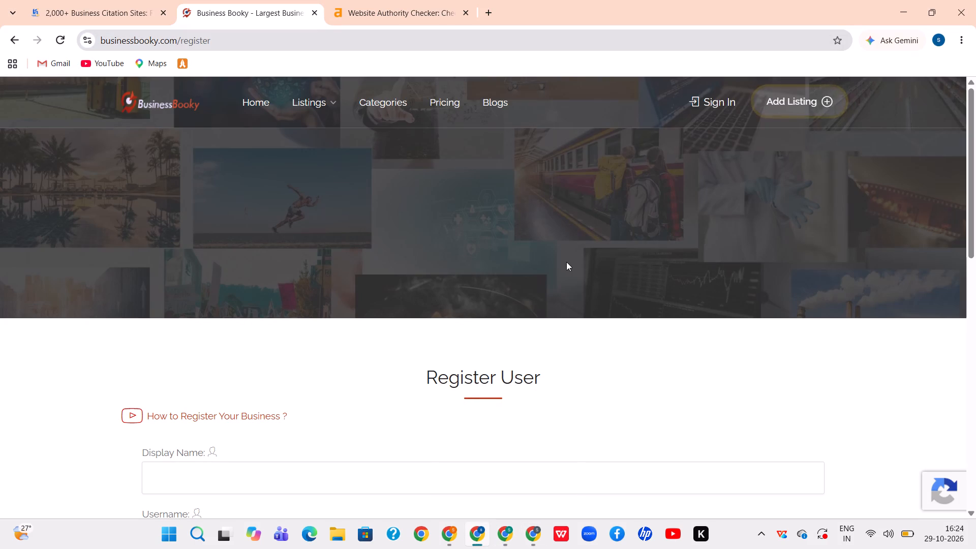
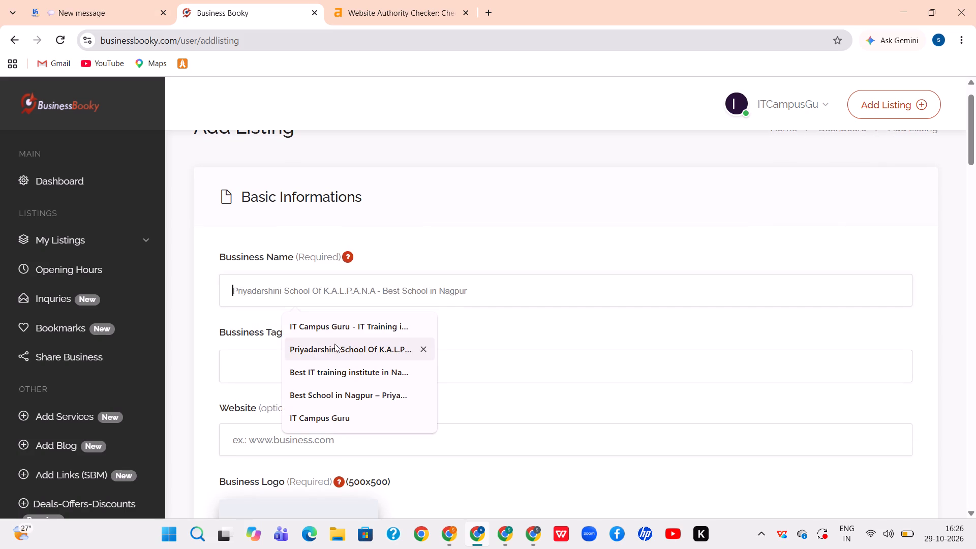
Set the business name to IT Campus Guru - IT Training institute in Nagpur.
click(320, 328)
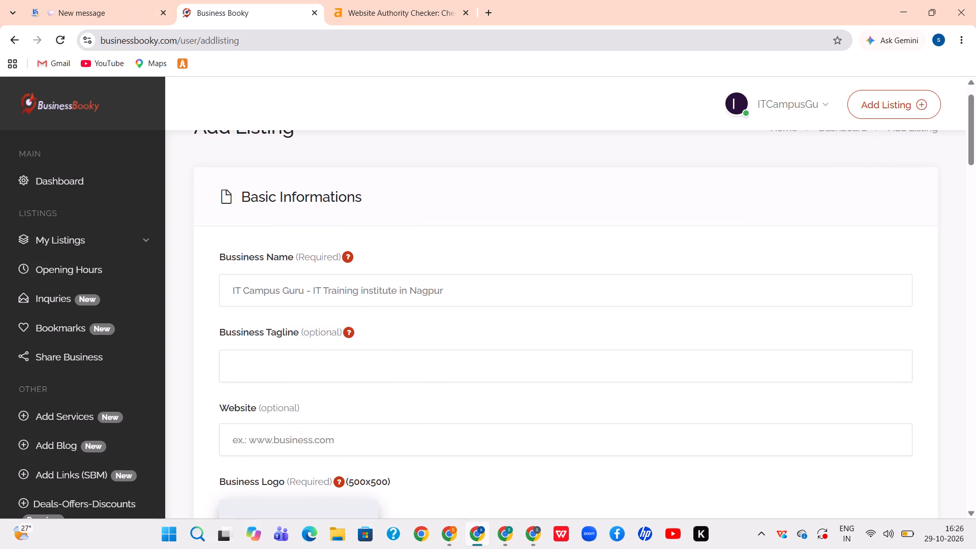
Enter Best IT Training institute in Nagpur as the business tagline, reusing the phrase copied from the business name.
click(310, 373)
click(317, 287)
drag(317, 287, 476, 297)
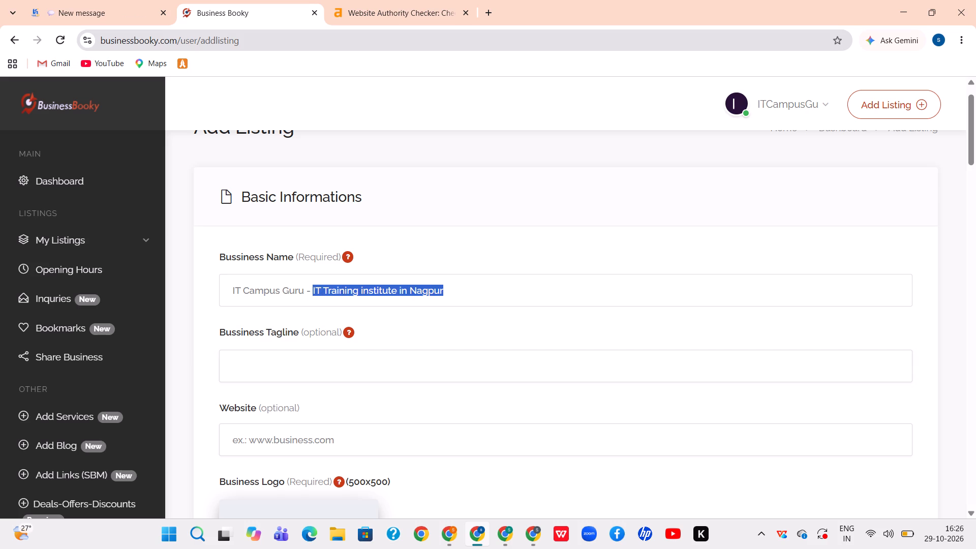
key(ctrl+c)
click(305, 377)
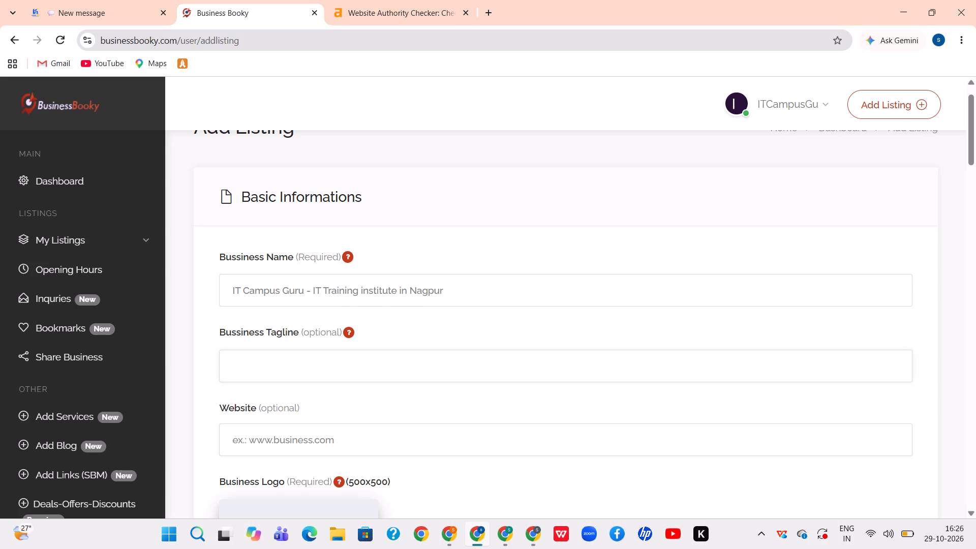
text(bes)
key(BackSpace)
key(BackSpace)
key(BackSpace)
key(BackSpace)
key(BackSpace)
key(BackSpace)
key(BackSpace)
key(BackSpace)
key(BackSpace)
text(Best)
key(space)
key(ctrl+v)
scroll(305, 377, down, 1)
scroll(305, 377, up, 1)
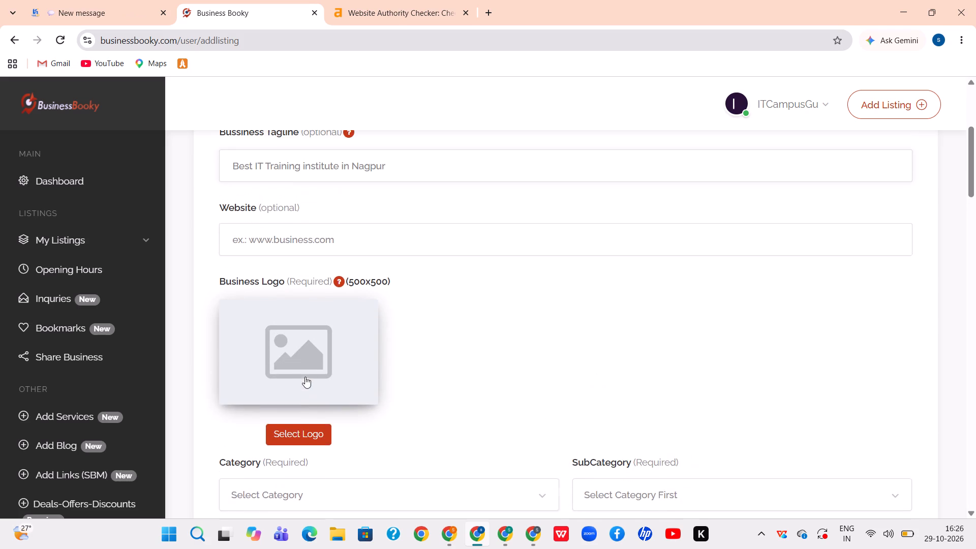
click(260, 245)
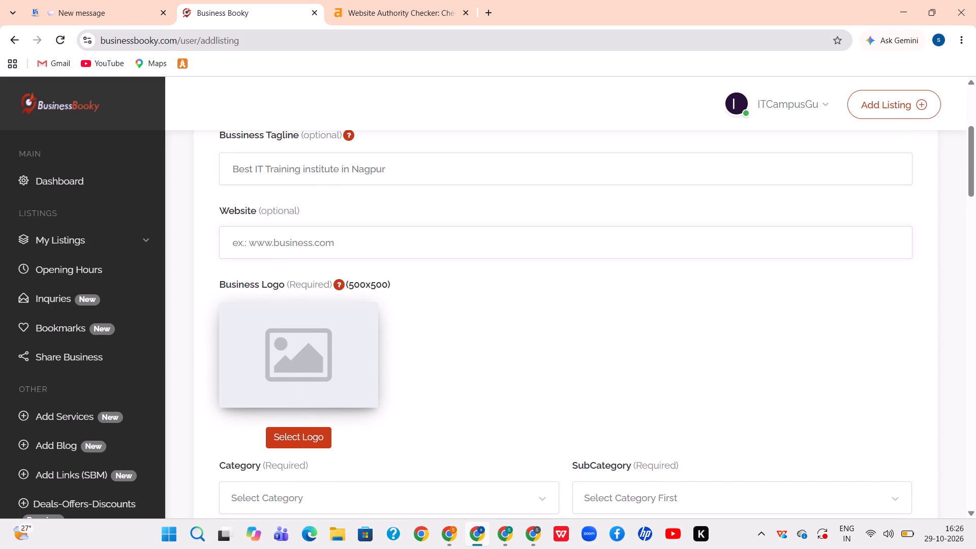
click(485, 1)
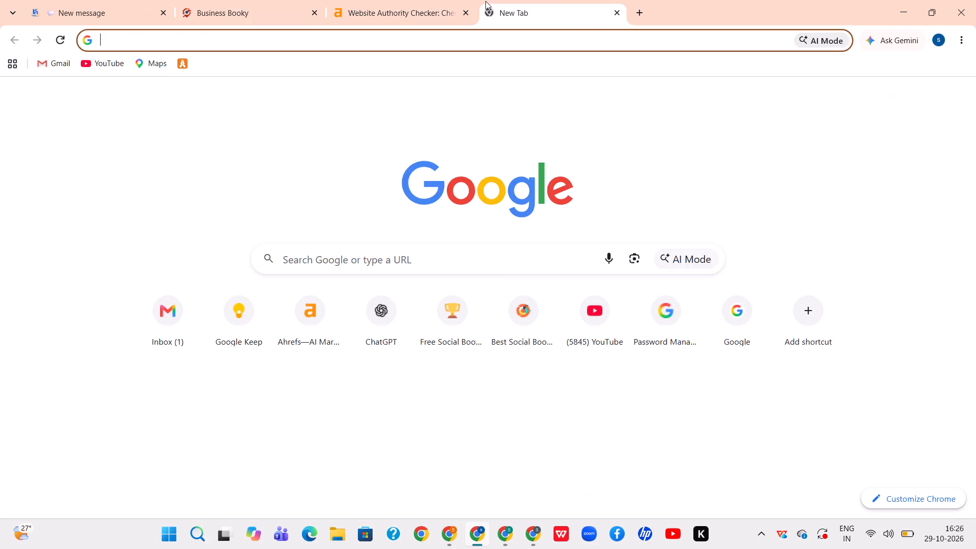
text(it)
key(ctrl+a)
key(ctrl+c)
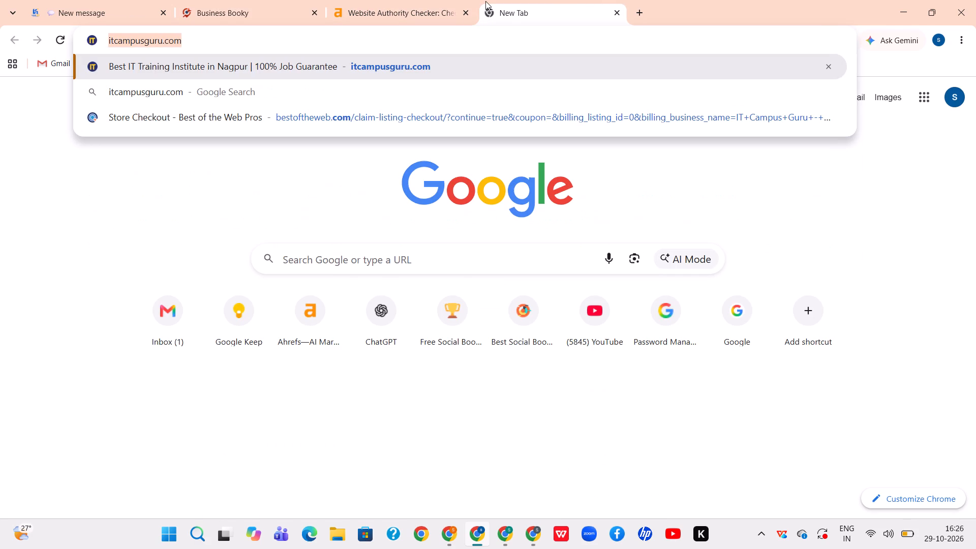
click(616, 13)
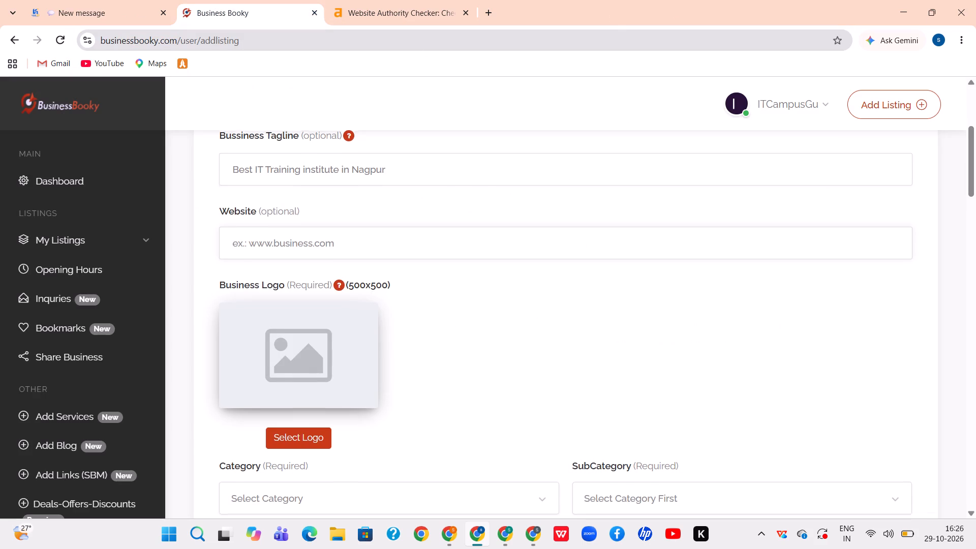
key(ctrl+v)
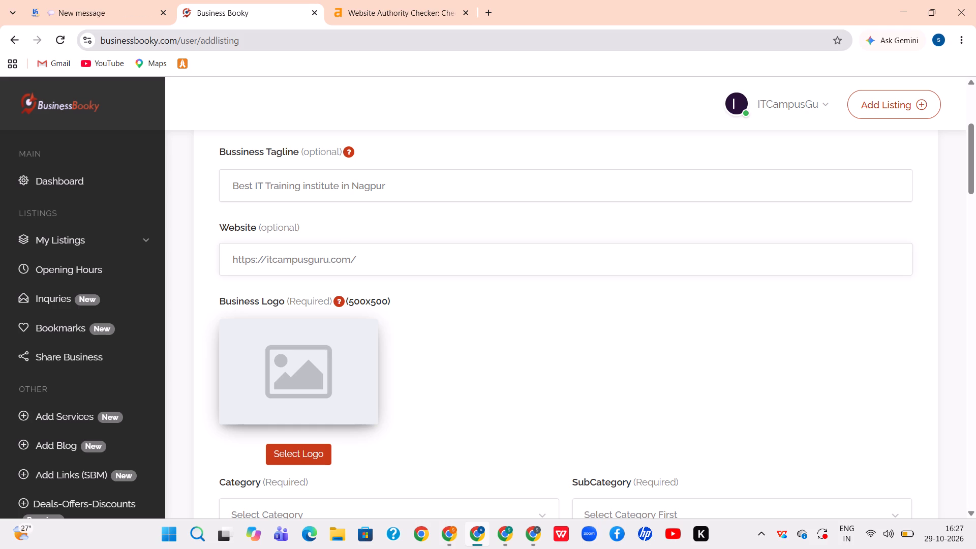
Upload images.jpg from Downloads as the business logo and revisit the website field.
scroll(356, 292, down, 1)
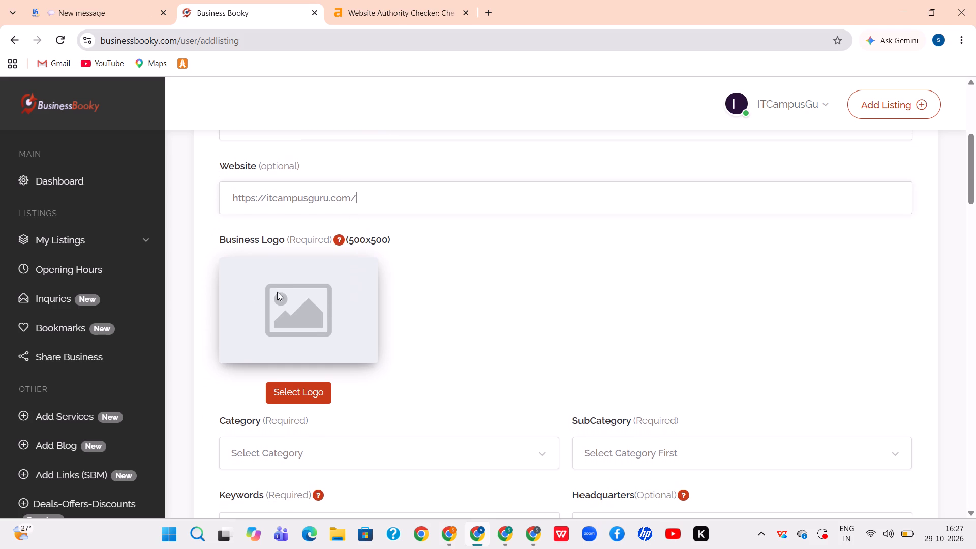
click(248, 307)
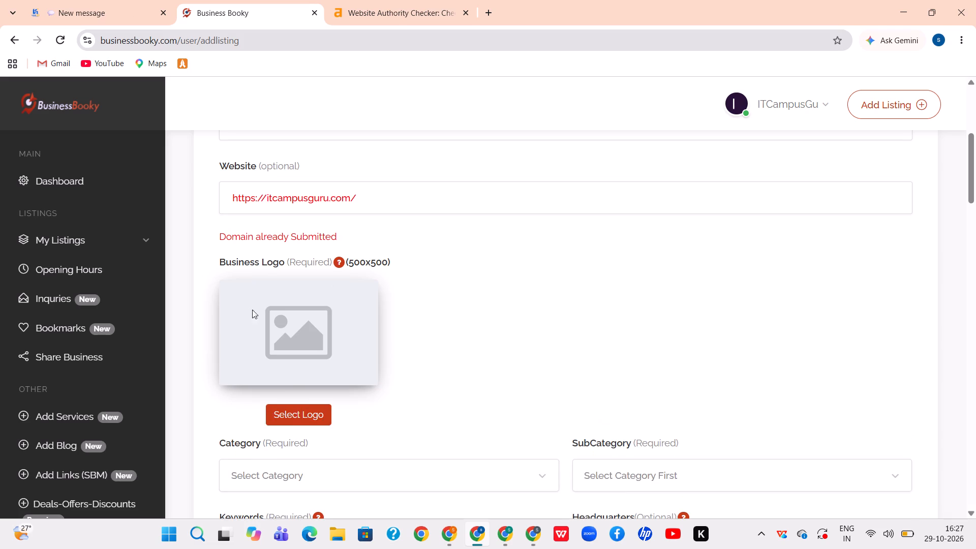
click(299, 412)
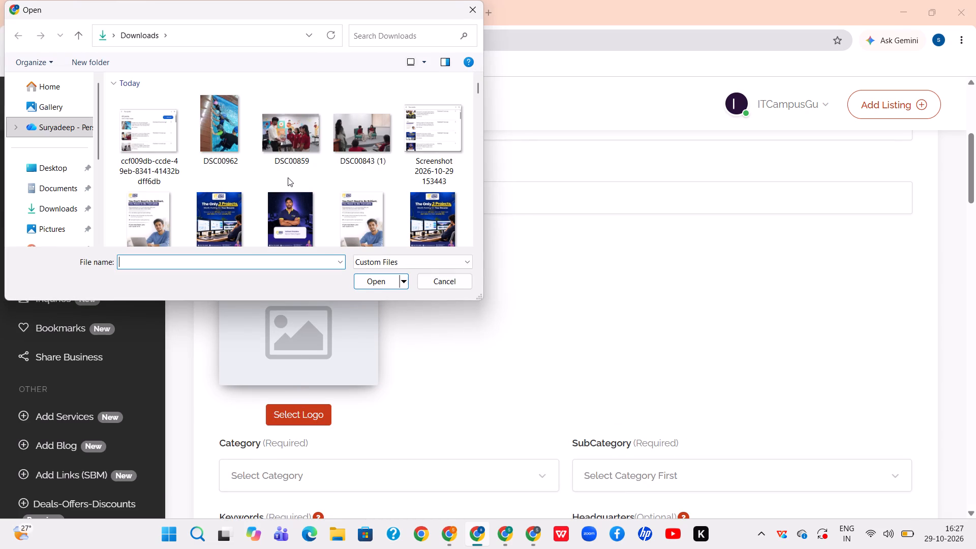
text(imag)
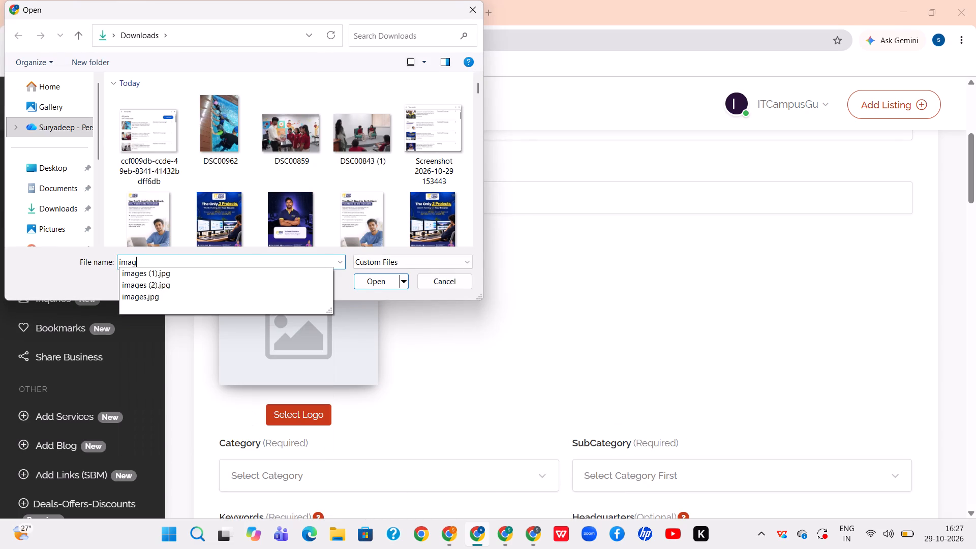
click(187, 308)
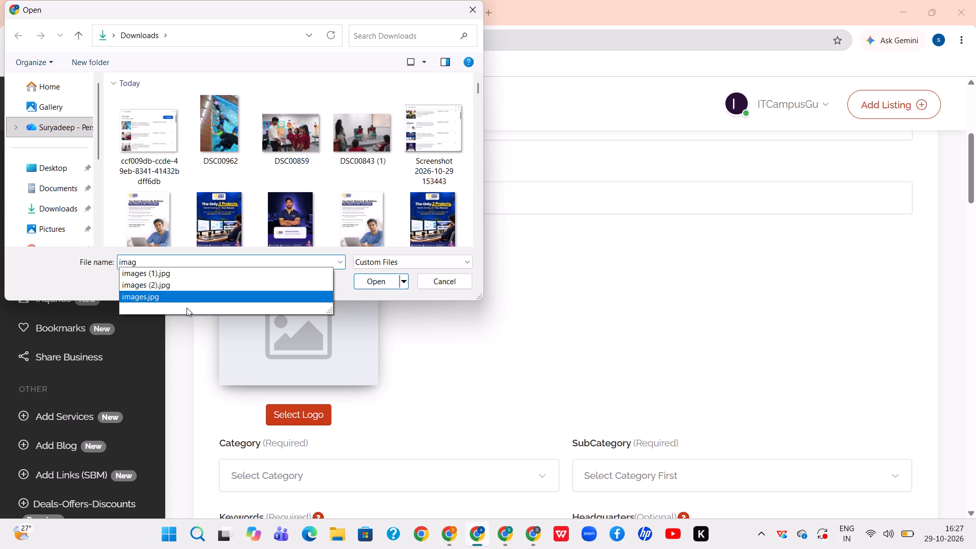
click(180, 301)
key(Return)
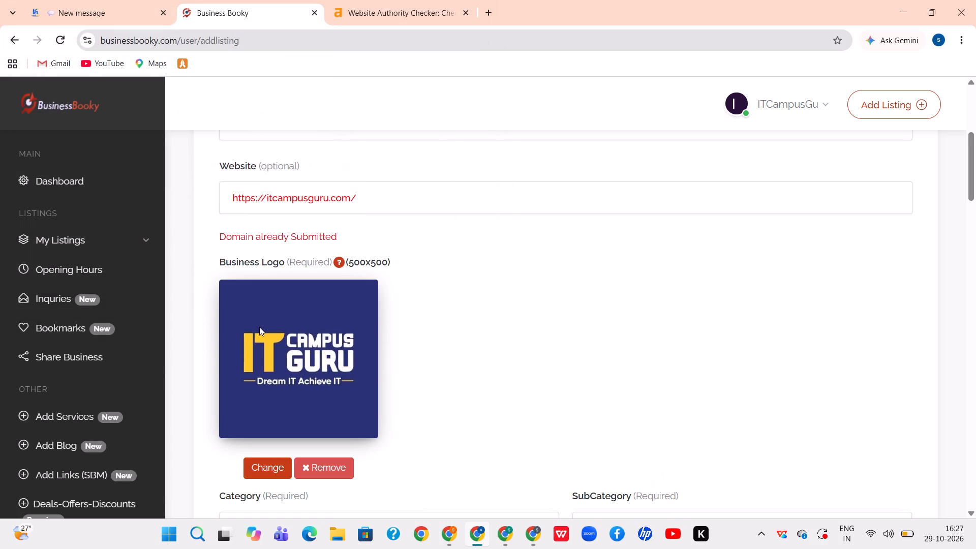
click(388, 203)
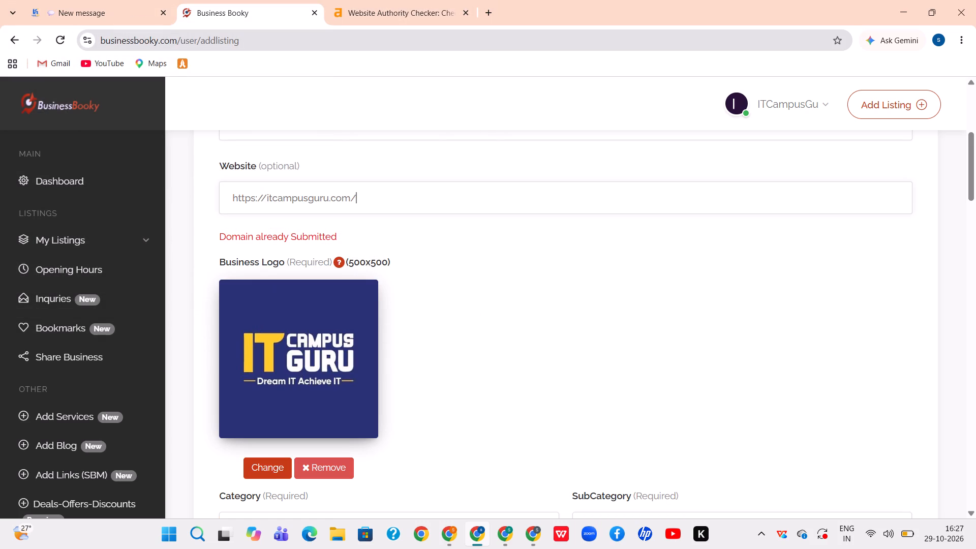
click(450, 250)
Set the listing's category to Education.
scroll(450, 250, down, 1)
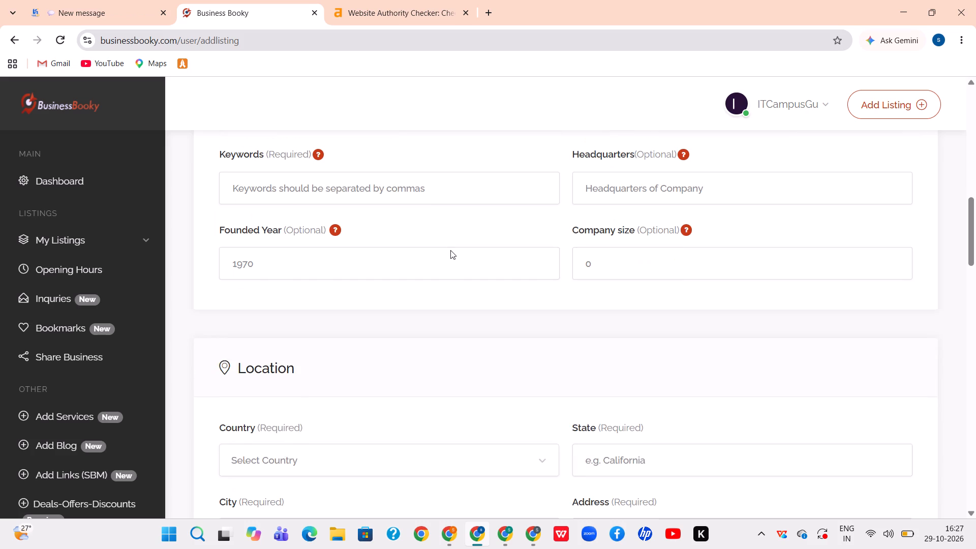
scroll(450, 250, up, 1)
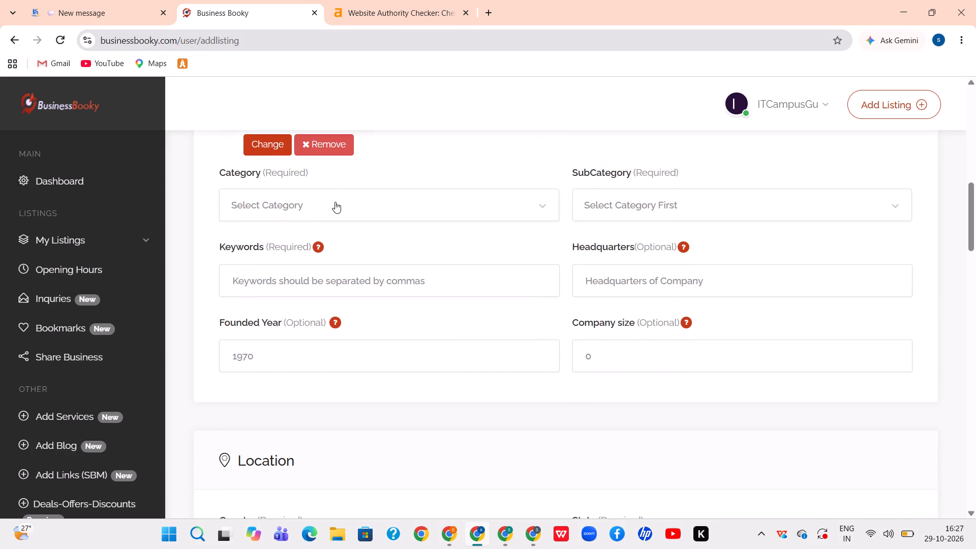
click(335, 202)
key(e)
click(335, 235)
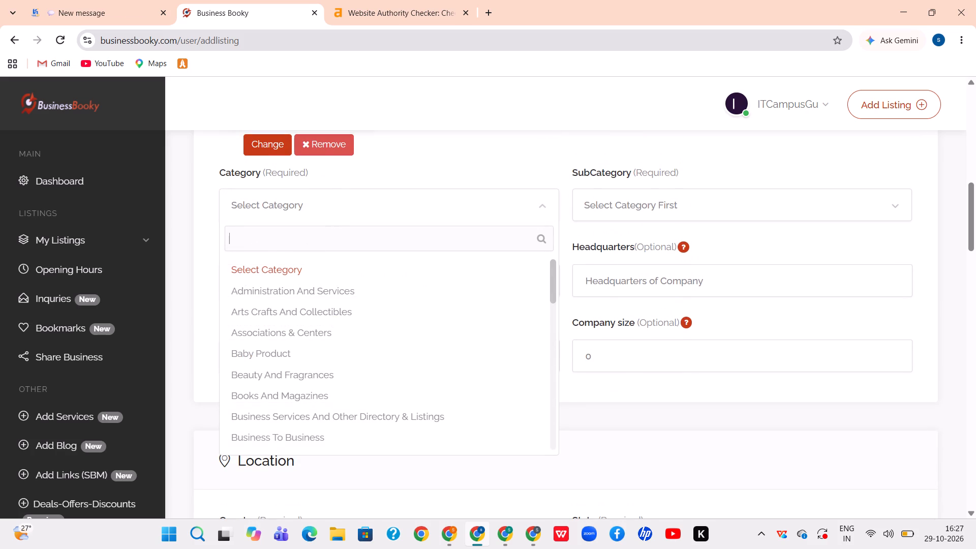
text(educa)
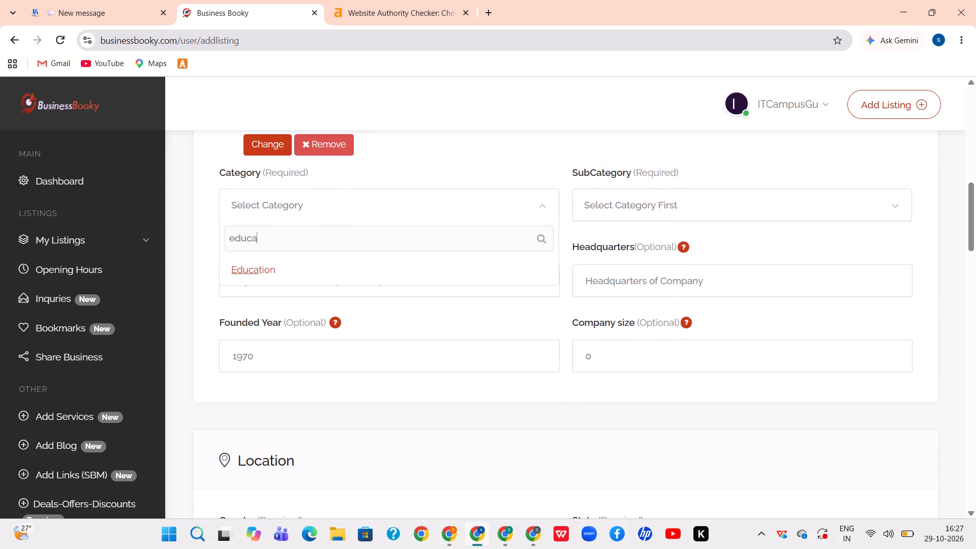
key(Return)
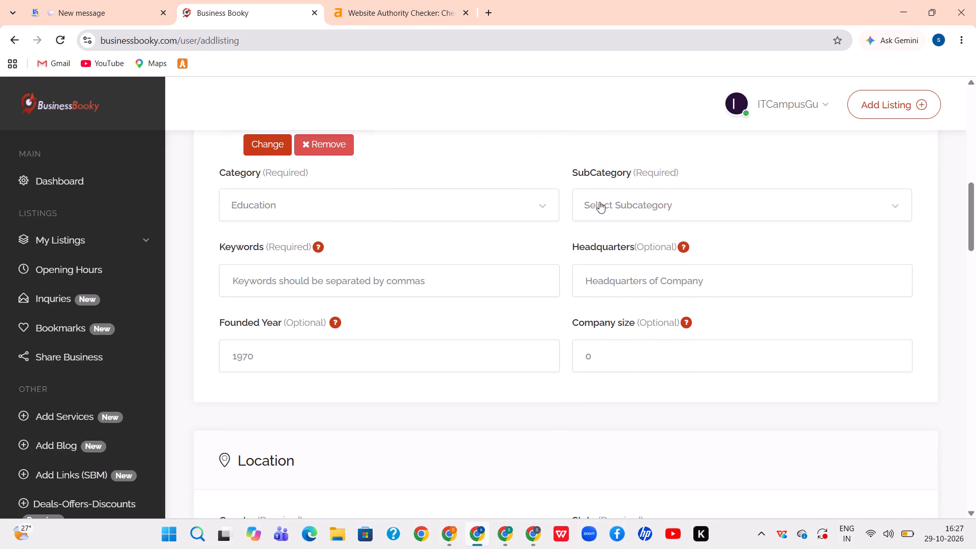
Search the subcategories for education, clear the search, and choose Business and secretarial schools as the subcategory.
click(599, 202)
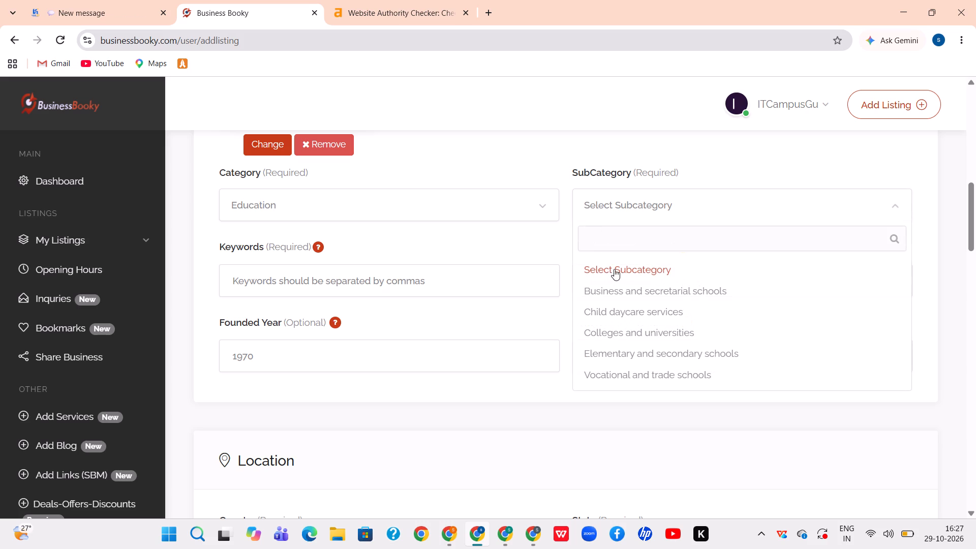
click(600, 243)
text(education)
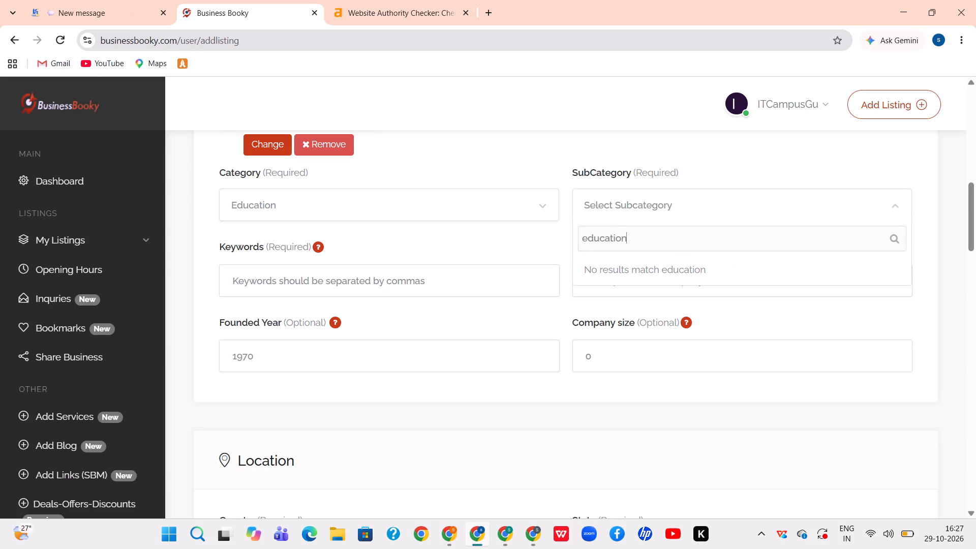
key(BackSpace)
key(BackSpace)
key(BackSpace)
key(BackSpace)
key(BackSpace)
key(BackSpace)
key(BackSpace)
key(BackSpace)
key(BackSpace)
key(BackSpace)
key(BackSpace)
key(BackSpace)
key(BackSpace)
key(BackSpace)
key(BackSpace)
key(BackSpace)
key(BackSpace)
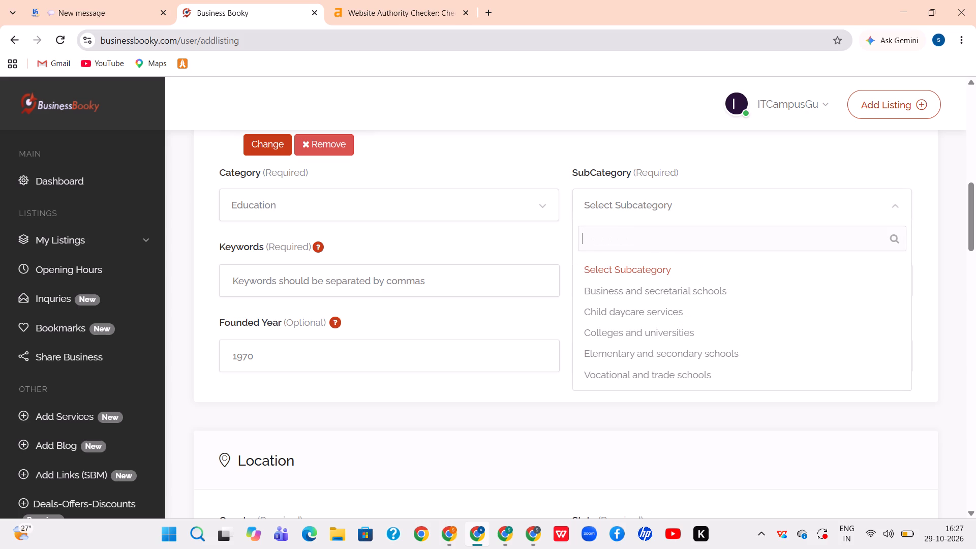
scroll(643, 298, down, 1)
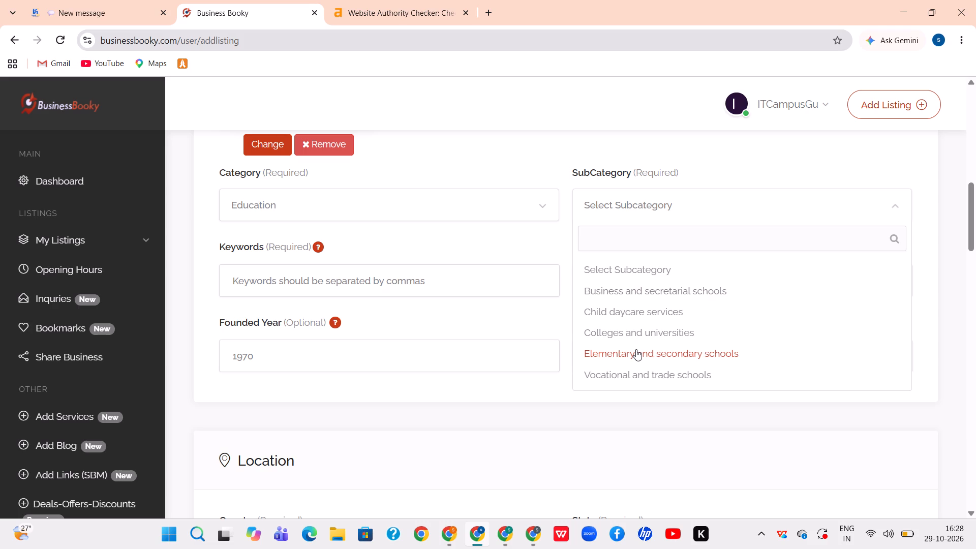
click(613, 290)
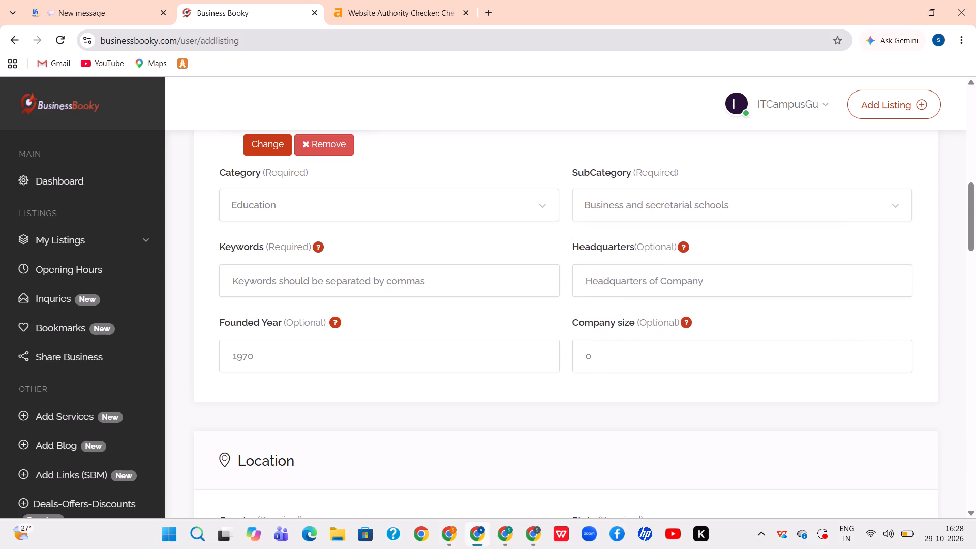
Enter the listing's keywords #itcoursesinnagpur #itclassesinnagpur #bestittraininginstituteinnagpur #bestittraininginnagpur #javacourseinnagpur #nagpurittraininginstitute #100%jobguaranteeditcoursesinnagpur.
click(382, 277)
text(#itcourses)
text(innagpur,)
key(BackSpace)
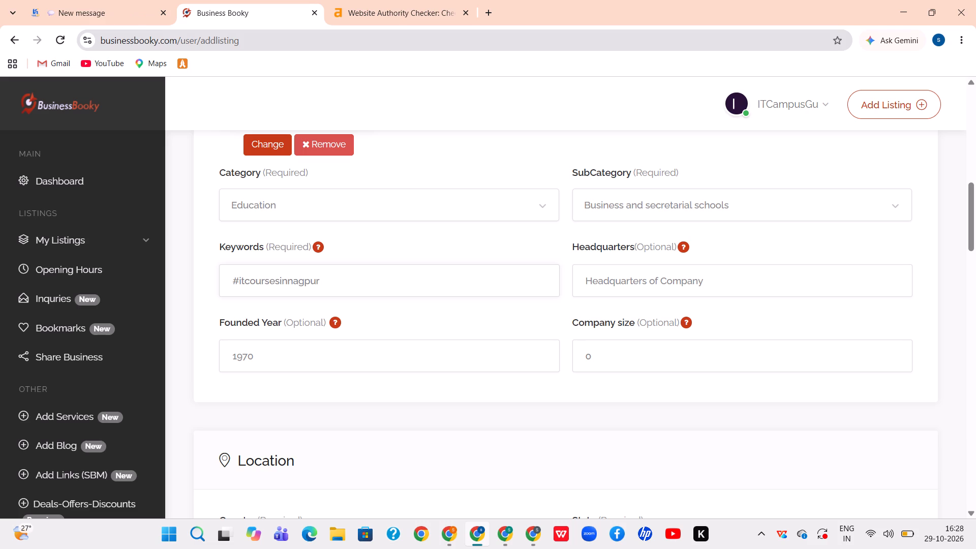
key(space)
text(#itclassesinnagpur #bestit)
text(traininginstituteinnagpur #bestit)
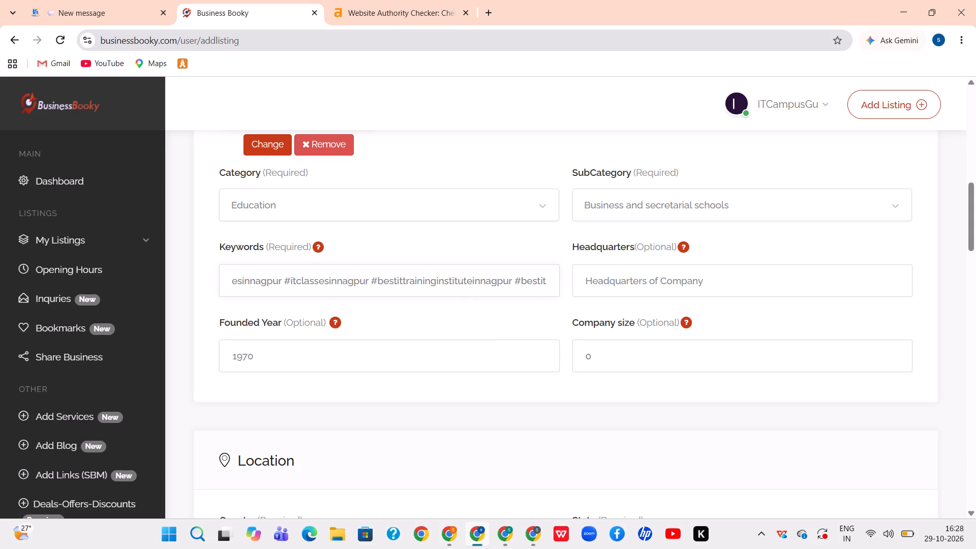
text(traininginnagpur #Ja)
key(BackSpace)
key(BackSpace)
text(javacourseinnagpur #nagpurittraini)
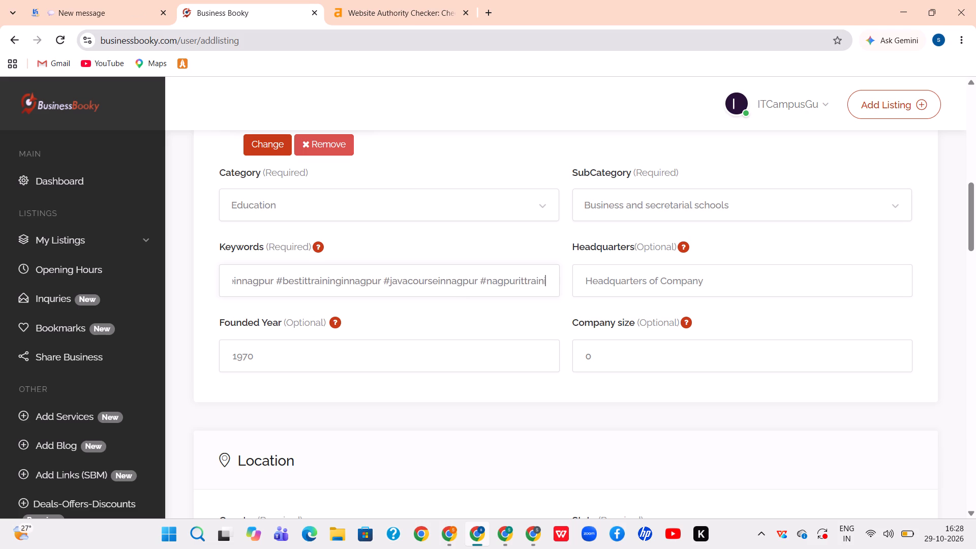
text(nginstitute #100%jobguaranteeditcoursesinnagpur #)
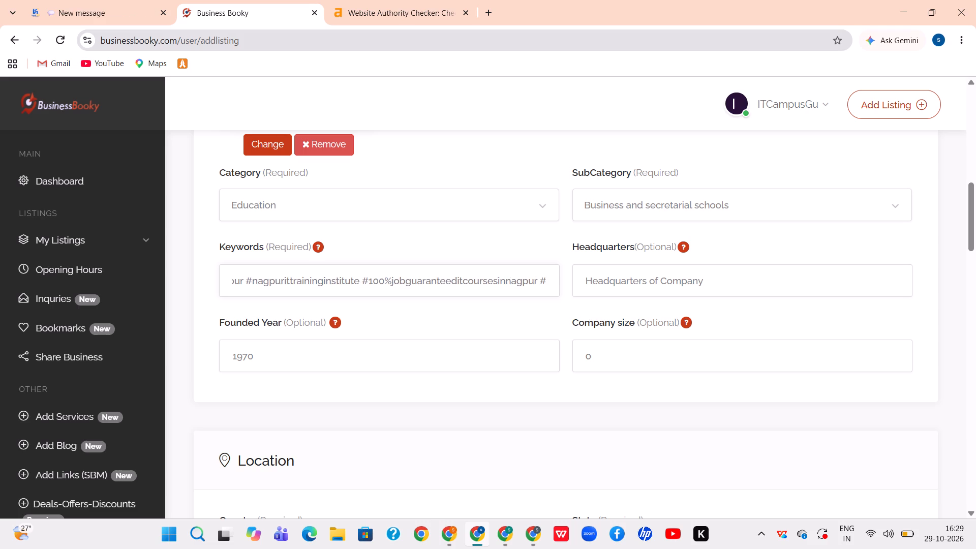
Add the keywords #payafterplacementcoursesinnagpur #bestplacementcoursesinnagpur #softwaretraininginstituteinnagpur #noncoding to the end of the listing's keywords.
text(payafre)
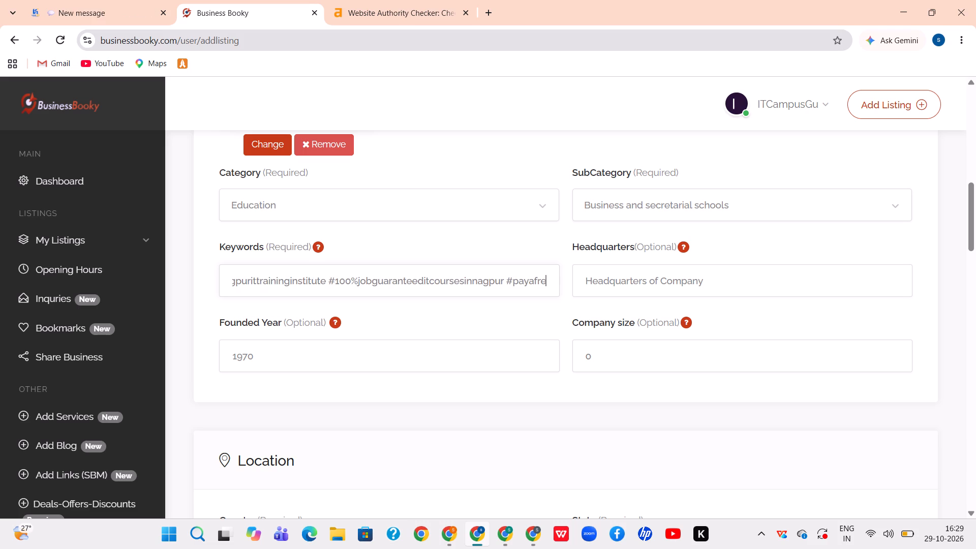
key(BackSpace)
key(BackSpace)
text(terplacementcoursesinnagpur #Best)
key(BackSpace)
key(BackSpace)
key(BackSpace)
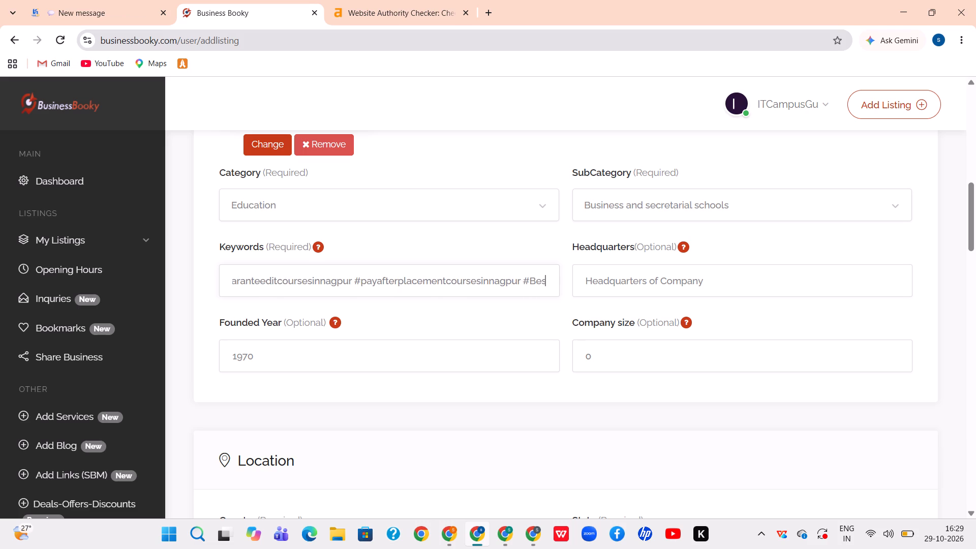
key(BackSpace)
text(bestp)
key(l)
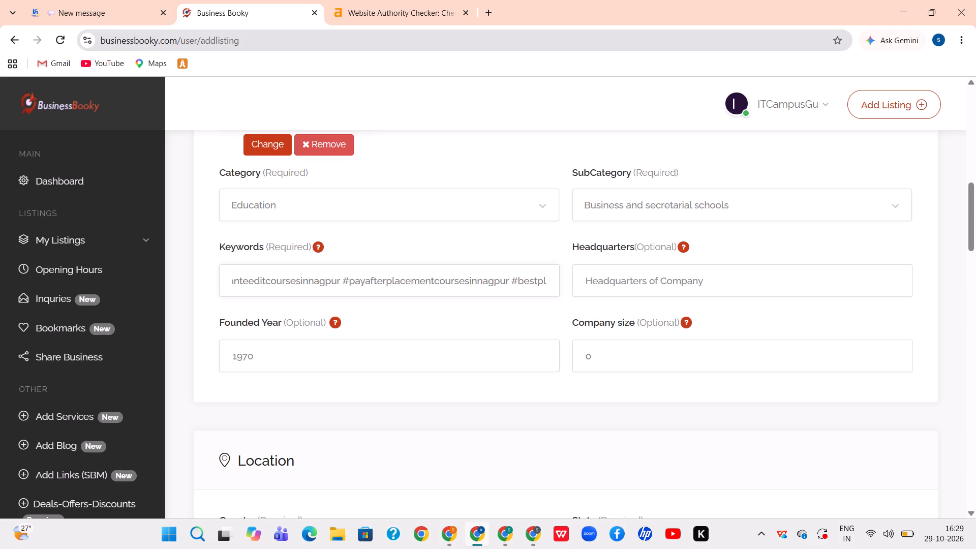
text(acementcoursesinn)
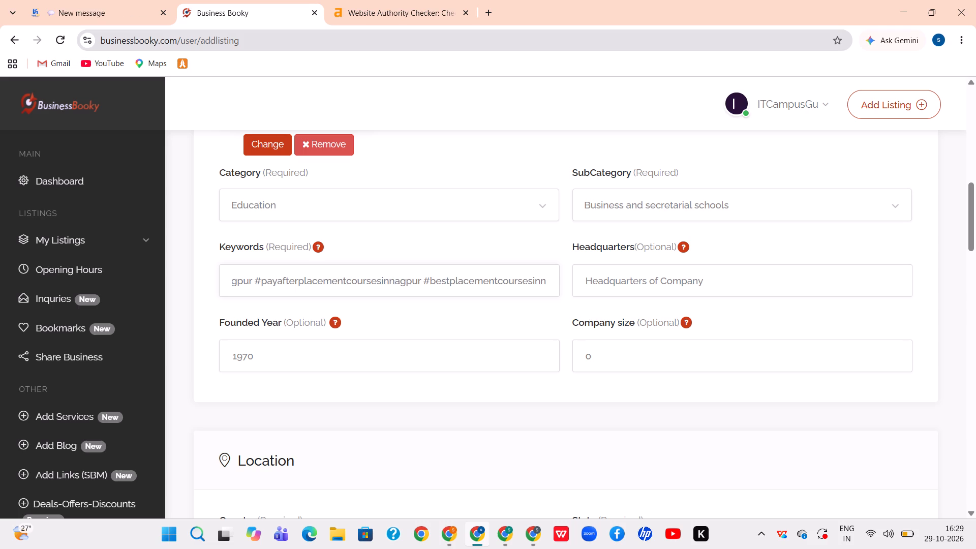
text(agpur #)
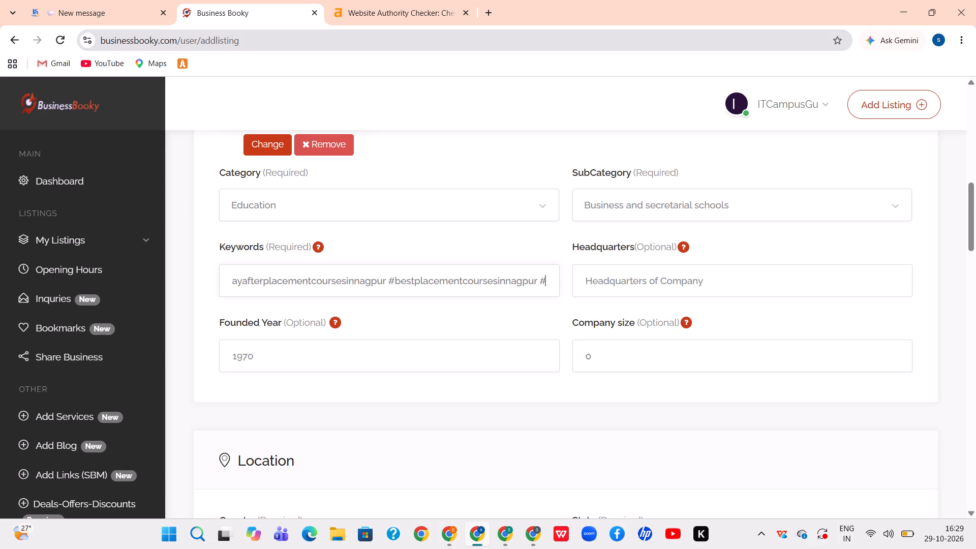
text(software)
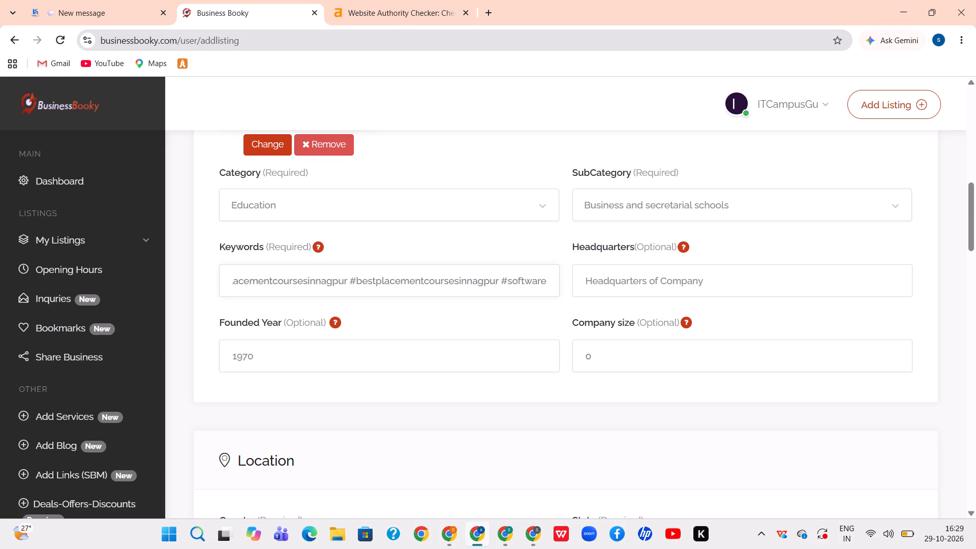
text(traininginstituteinnagpur #noncoding)
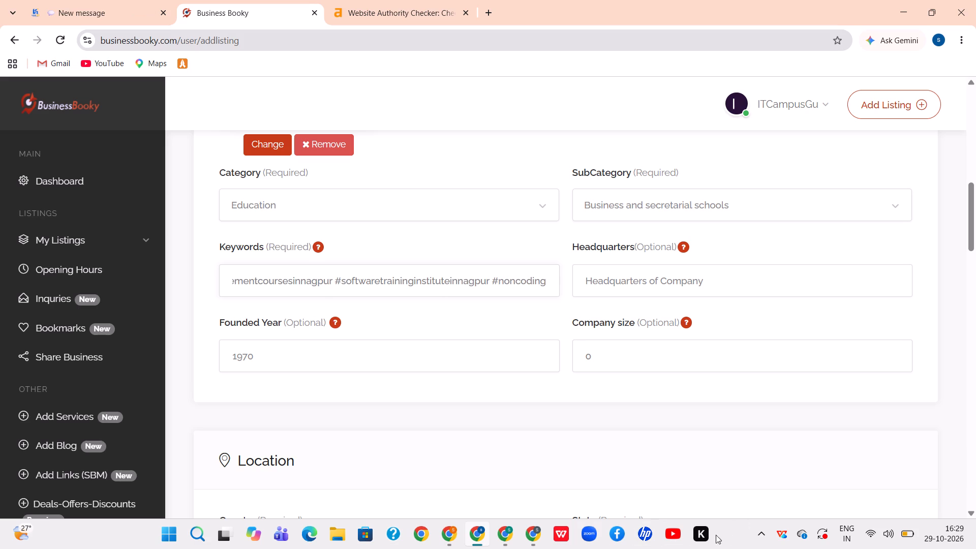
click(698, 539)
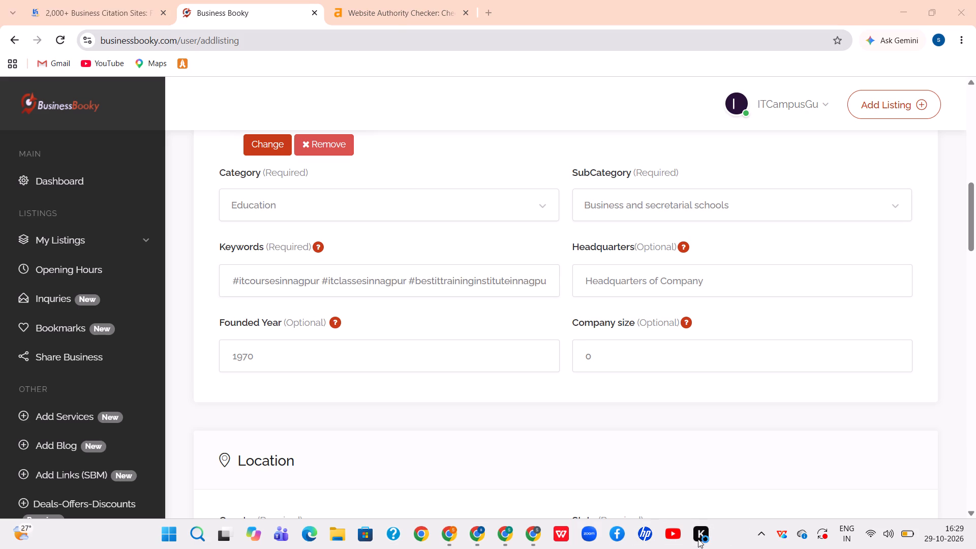
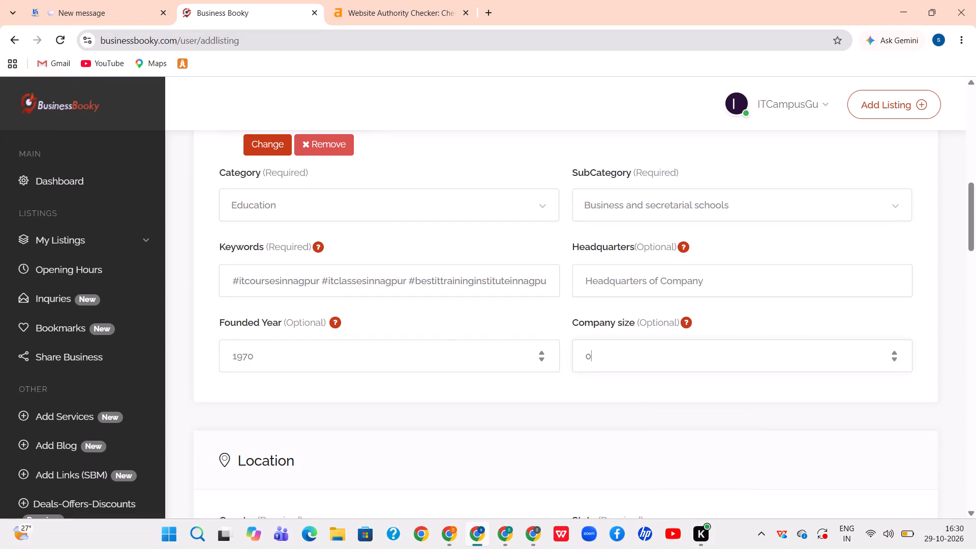
Complete the last listing keyword as #noncodingcoursesinnagpur and add #aicoursesinnagpur after it.
click(486, 271)
key(End)
text(coursesinnagpur)
key(space)
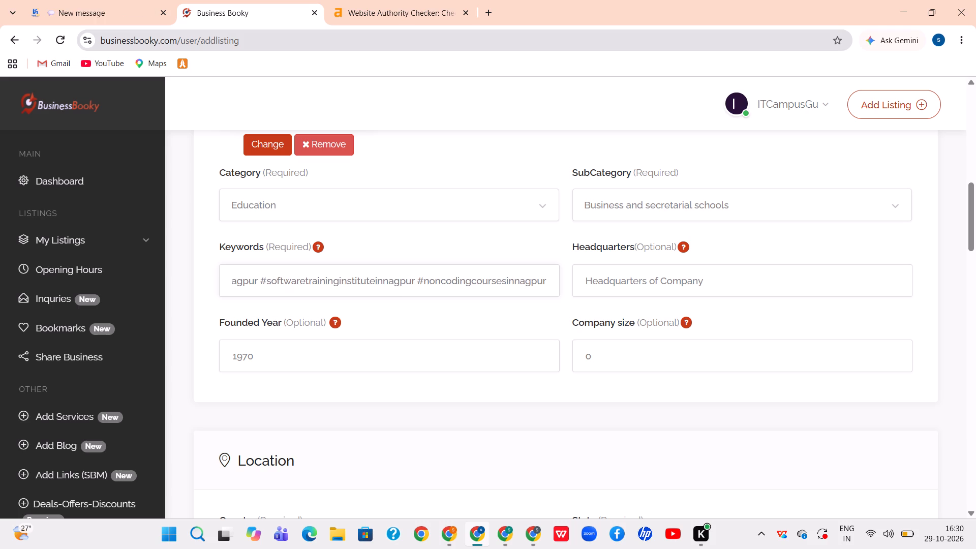
text(#)
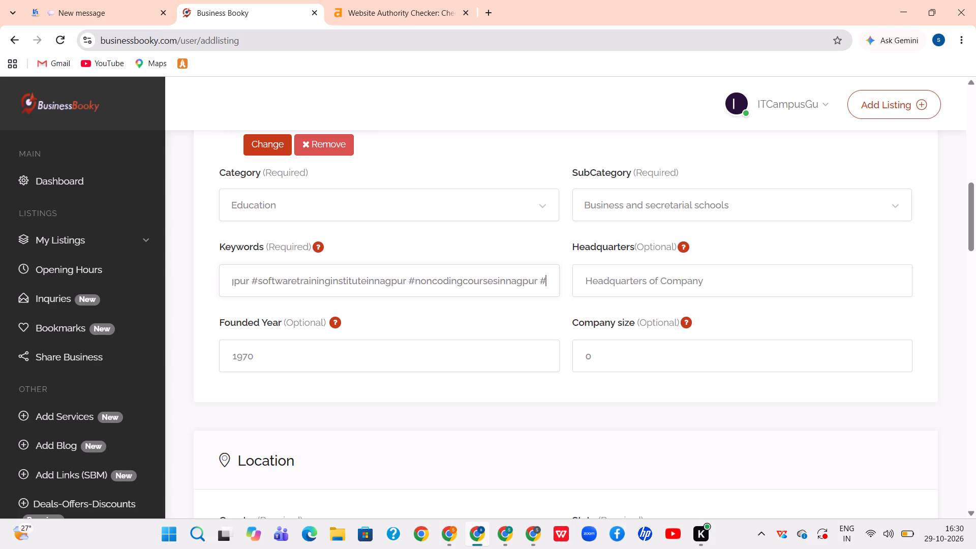
text(aicoursesinnagpur)
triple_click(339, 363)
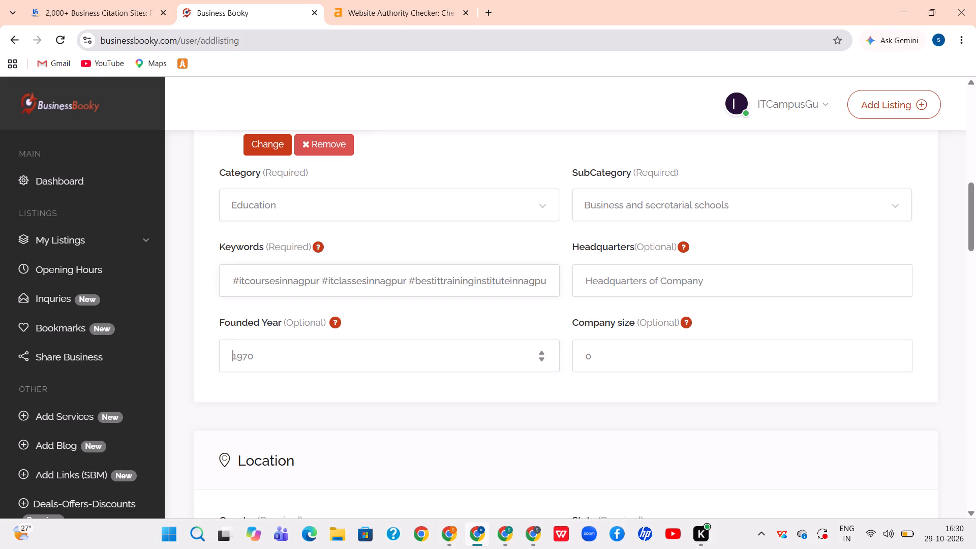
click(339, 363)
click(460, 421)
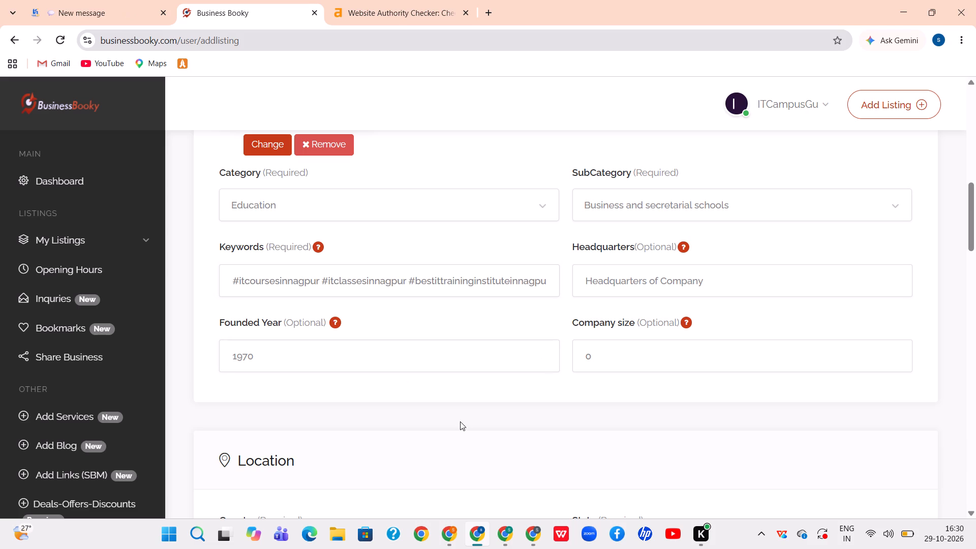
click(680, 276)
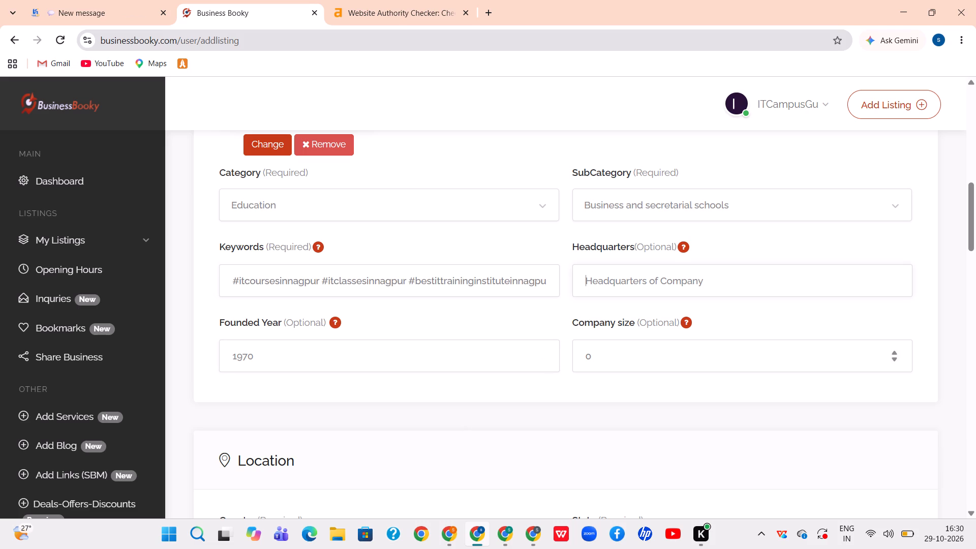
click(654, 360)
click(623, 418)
Set the listing's country to India in the Location section.
scroll(623, 418, down, 1)
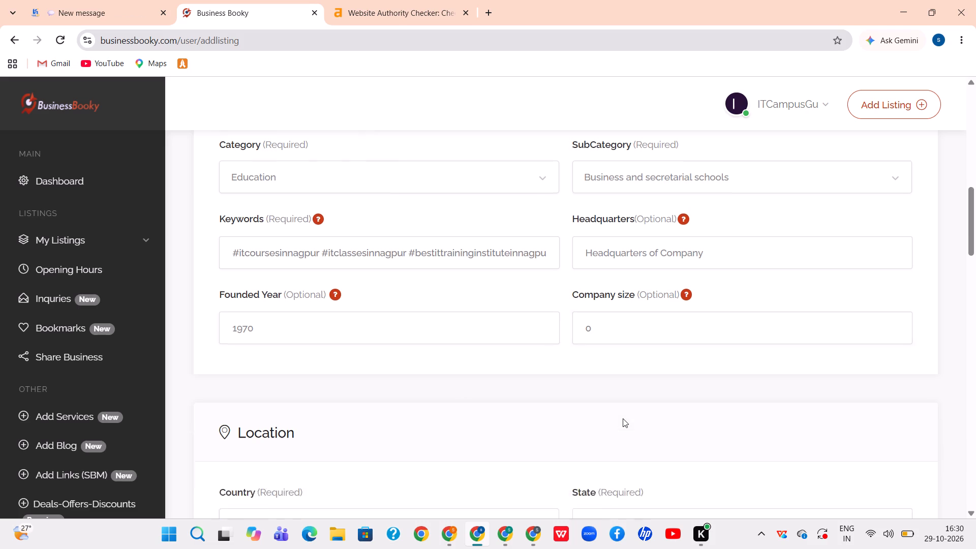
scroll(623, 418, down, 1)
scroll(623, 418, up, 1)
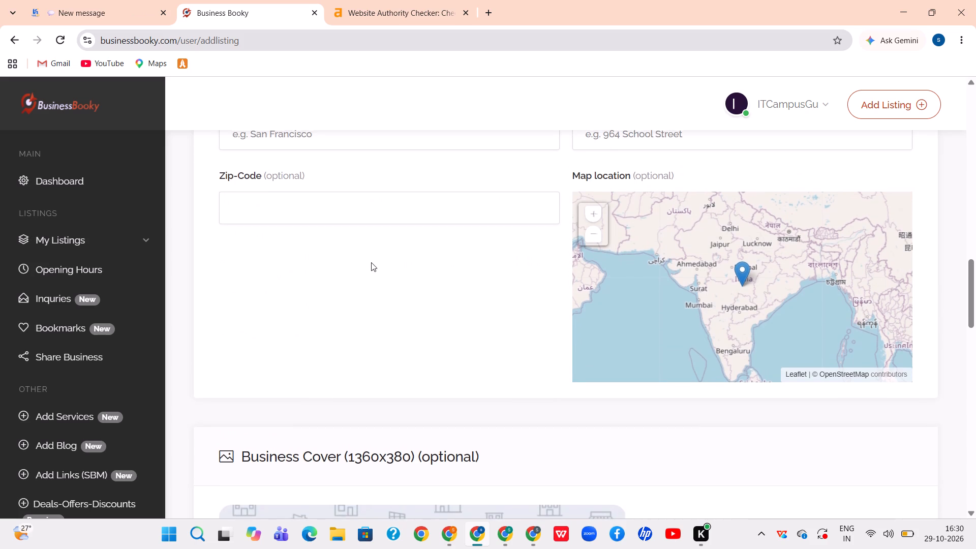
scroll(371, 262, up, 1)
scroll(371, 262, down, 1)
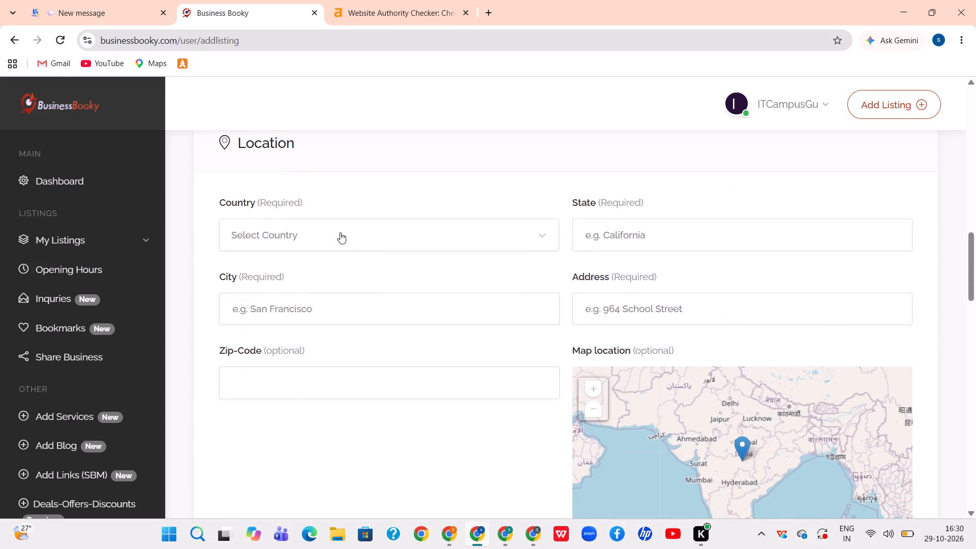
click(340, 232)
text(in)
click(336, 273)
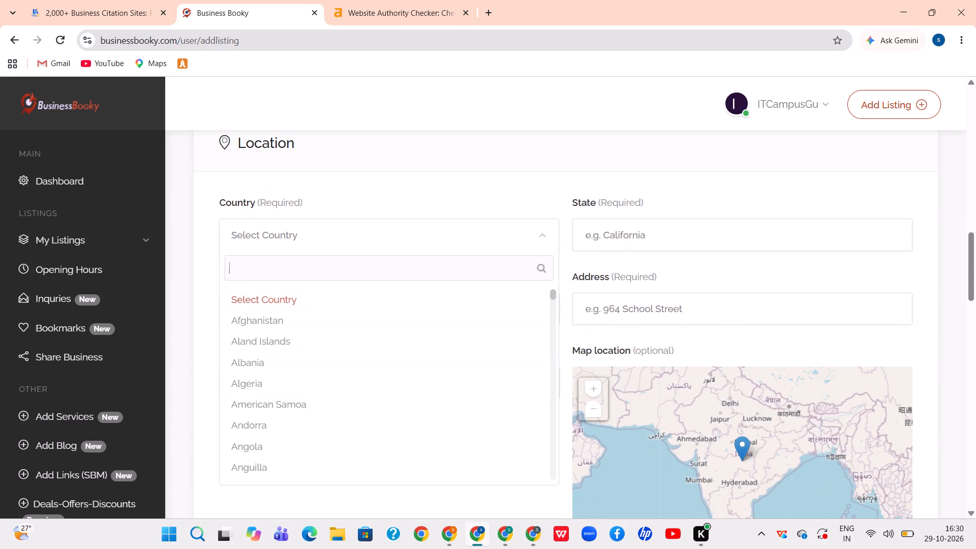
key(i)
text(ndia)
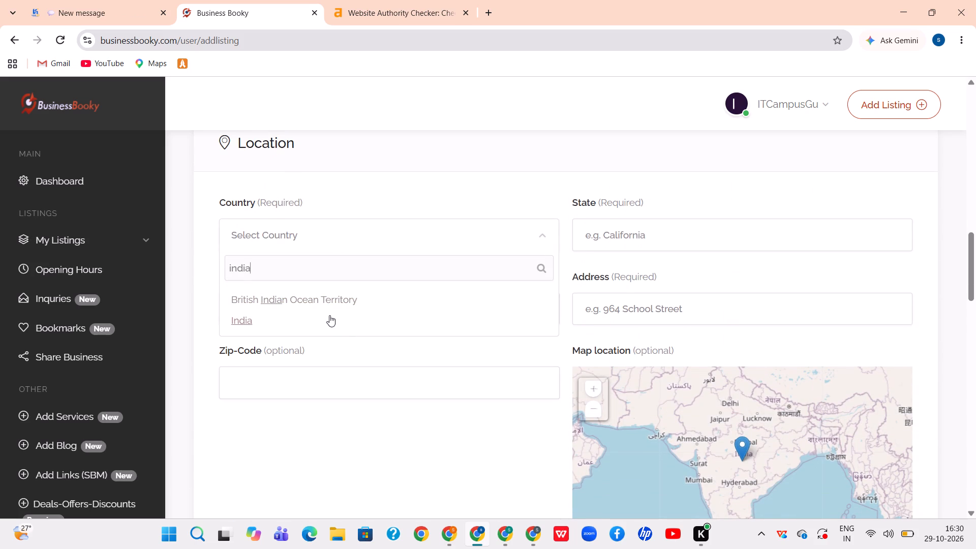
click(329, 314)
Enter Maharashtra as the listing's state and Nagpur as its city.
click(640, 222)
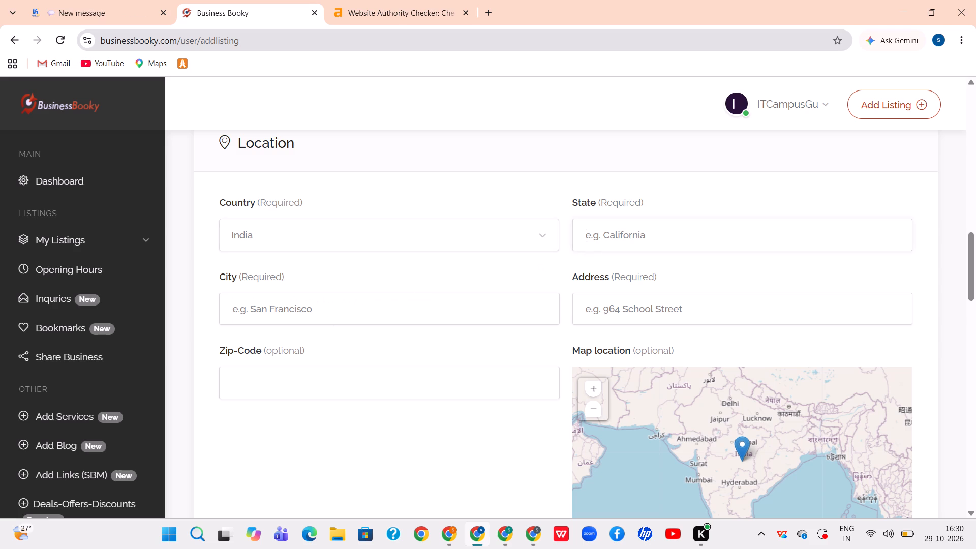
text(Maharashtra)
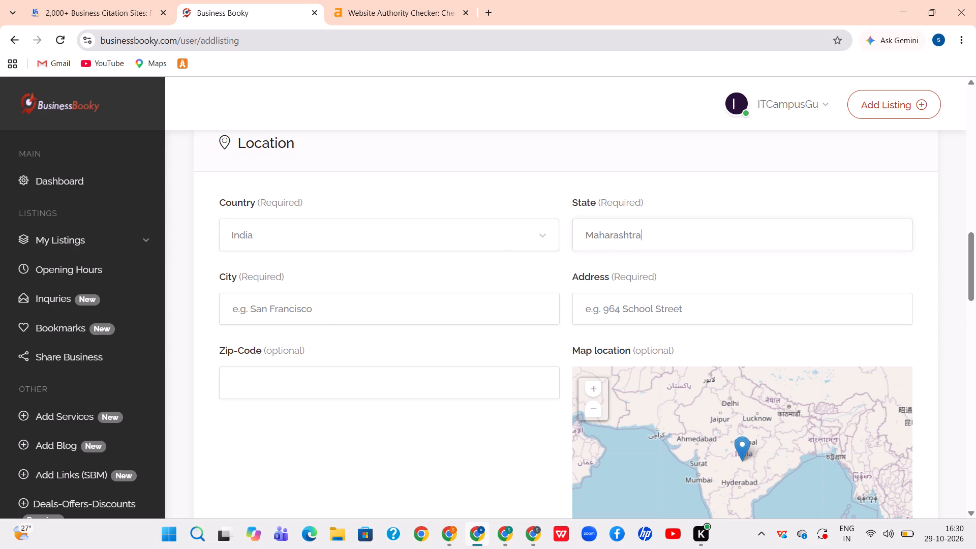
click(310, 312)
text(Nagpur)
Copy IT Campus Guru's address from its Google business profile into the listing's address, and set the zip code to 440010.
click(631, 308)
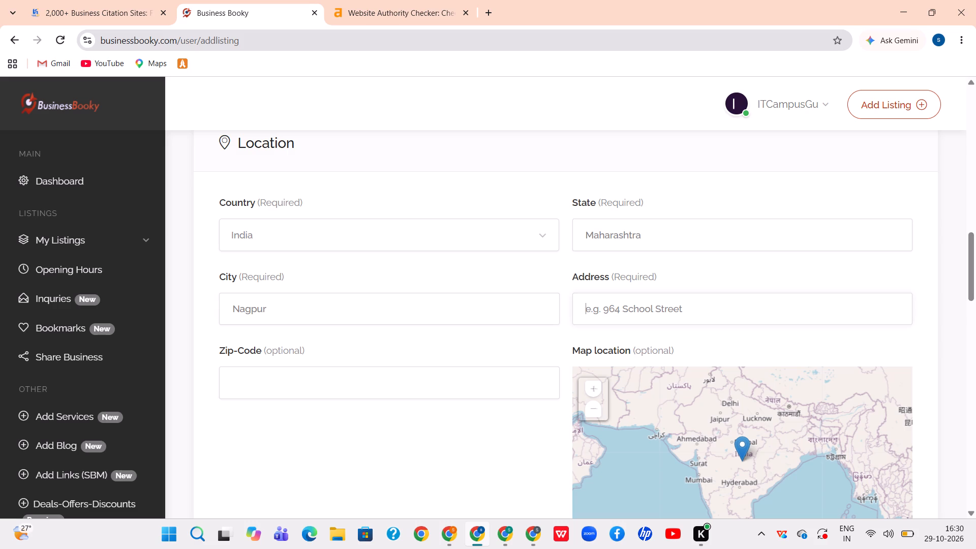
click(446, 543)
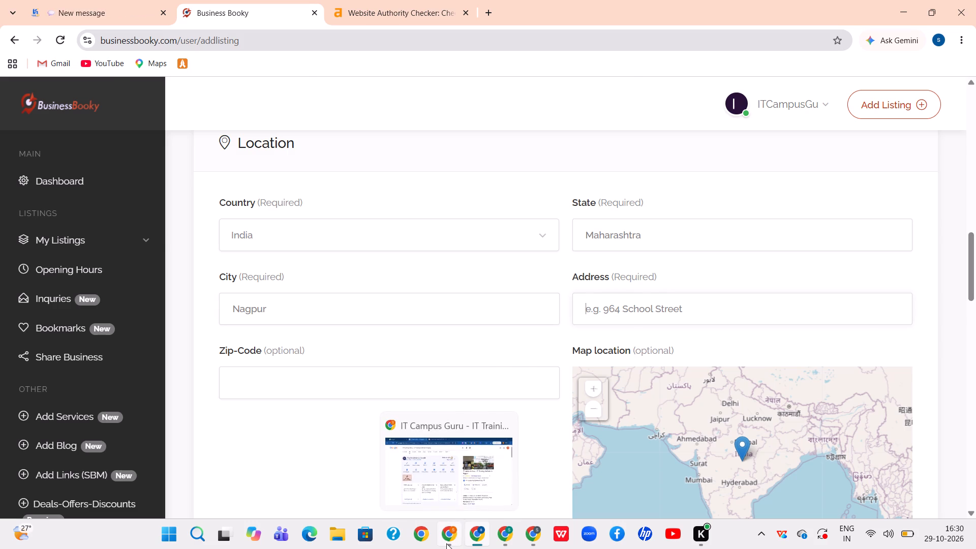
click(644, 438)
drag(644, 438, 781, 470)
key(ctrl+c)
click(781, 470)
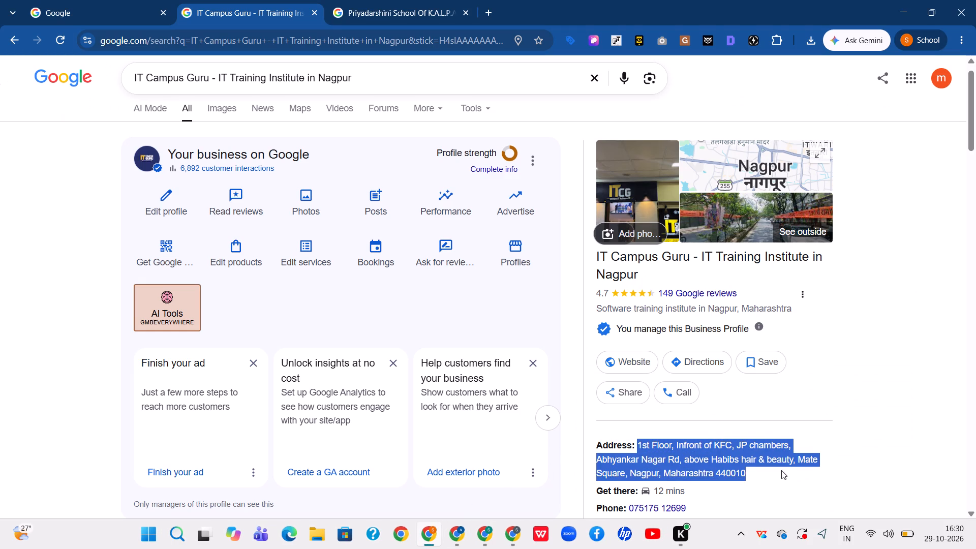
click(452, 534)
key(ctrl+v)
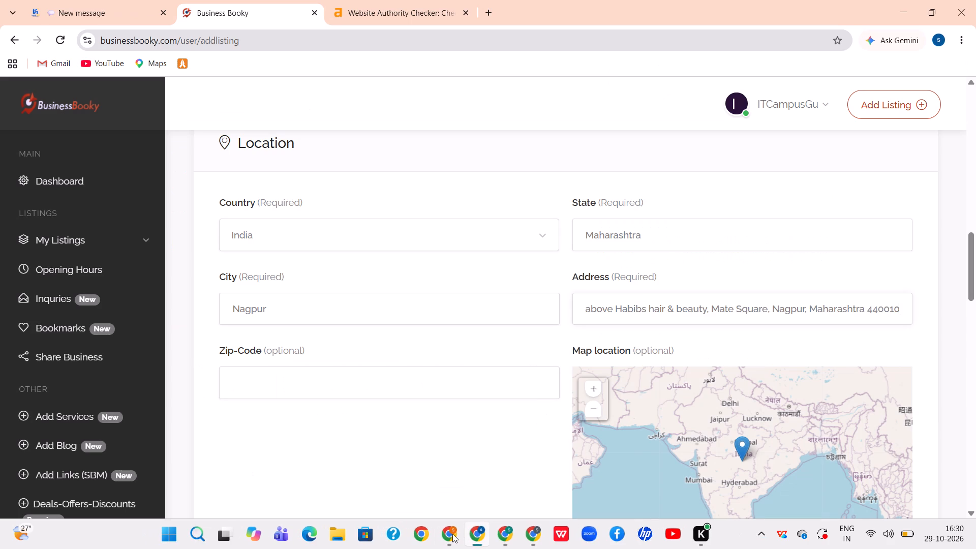
click(310, 387)
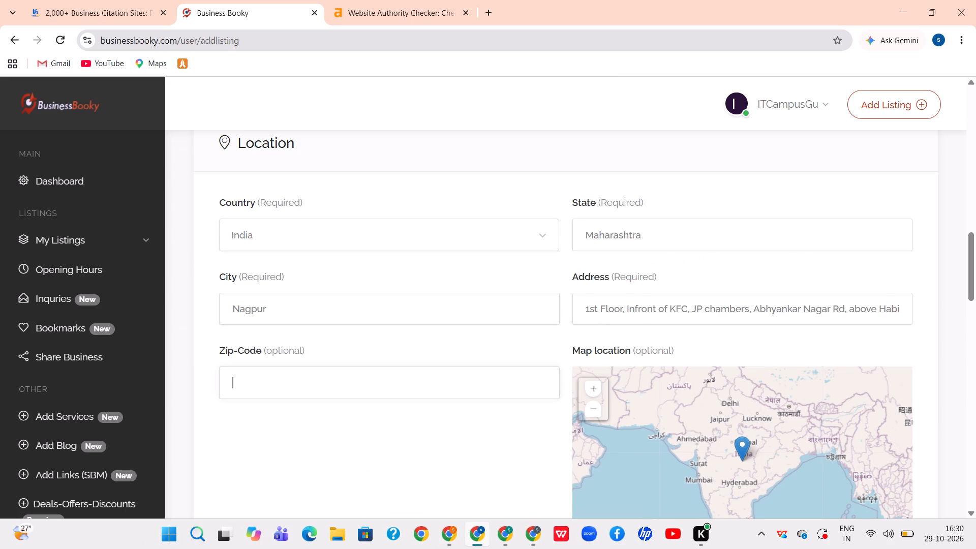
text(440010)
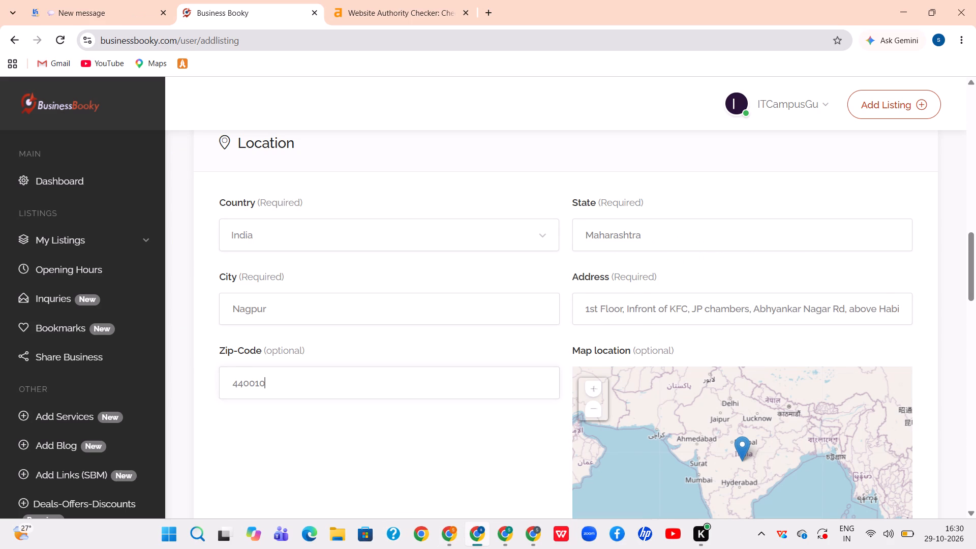
Upload Cover Image.jpg from Downloads as the listing's business cover.
scroll(310, 387, down, 2)
scroll(310, 387, up, 2)
scroll(310, 387, down, 1)
click(304, 243)
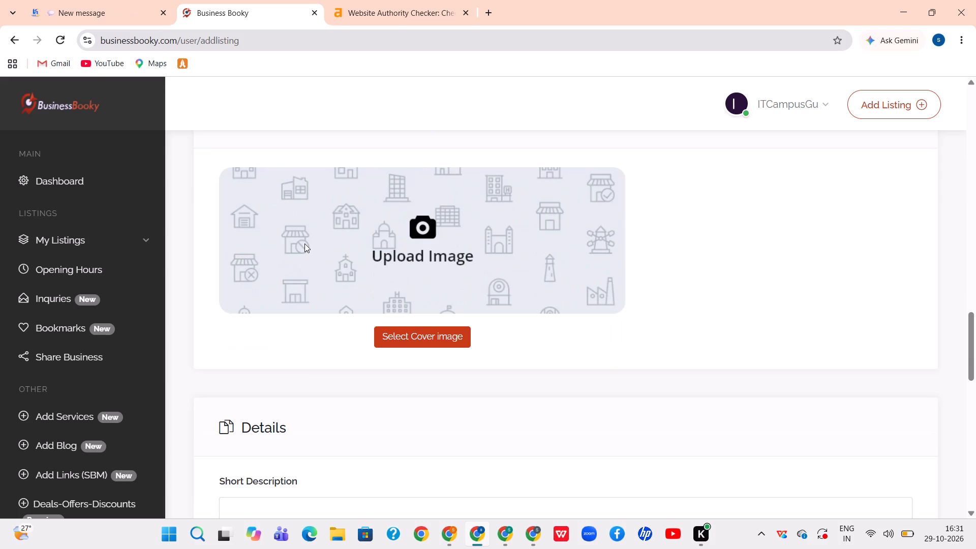
click(406, 238)
click(412, 339)
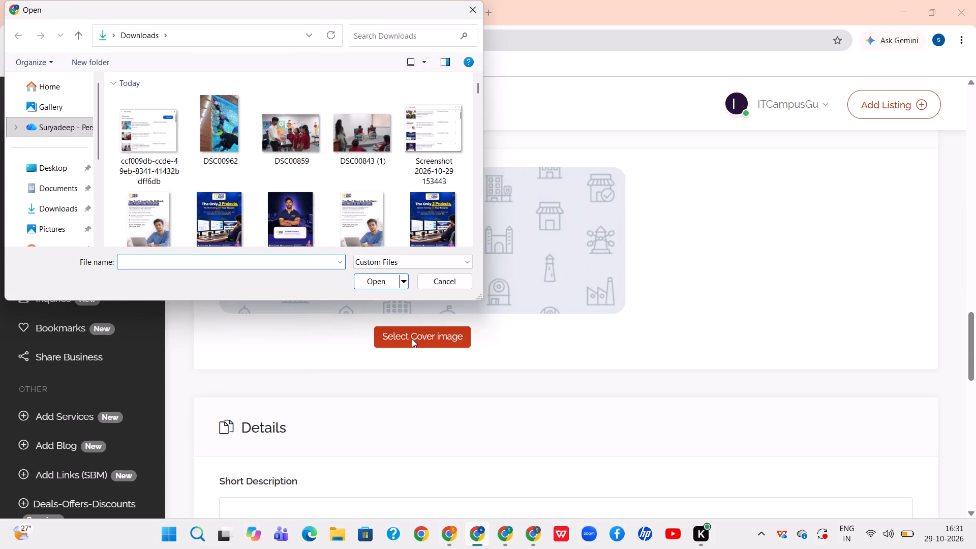
text(cove)
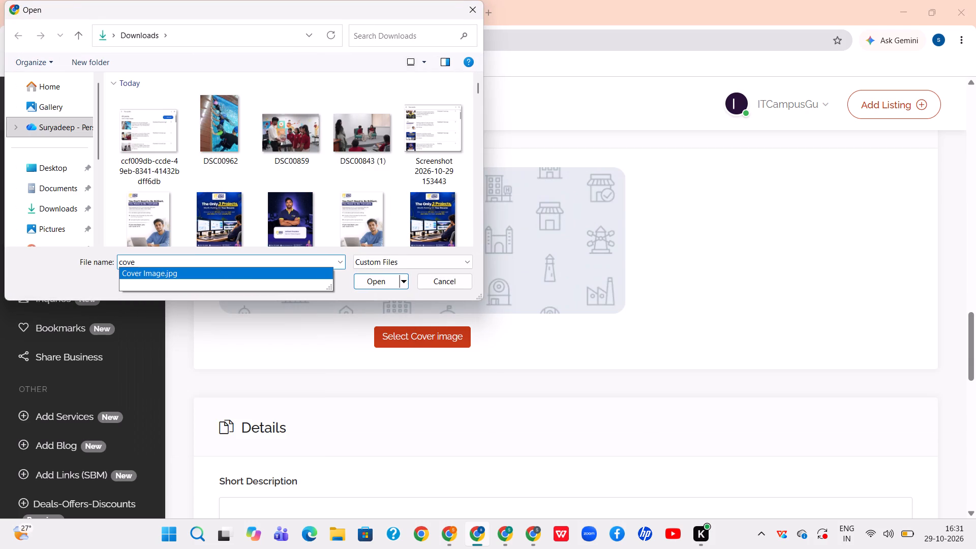
click(220, 269)
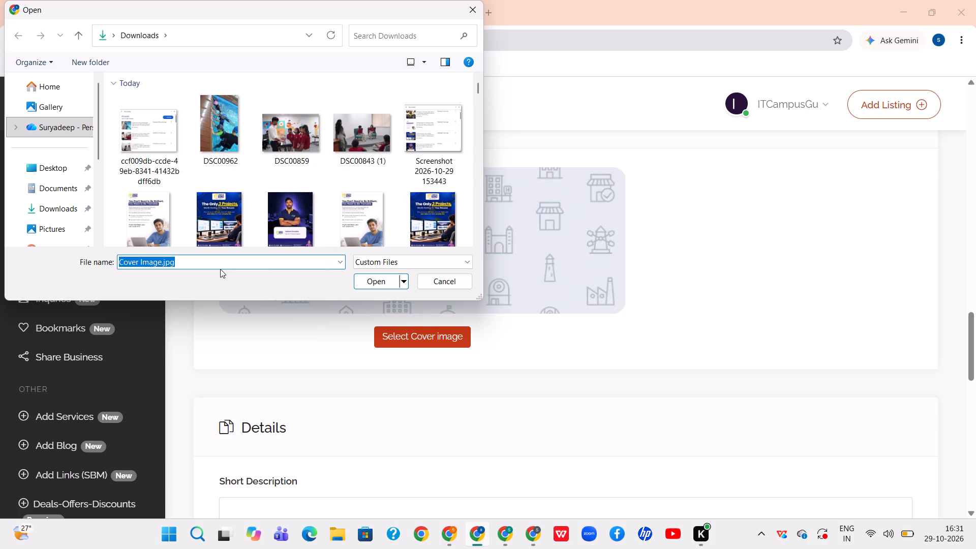
key(Return)
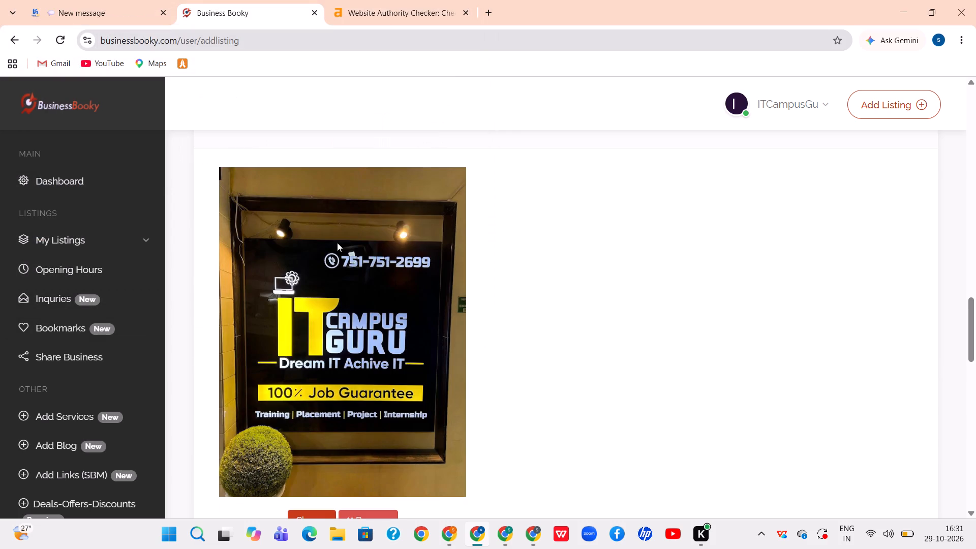
Copy the full IT Campus Guru business description from its Google profile for the listing's short description.
scroll(337, 242, down, 2)
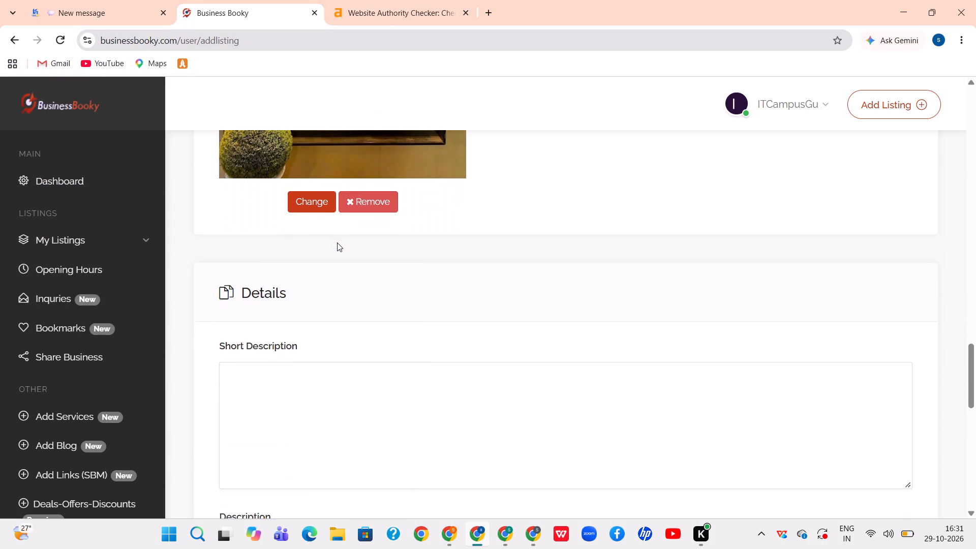
scroll(337, 242, down, 2)
click(337, 242)
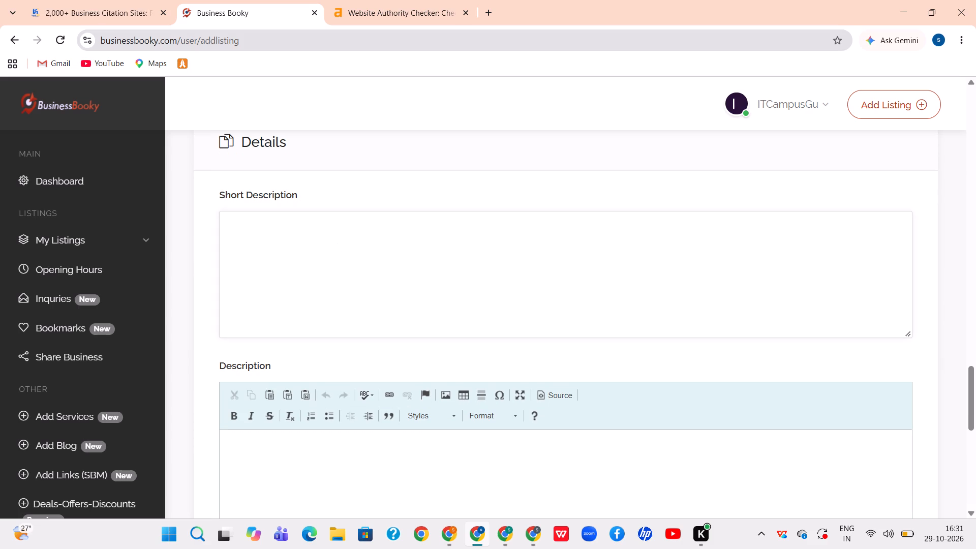
click(450, 538)
key(Page_Down)
key(Page_Down)
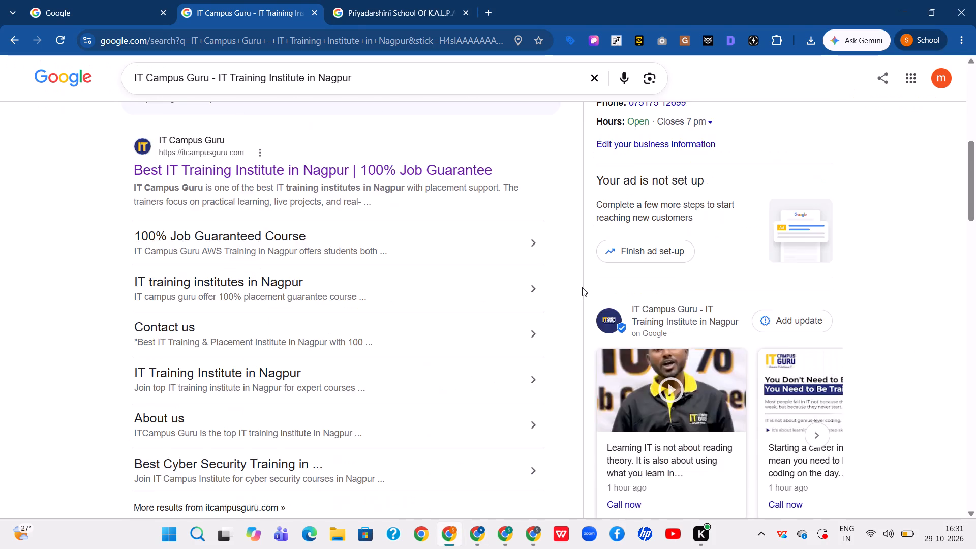
scroll(582, 287, down, 2)
scroll(582, 287, up, 1)
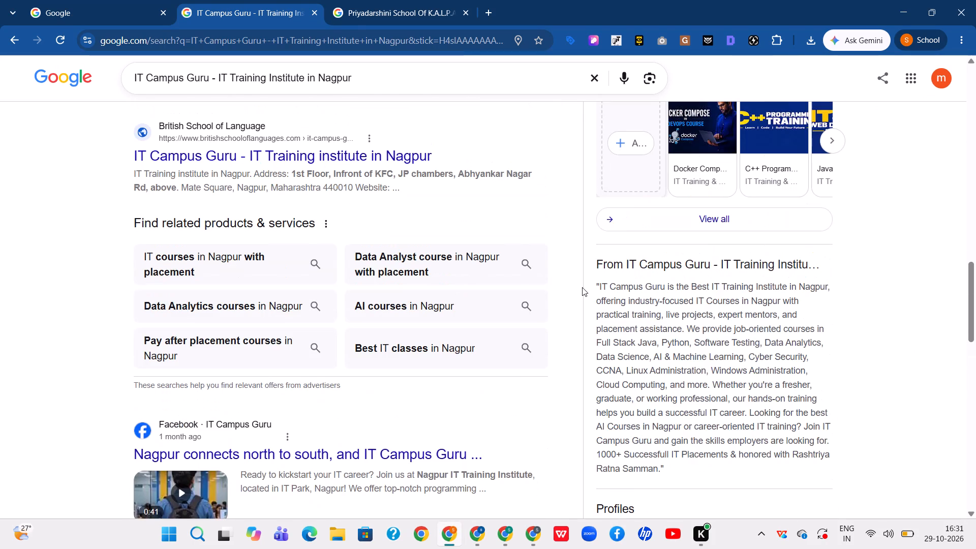
drag(602, 288, 625, 449)
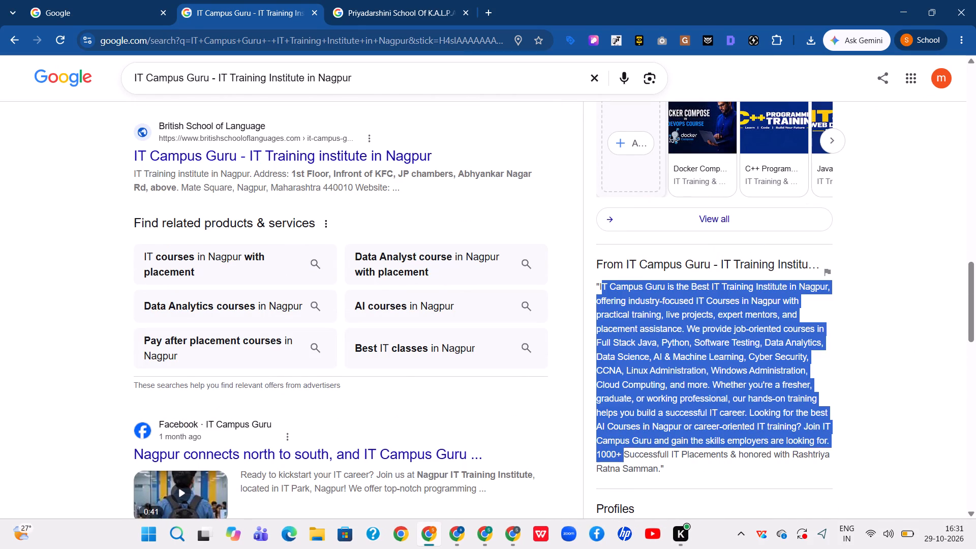
drag(625, 449, 661, 467)
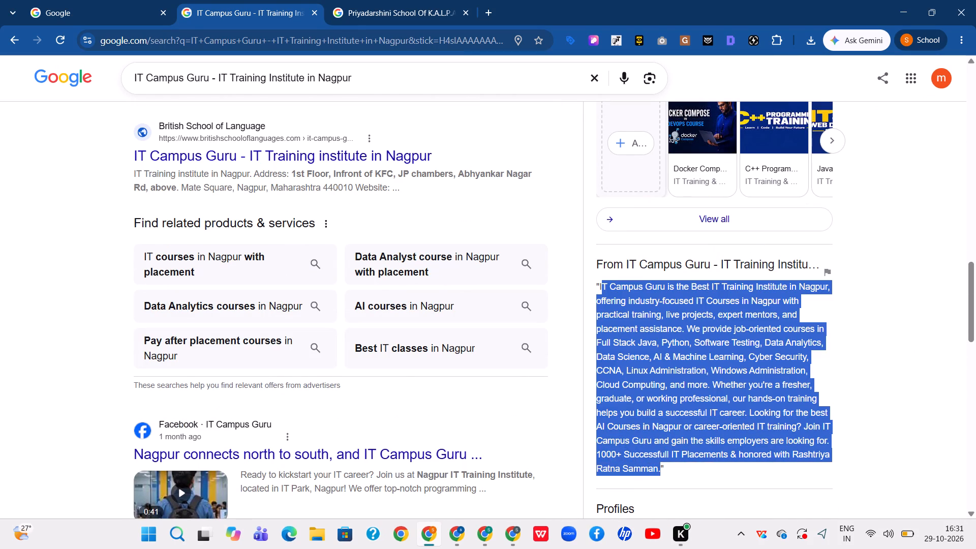
key(ctrl+c)
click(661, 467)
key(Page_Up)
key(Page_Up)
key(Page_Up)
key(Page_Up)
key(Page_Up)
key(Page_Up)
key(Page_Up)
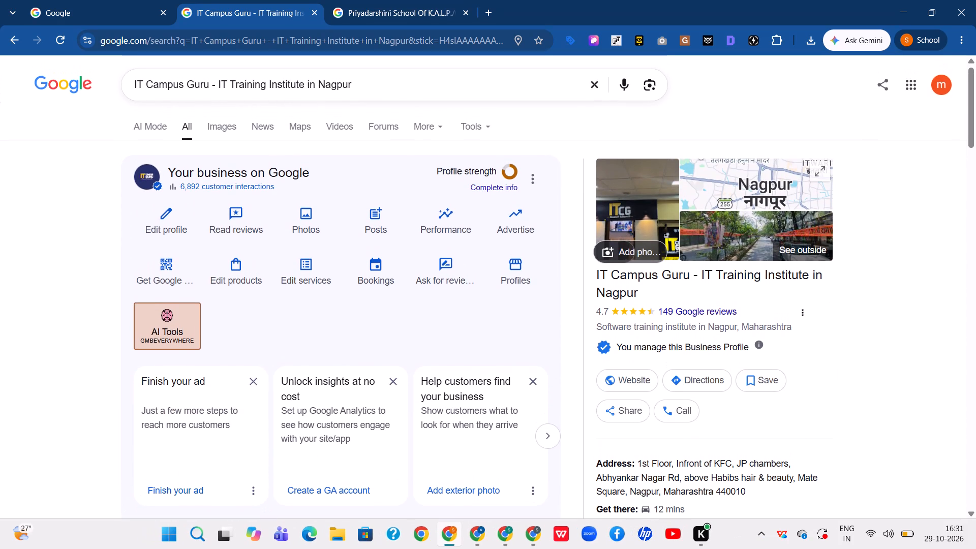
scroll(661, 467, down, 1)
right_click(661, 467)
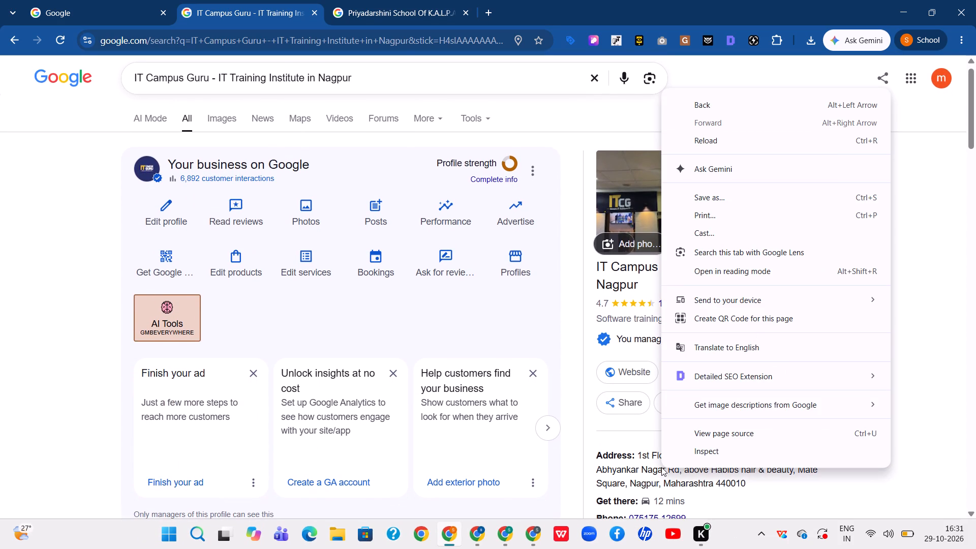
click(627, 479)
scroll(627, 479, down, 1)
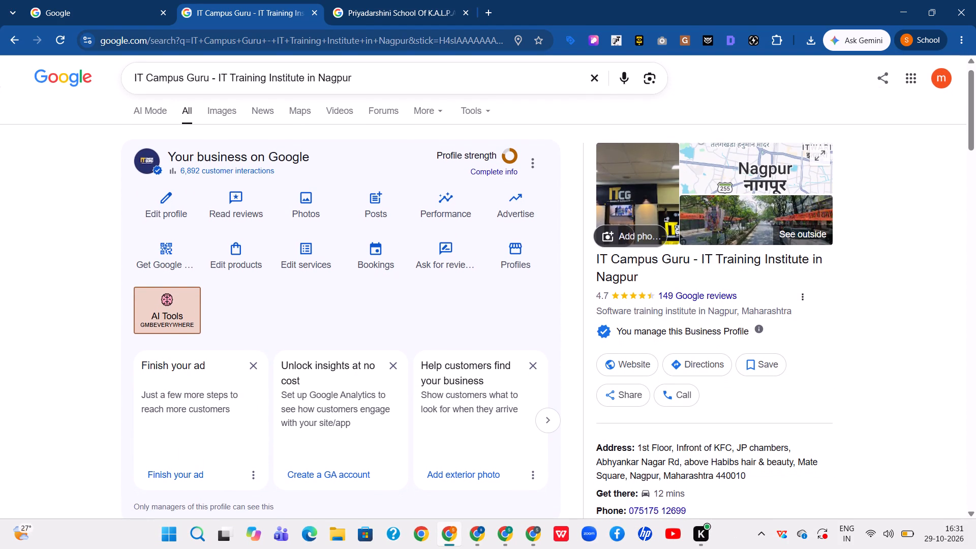
Paste the copied IT Campus Guru business description into the BusinessBooky listing's main Description.
click(470, 534)
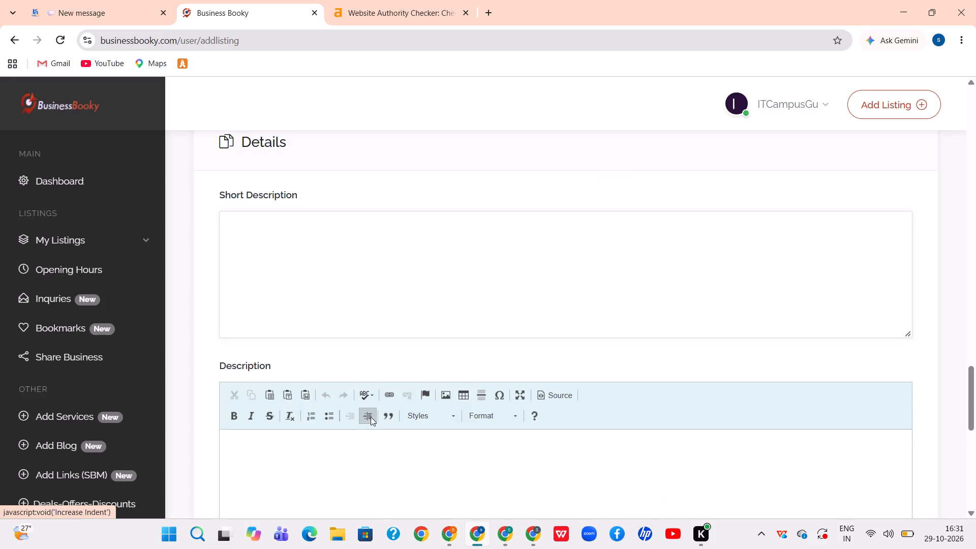
click(347, 448)
key(ctrl+v)
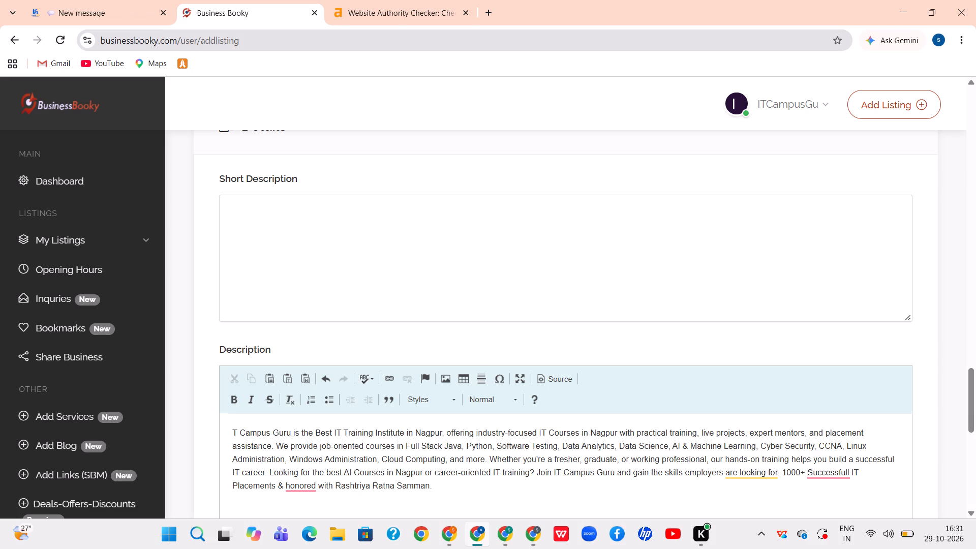
Copy the description's opening two sentences, ending at "Cloud Computing, and more.", into the Short Description.
drag(489, 460, 50, 327)
key(ctrl+c)
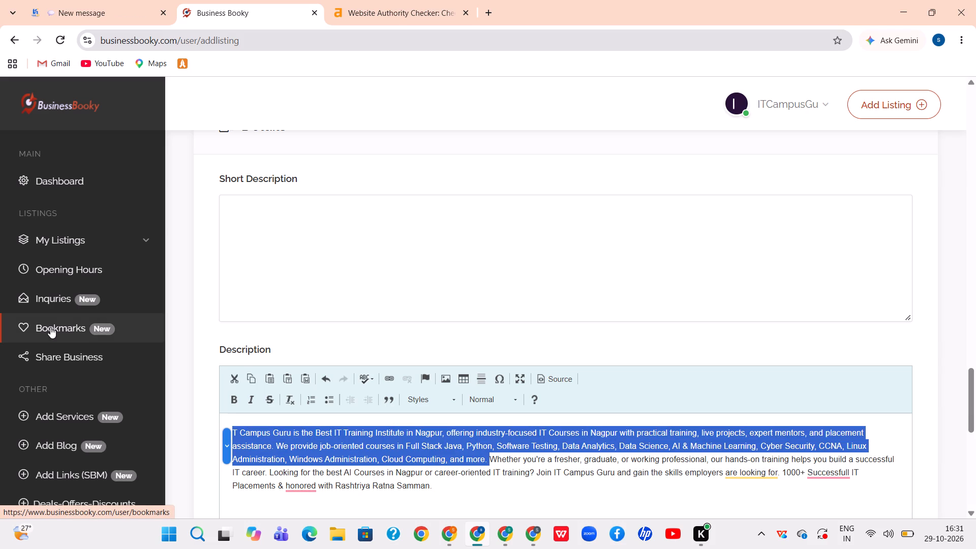
click(254, 234)
key(ctrl+v)
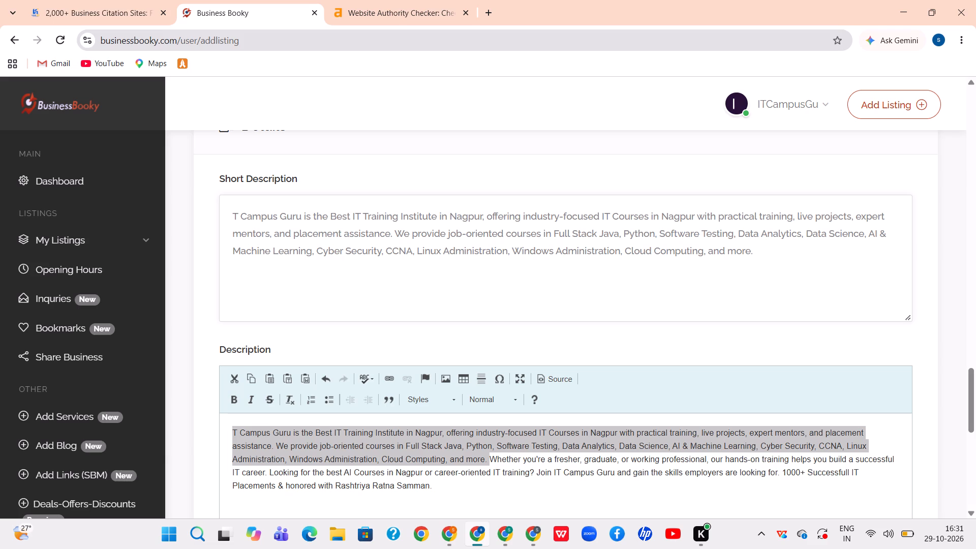
click(237, 431)
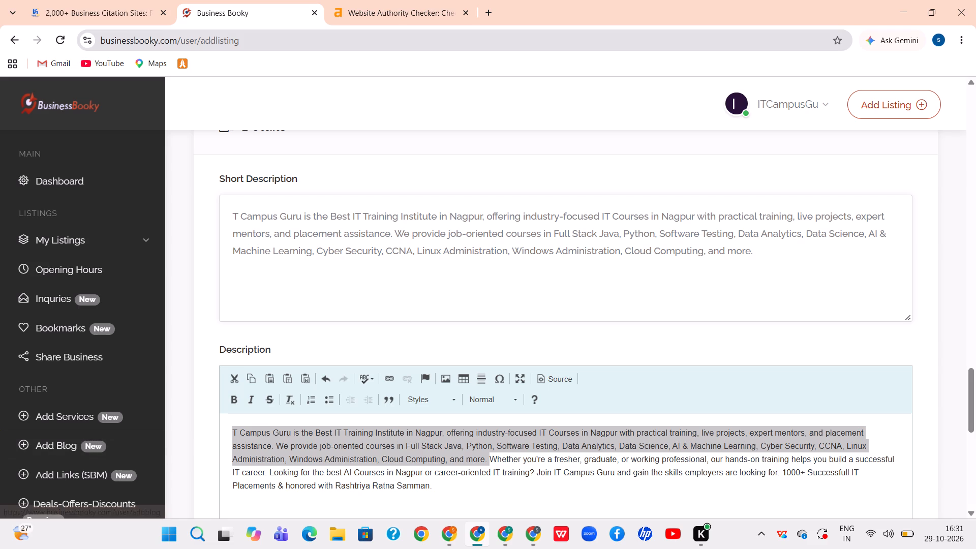
click(237, 431)
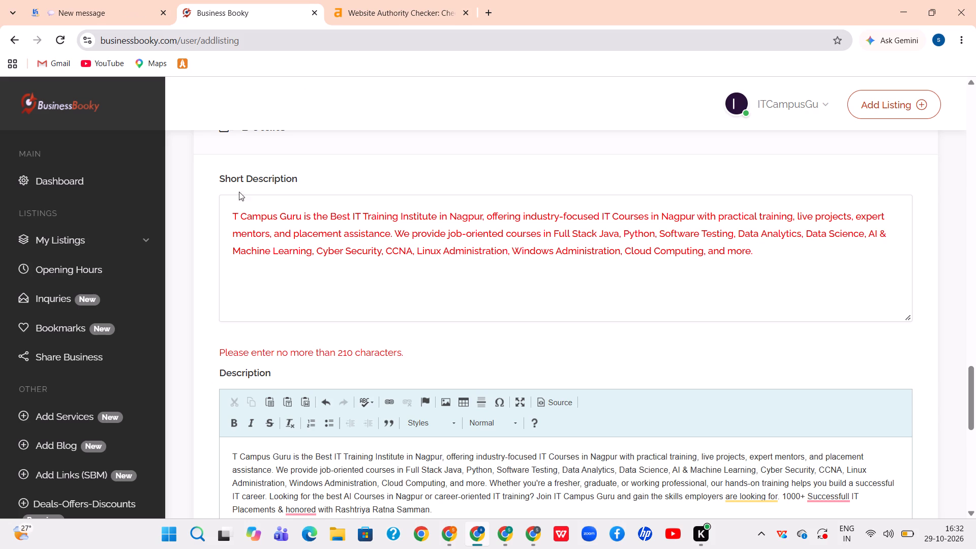
Correct the short description's opening to "IT Campus Guru" and delete its sentence beginning "We provide job-oriented courses".
click(237, 209)
key(Left)
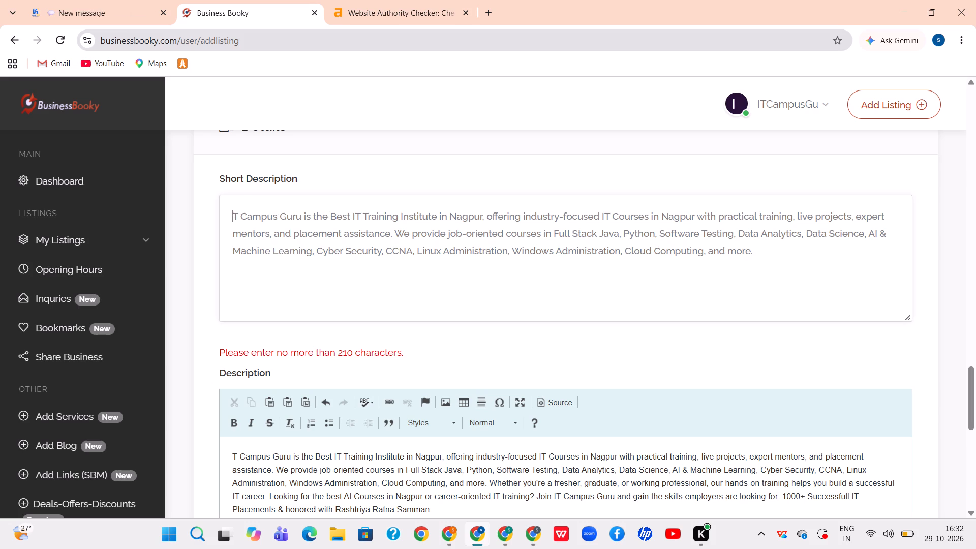
key(i)
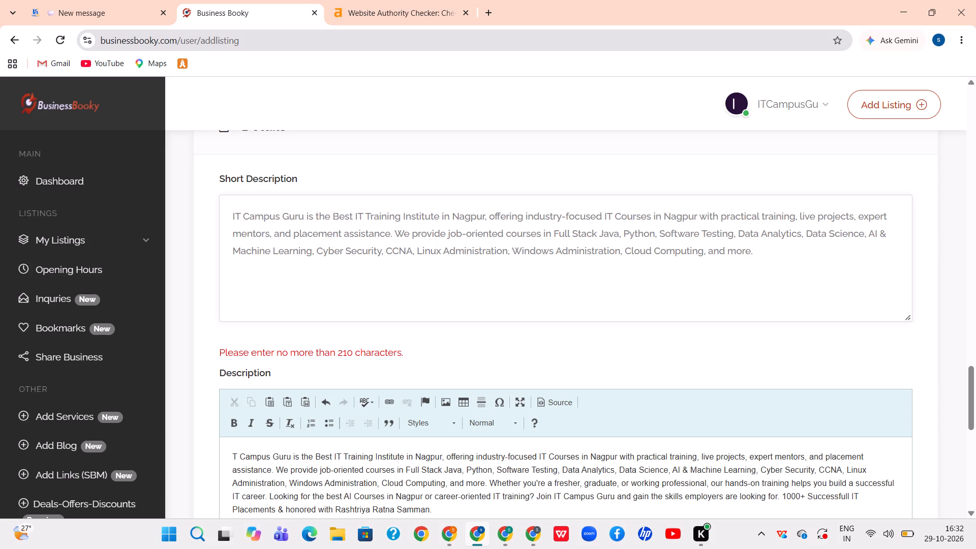
click(399, 231)
drag(399, 231, 630, 264)
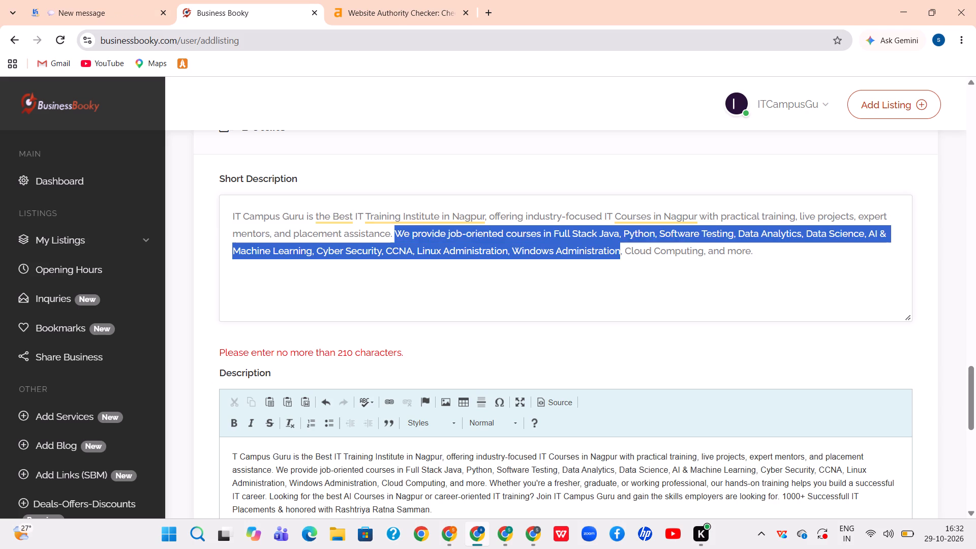
drag(630, 264, 785, 265)
key(BackSpace)
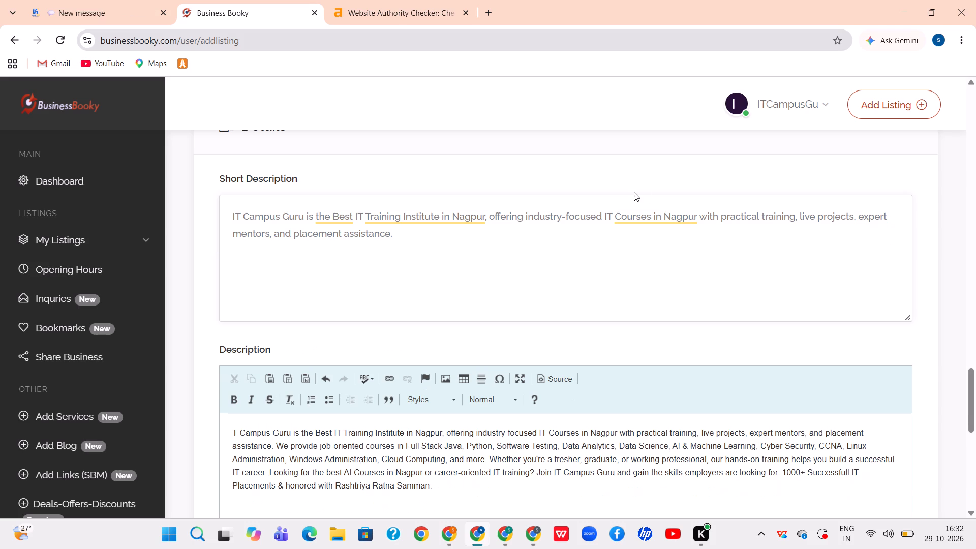
Copy the share link of IT Campus Guru's Google business profile and return to the BusinessBooky listing.
scroll(632, 192, down, 1)
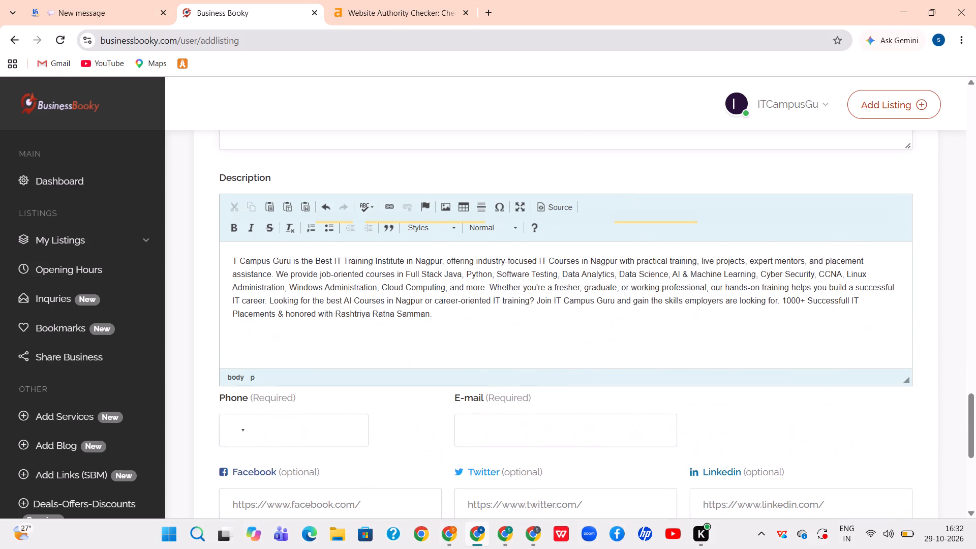
click(563, 310)
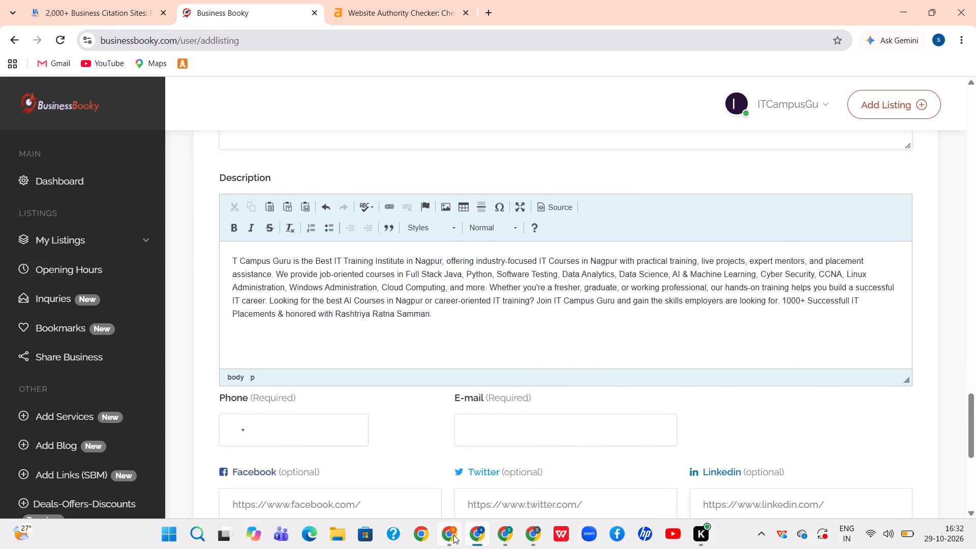
click(453, 535)
click(615, 389)
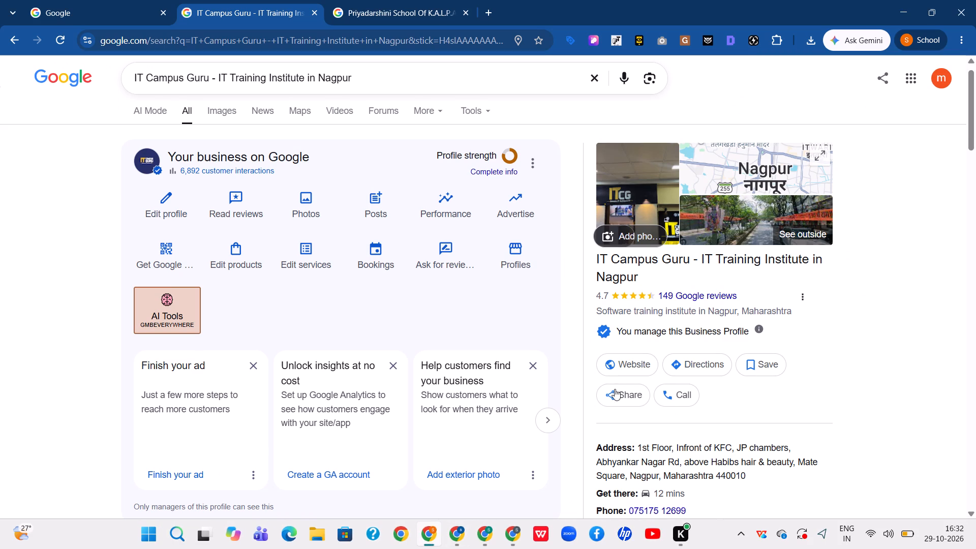
click(876, 294)
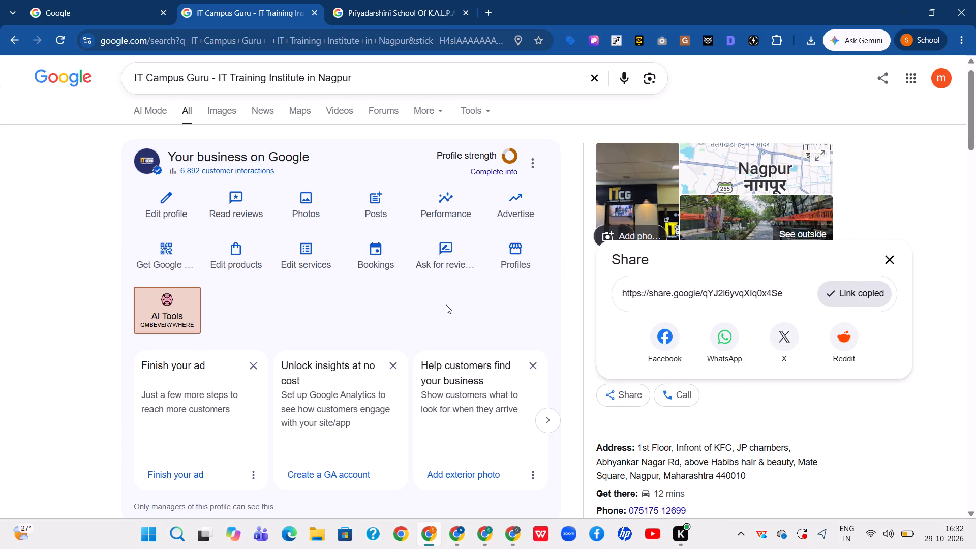
click(445, 305)
click(451, 534)
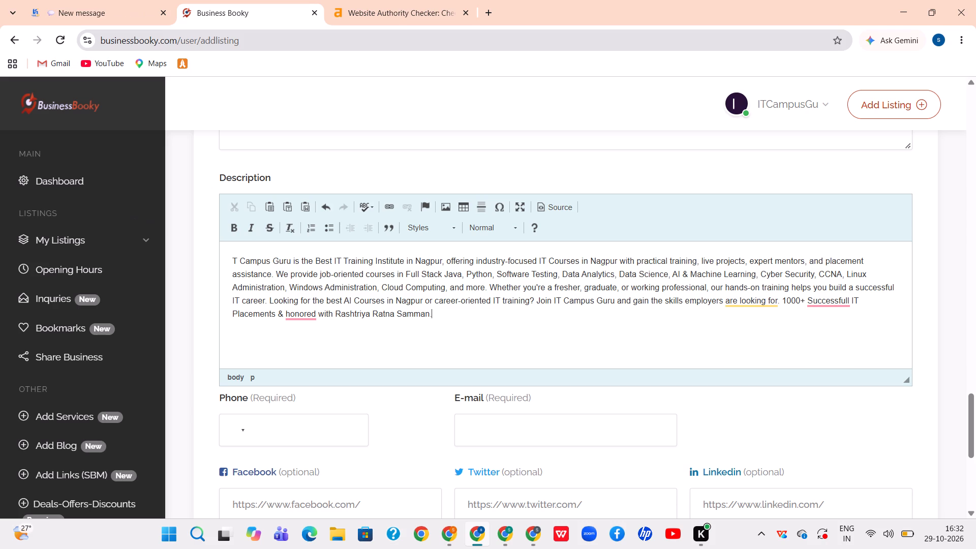
Link "Best IT Training Institute in Nagpur" in the main description to the copied Google share URL, choosing a link target.
click(317, 259)
drag(317, 259, 426, 254)
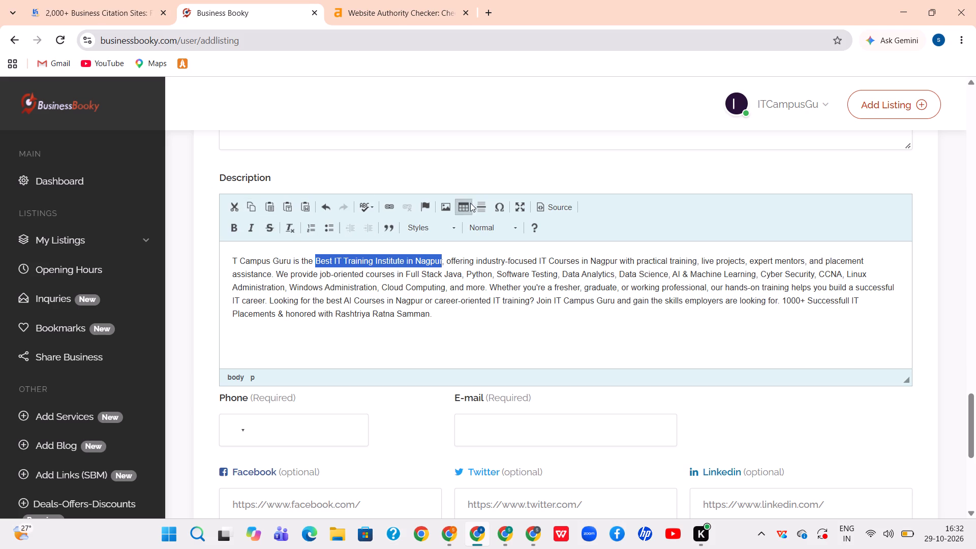
click(385, 214)
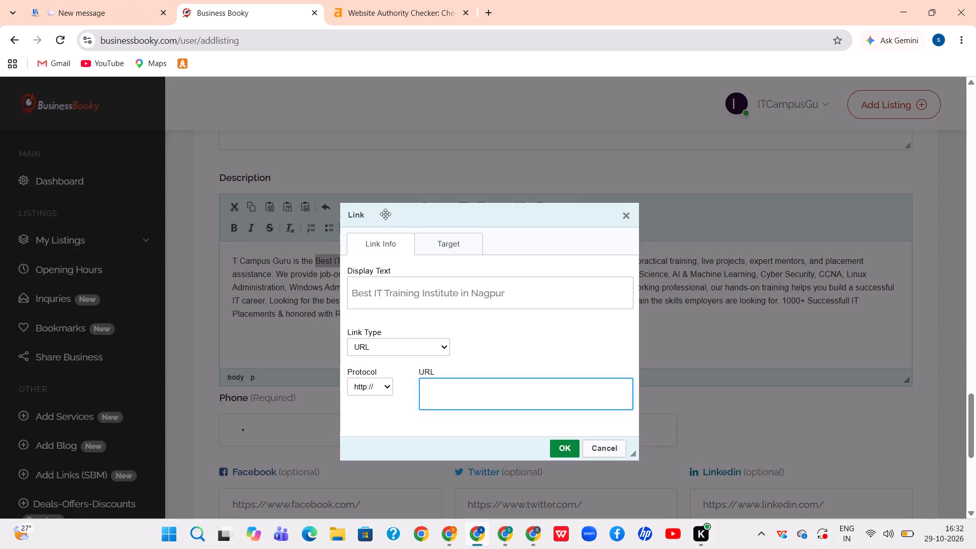
key(ctrl+v)
click(434, 244)
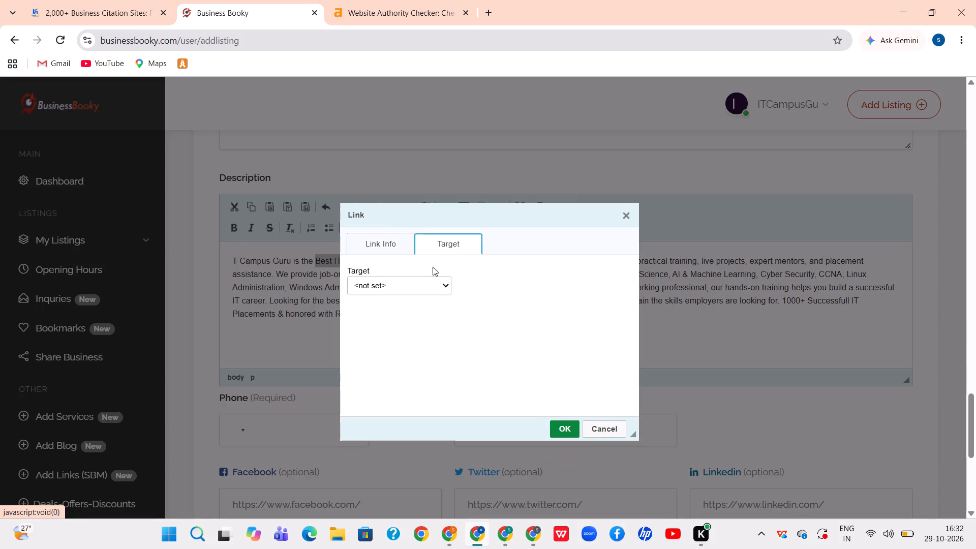
click(426, 285)
click(409, 346)
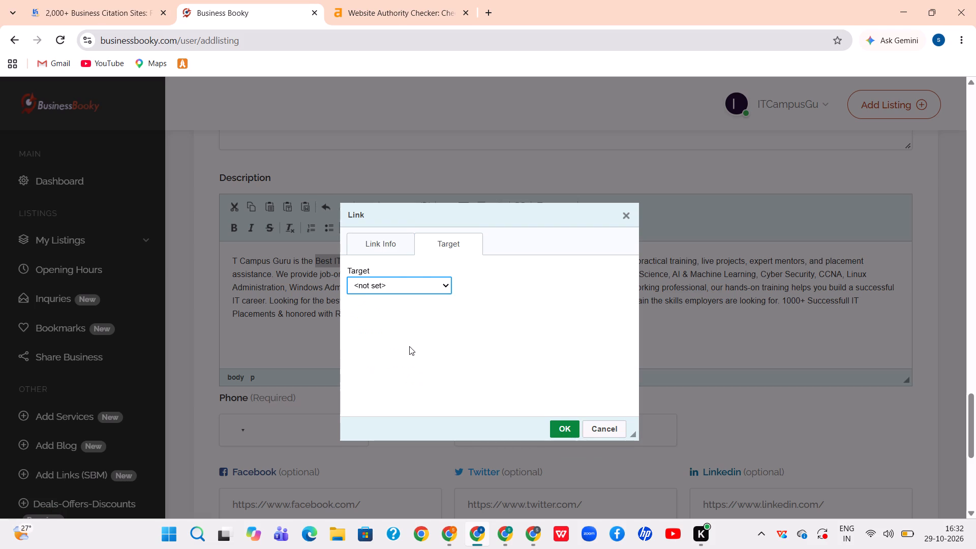
click(557, 422)
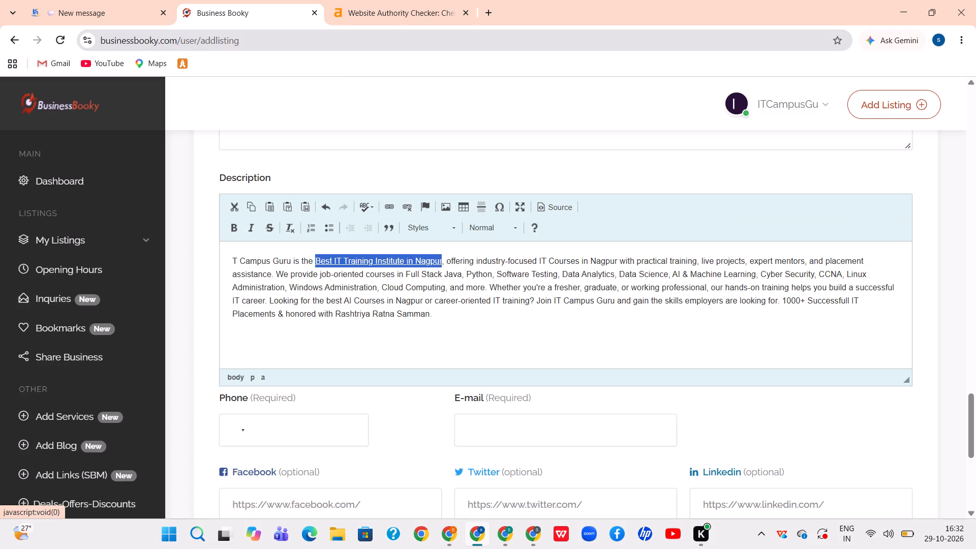
click(526, 329)
scroll(526, 329, down, 1)
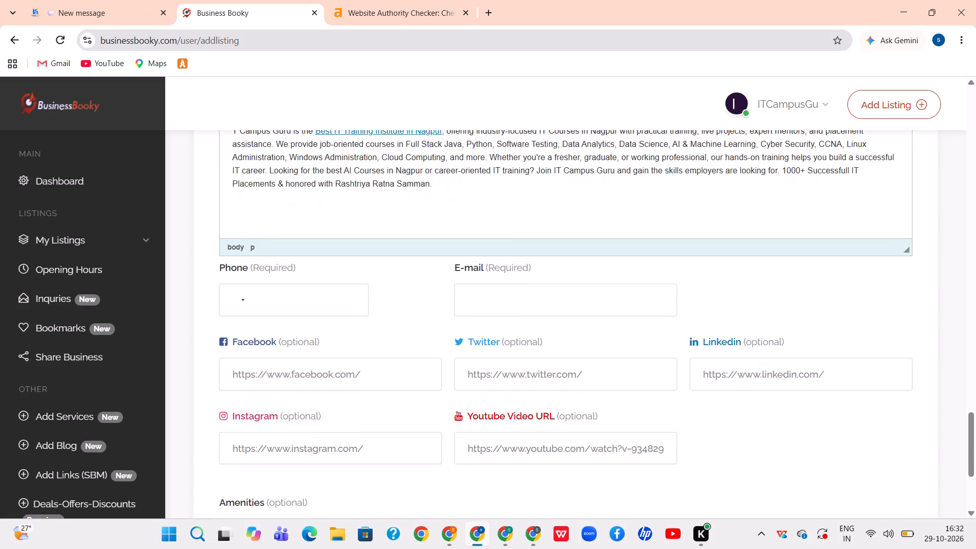
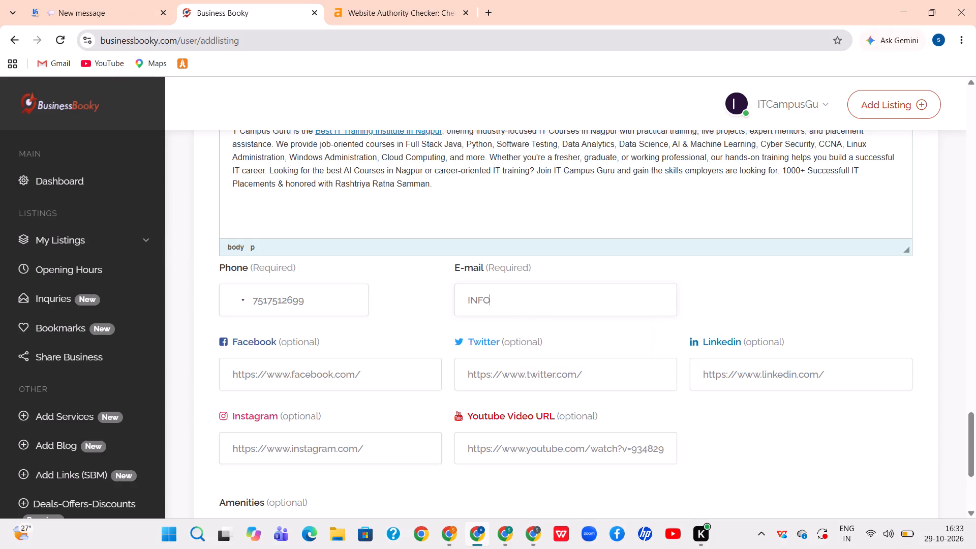
Clear the partial entry in the required E-mail field and fill it with the saved e-mail address.
text(info)
key(BackSpace)
key(BackSpace)
key(BackSpace)
key(BackSpace)
key(BackSpace)
key(BackSpace)
key(BackSpace)
key(BackSpace)
key(BackSpace)
key(BackSpace)
key(BackSpace)
click(475, 309)
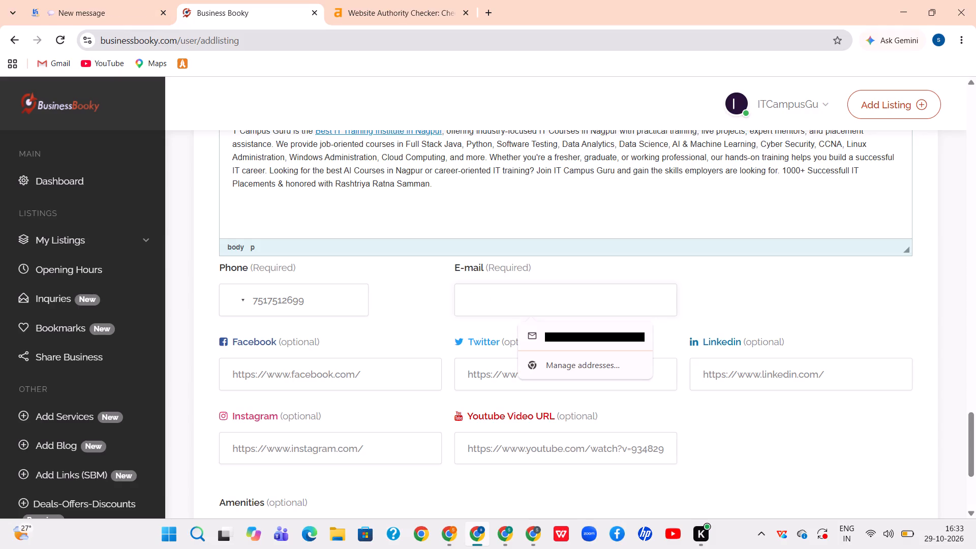
click(568, 335)
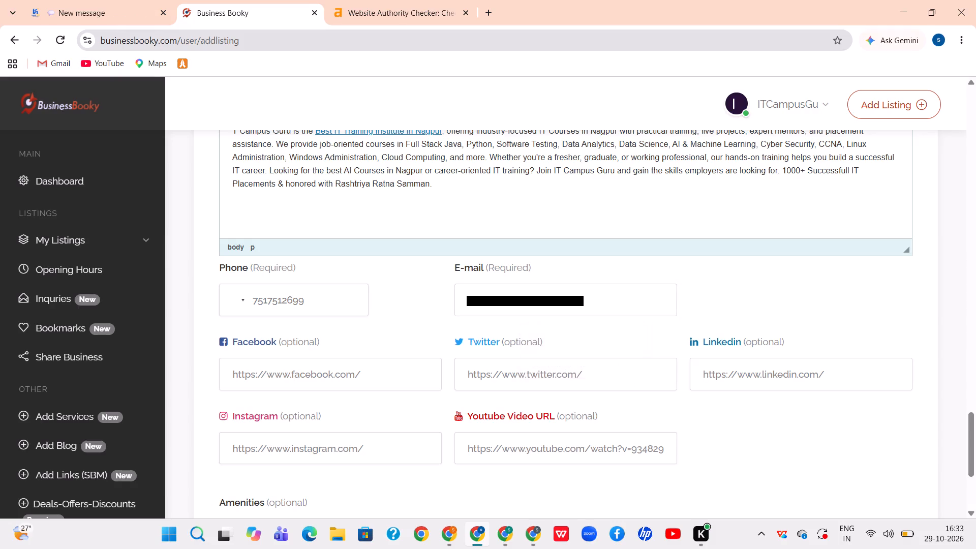
Mark Wireless Internet and Friendly workspace as the listing's amenities, leaving Elevator in building unselected.
scroll(367, 439, down, 2)
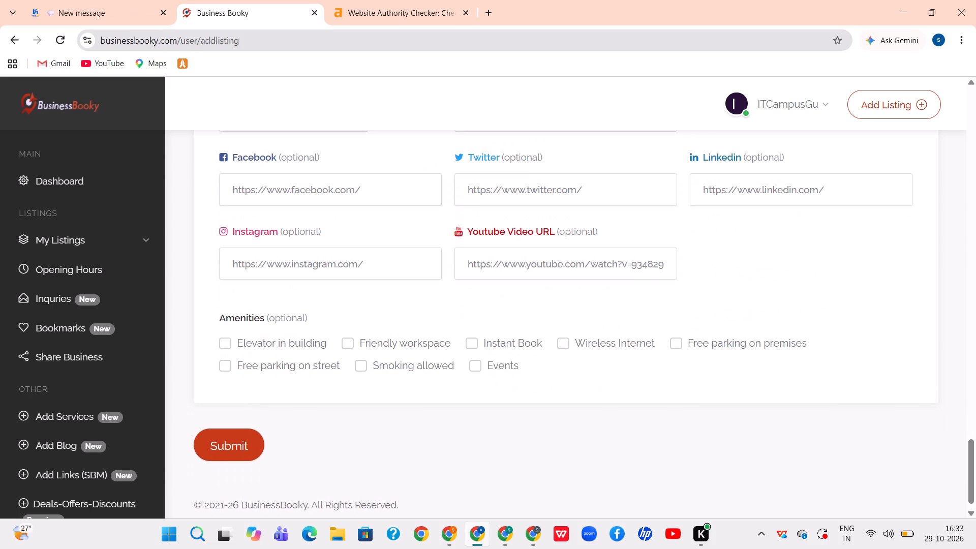
scroll(367, 439, down, 1)
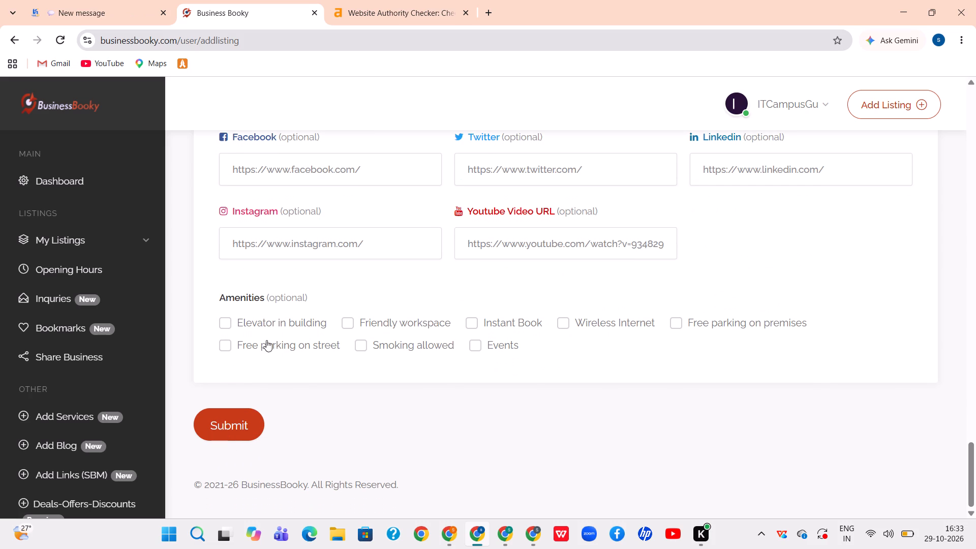
click(273, 318)
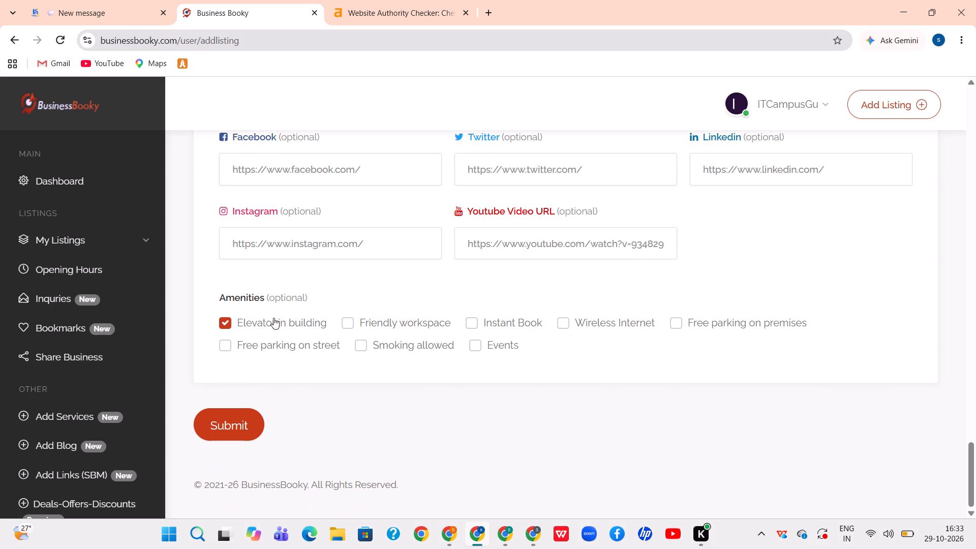
click(273, 318)
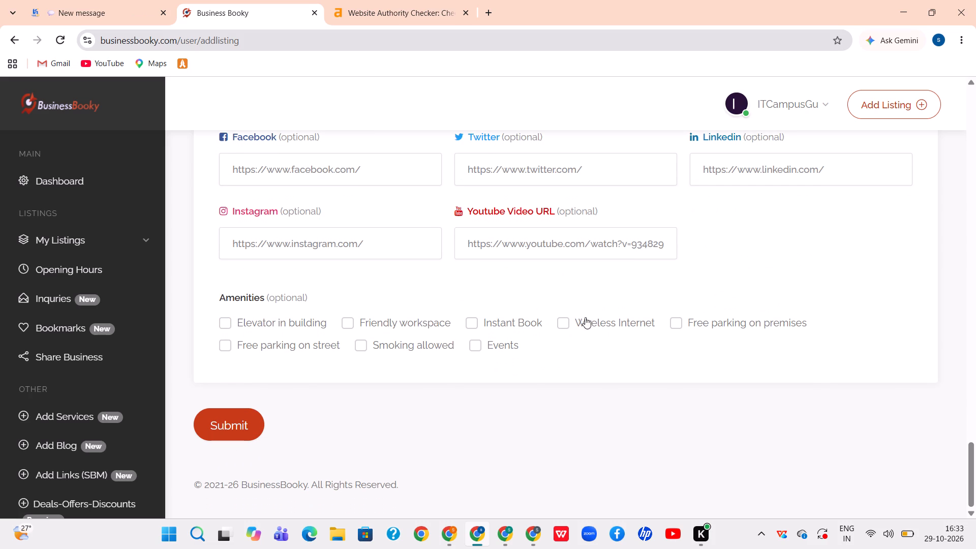
click(589, 322)
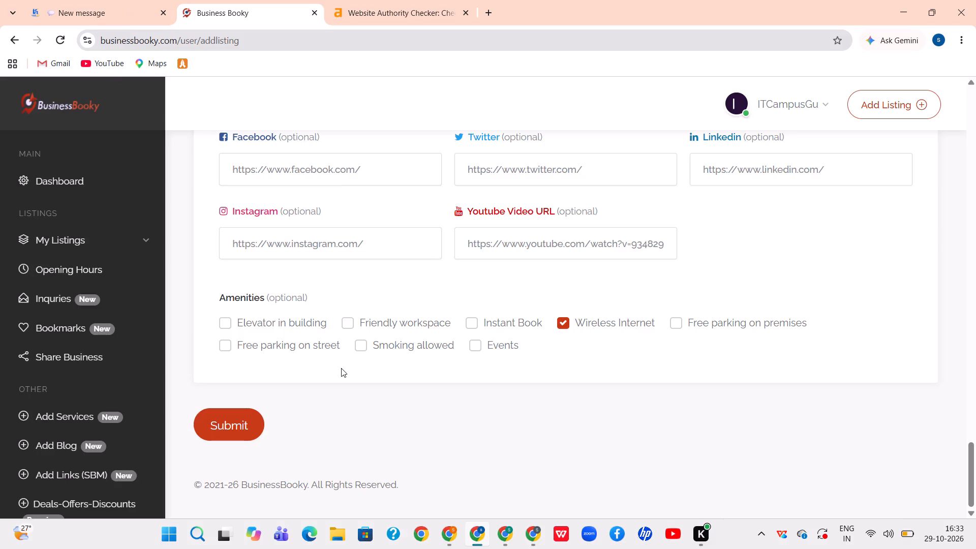
click(421, 321)
Submit the IT Campus Guru listing and decline the browser's offer to save the address.
click(236, 423)
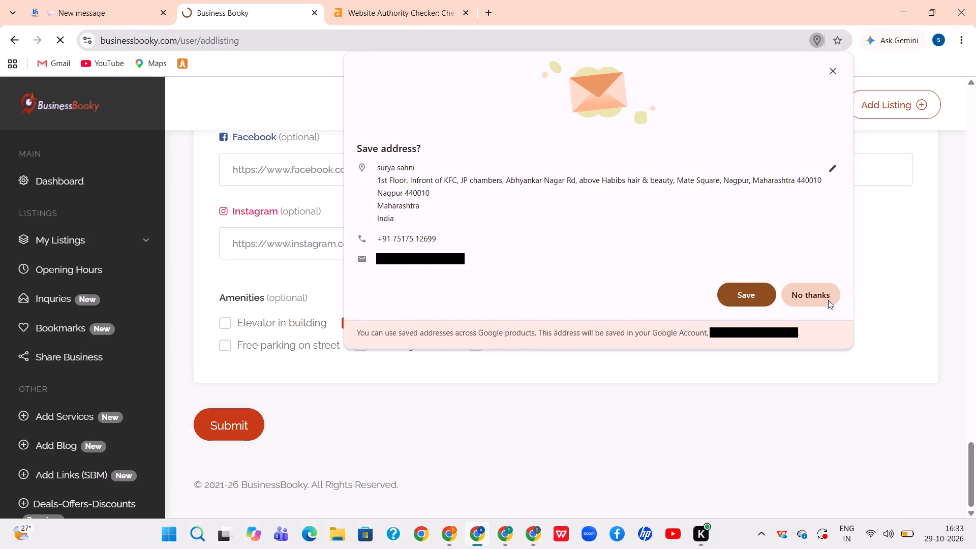
click(828, 300)
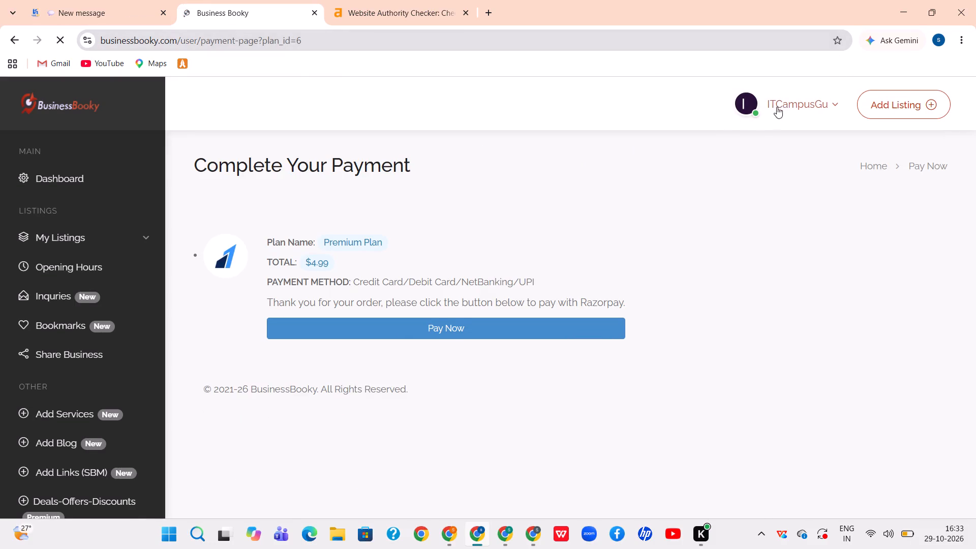
Leave the Premium Plan payment page without paying and go to the account's dashboard.
click(789, 105)
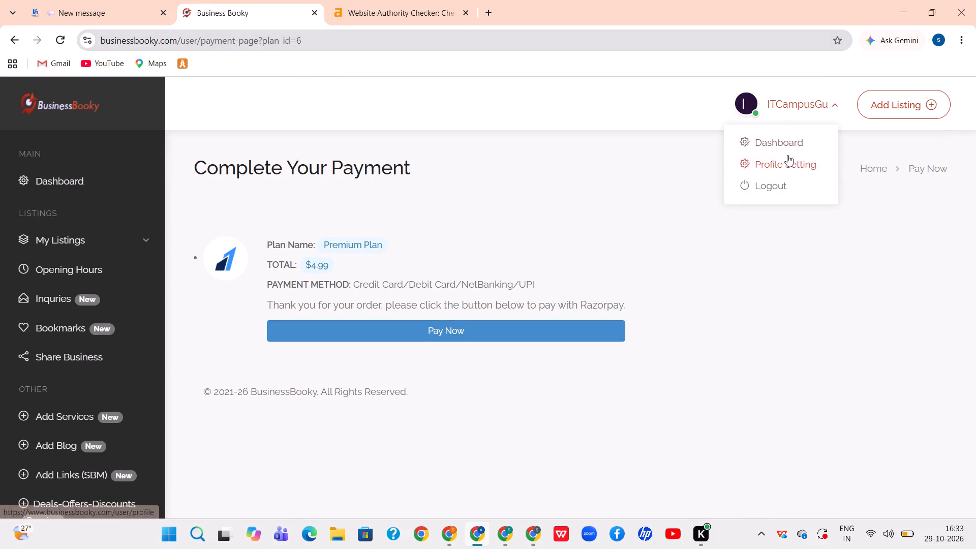
click(781, 144)
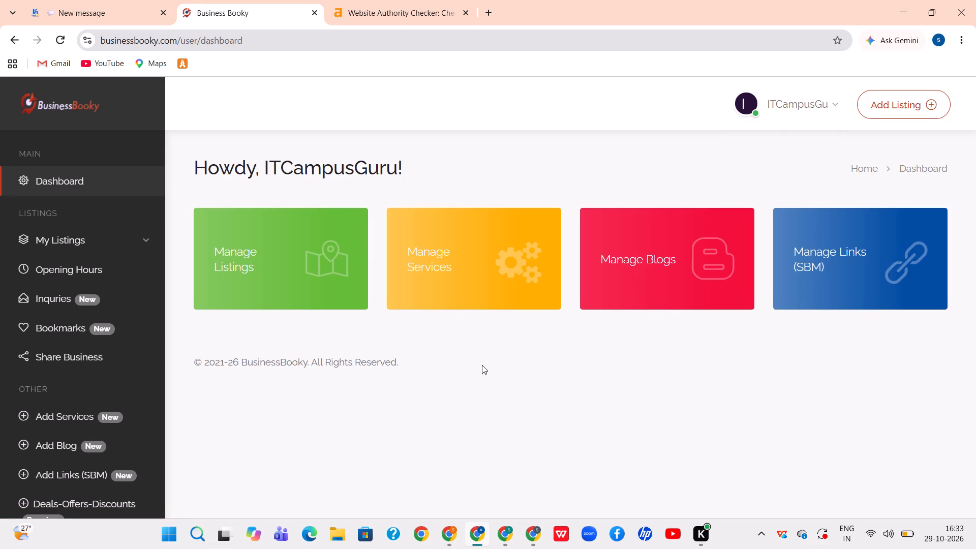
Open the IT Campus Guru listing for editing from the account's managed listings.
click(215, 264)
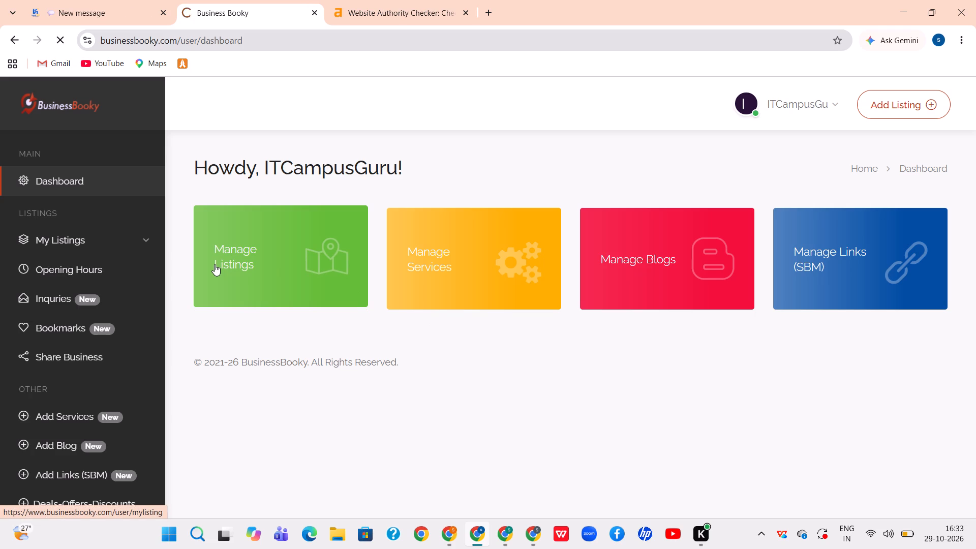
scroll(215, 265, right, 1)
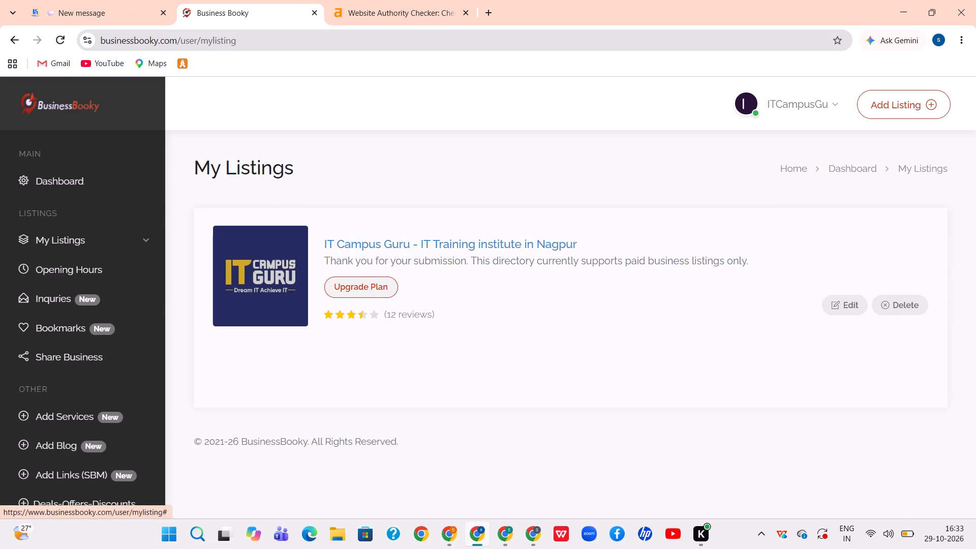
click(355, 246)
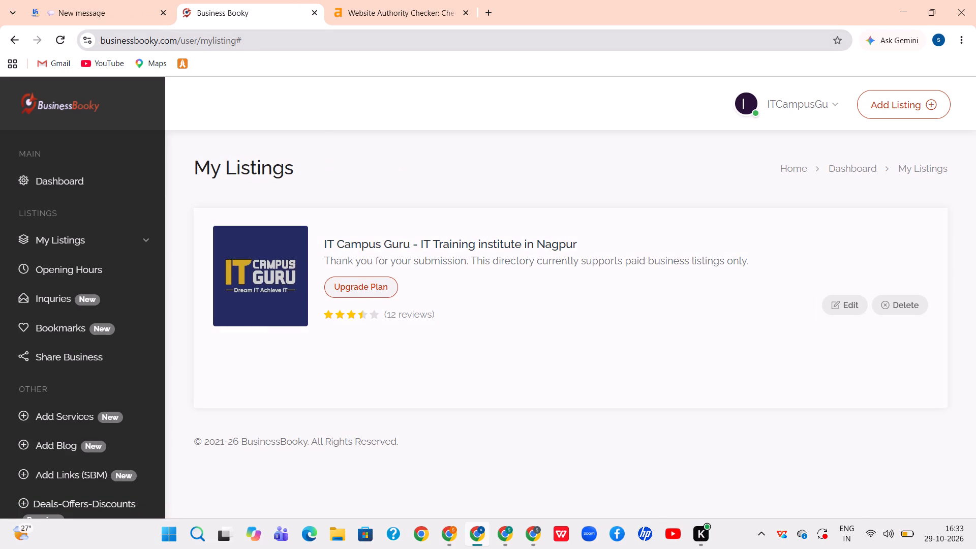
triple_click(346, 245)
click(346, 245)
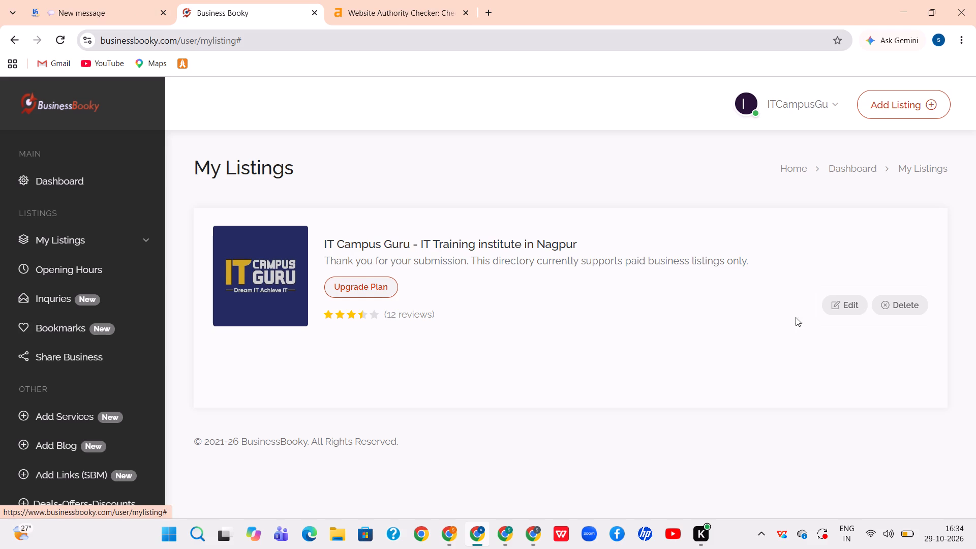
click(844, 299)
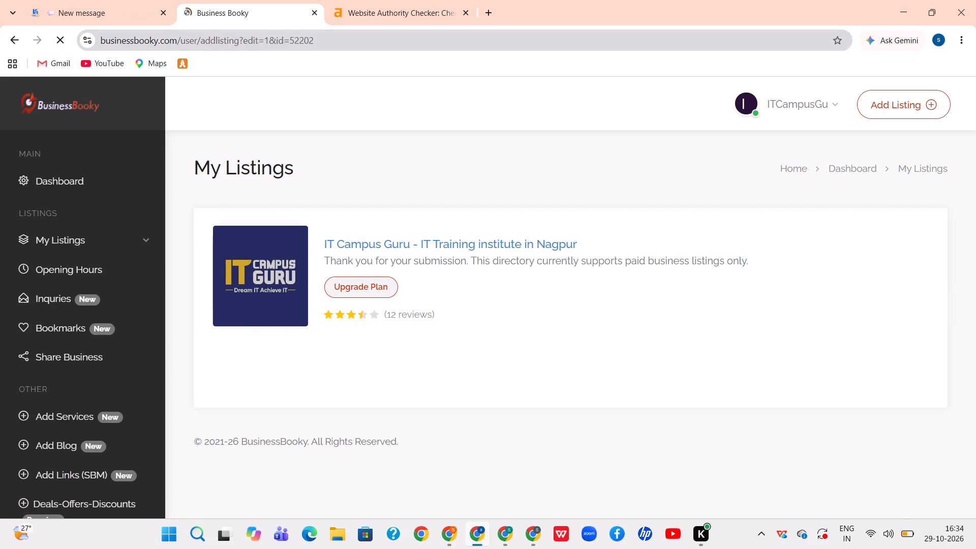
Copy the listing's edit-page address and log it in cell H3438 of the Mds backlinks sheet.
click(245, 43)
key(ctrl+c)
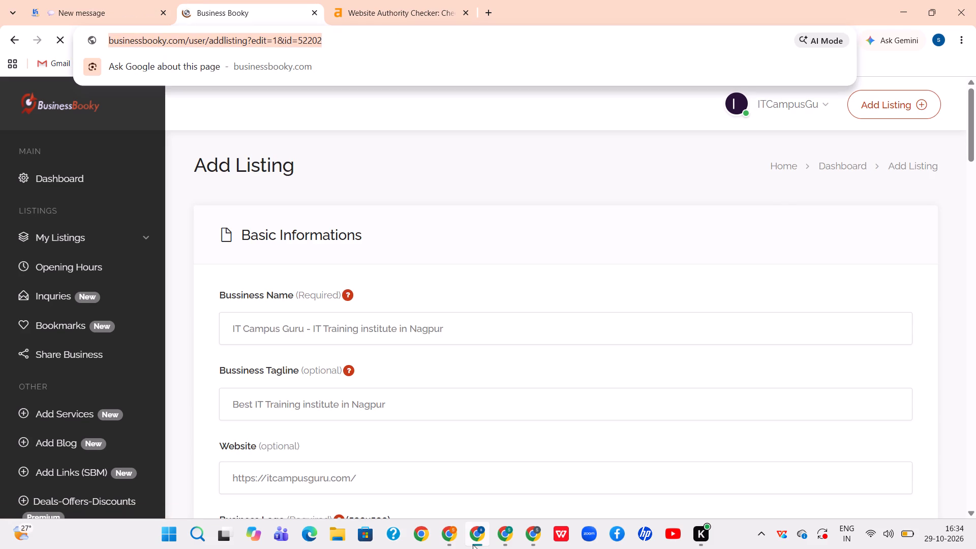
click(532, 534)
key(ctrl+v)
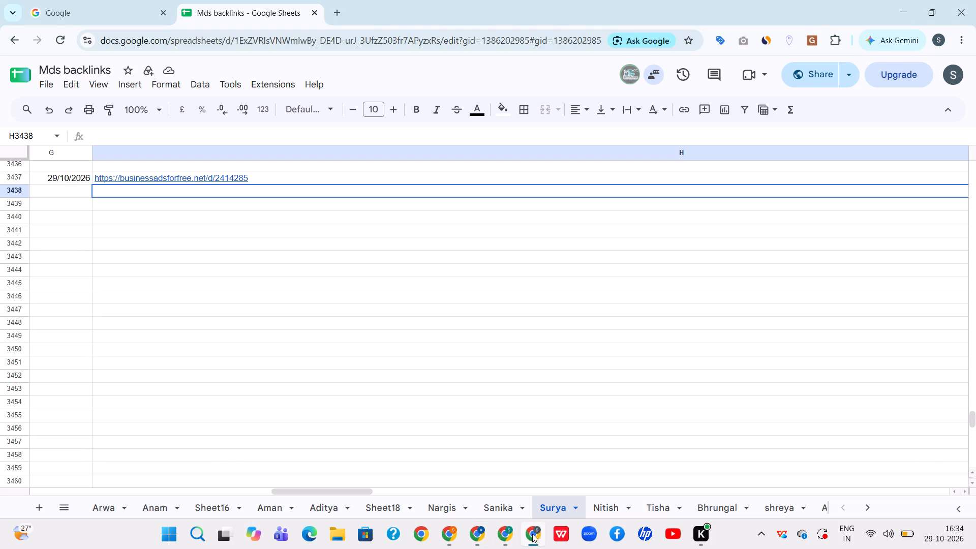
Find the end of the Priyadarshini School links in column D and select the empty cell D3625.
key(Left)
key(Left)
key(Left)
key(Left)
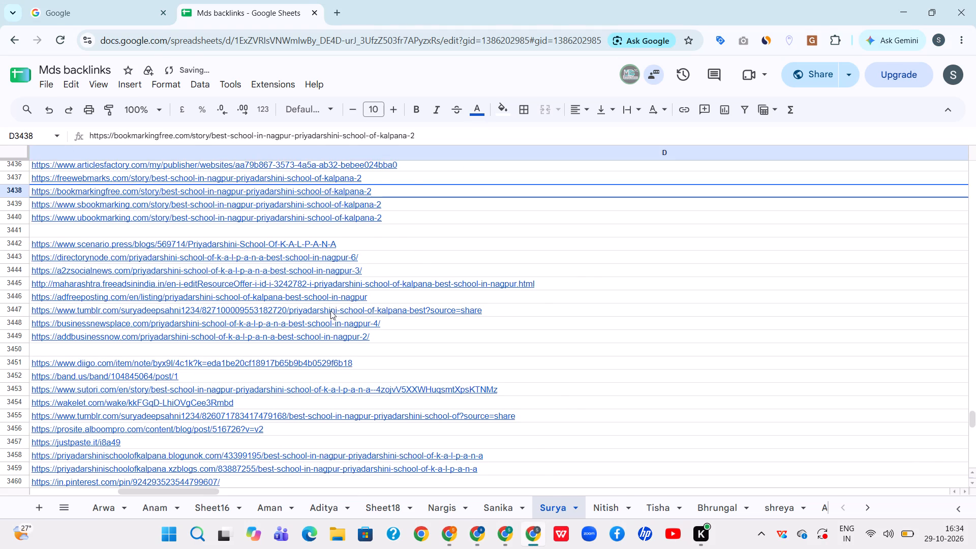
key(Left)
scroll(330, 311, down, 10)
scroll(330, 311, up, 8)
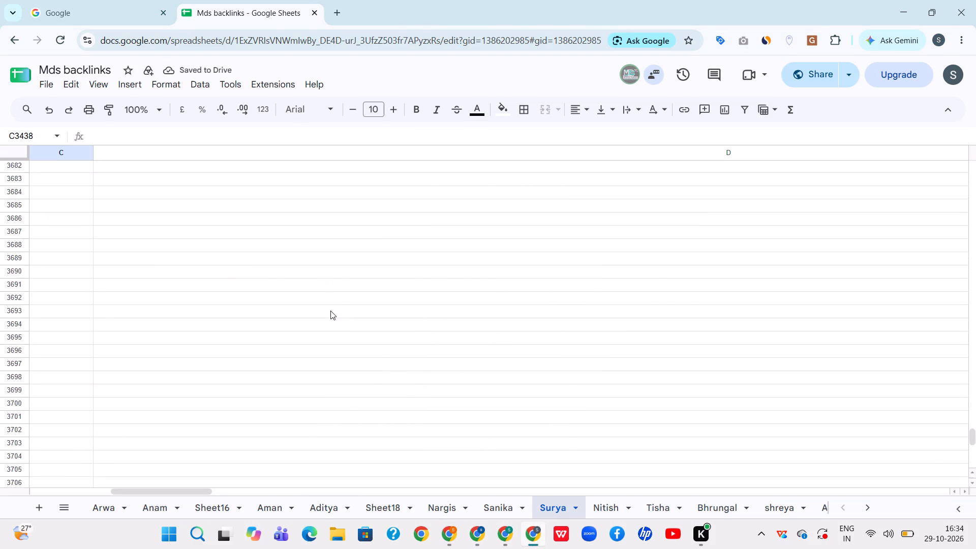
scroll(330, 311, up, 1)
scroll(330, 311, down, 3)
scroll(330, 311, up, 2)
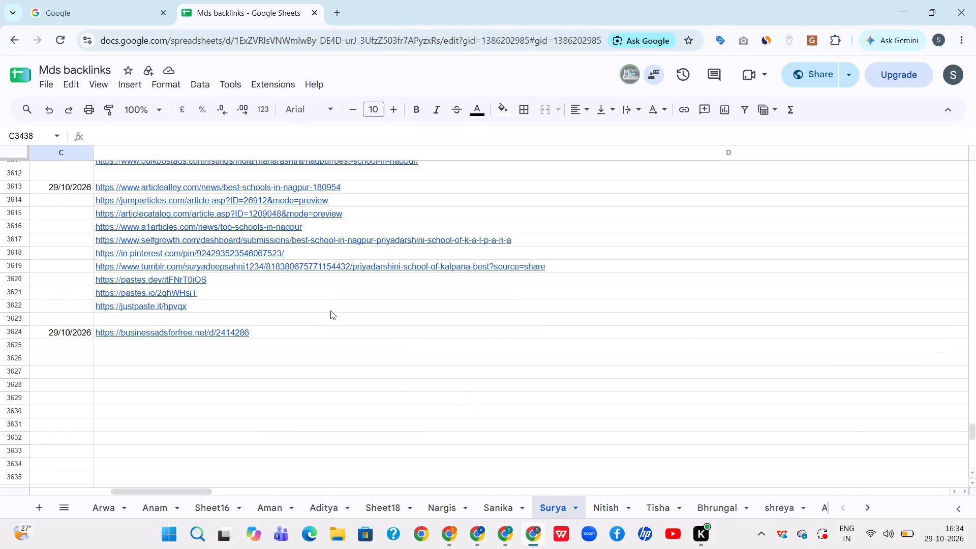
scroll(330, 311, down, 2)
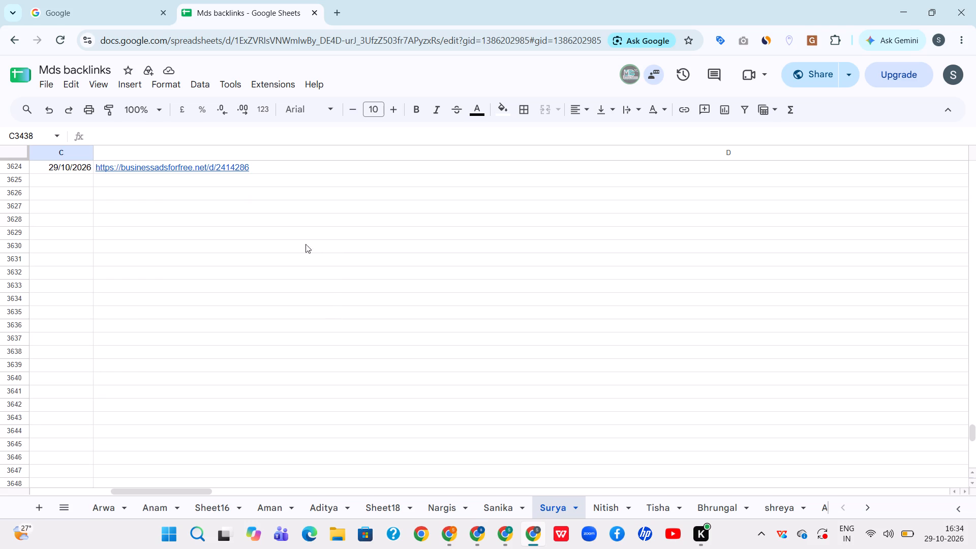
click(214, 187)
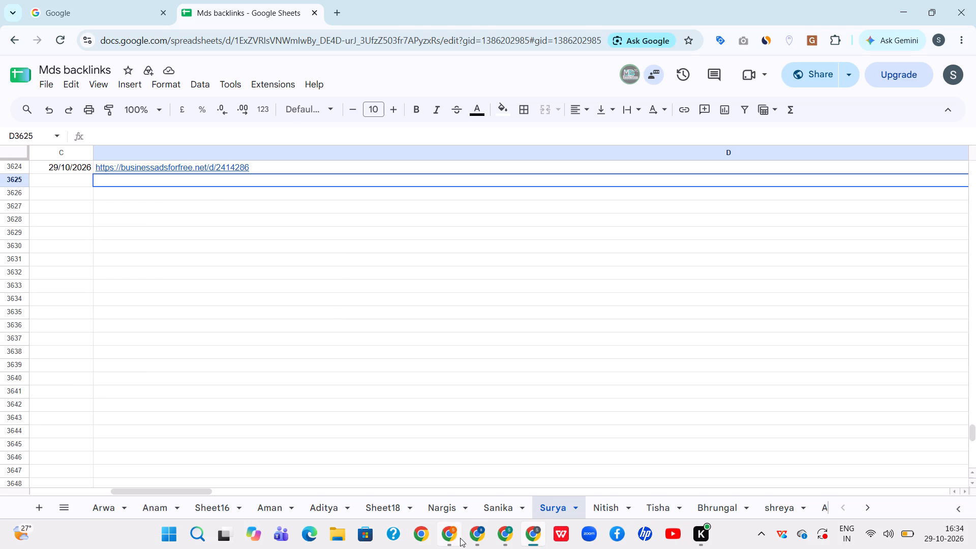
Return to the localseorankers business citation site list and close the BusinessBooky page.
click(479, 537)
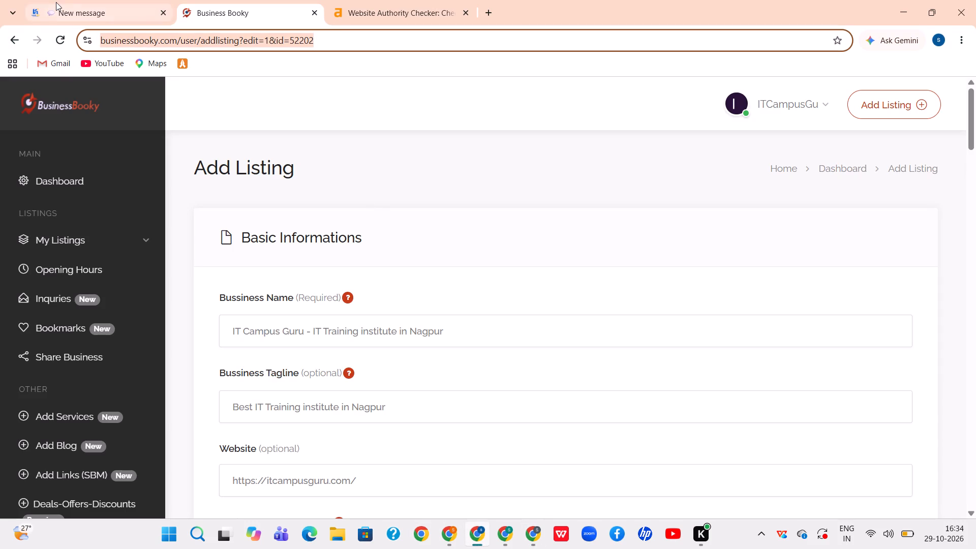
click(56, 2)
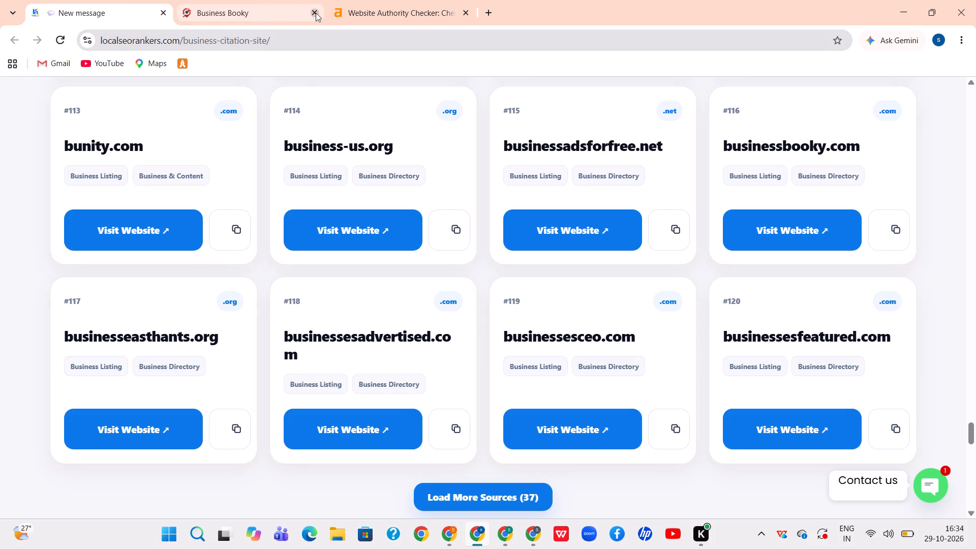
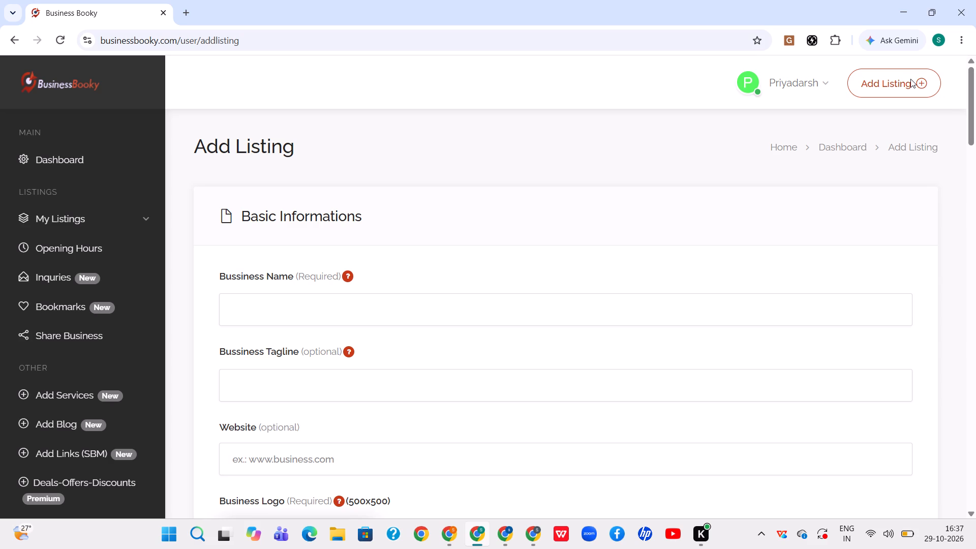
Enter the business name "Priyadarshini School Of K.A.L.P.A.N.A - Best School in Nagpur" and the tagline "Best School in Nagpur".
click(628, 309)
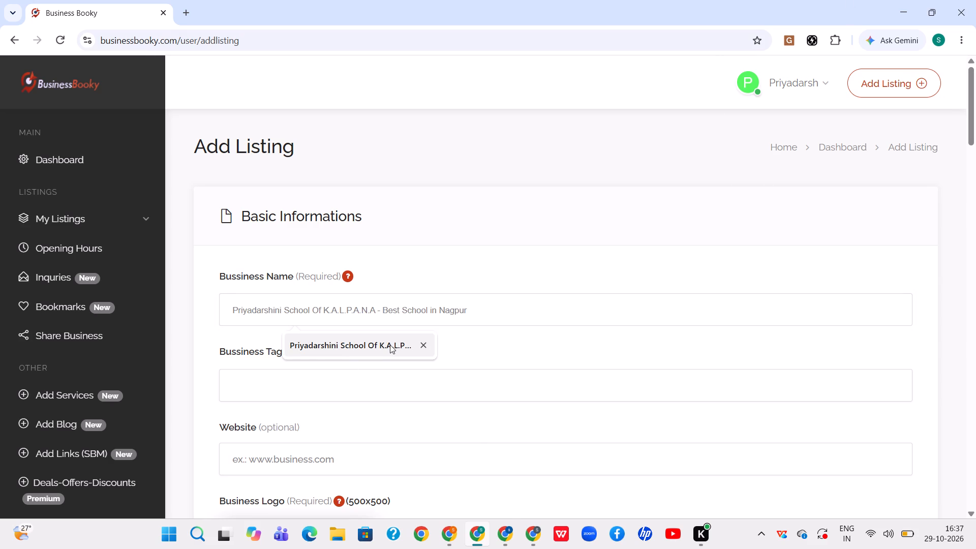
click(390, 345)
click(391, 373)
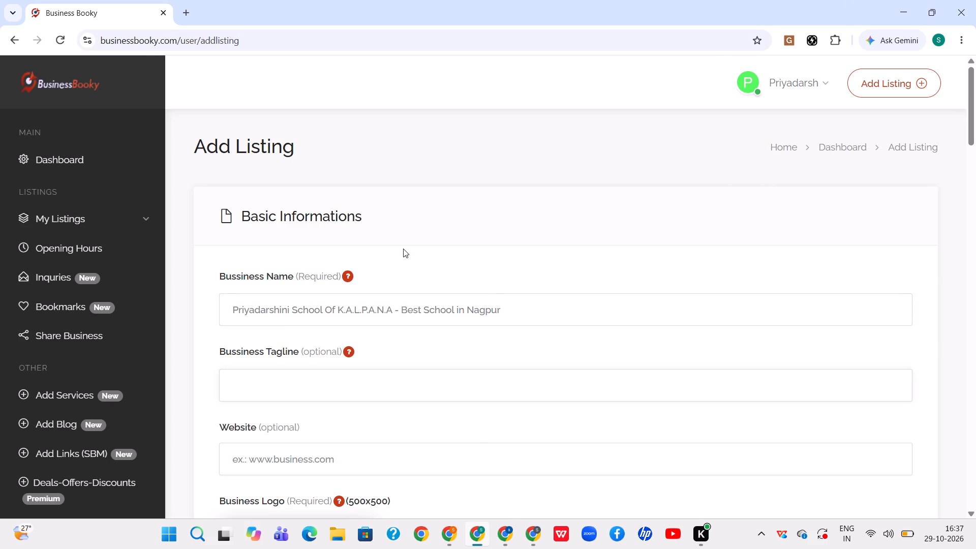
click(409, 312)
drag(409, 312, 596, 317)
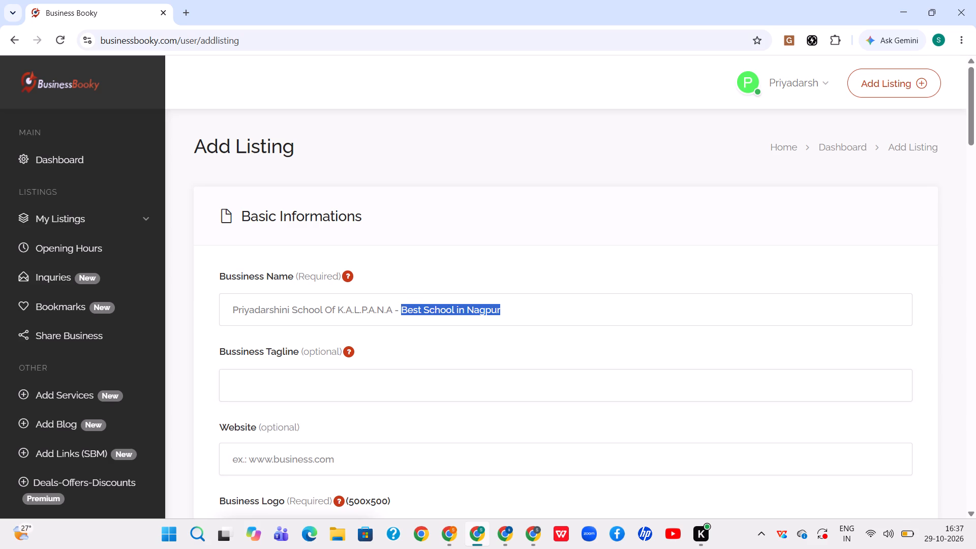
key(ctrl+c)
click(396, 375)
key(ctrl+v)
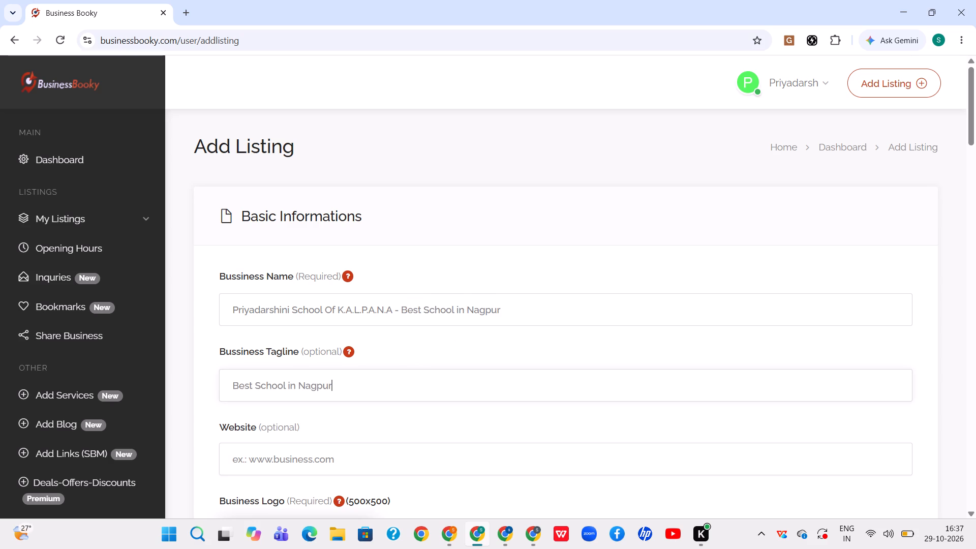
scroll(396, 375, down, 1)
scroll(396, 375, up, 1)
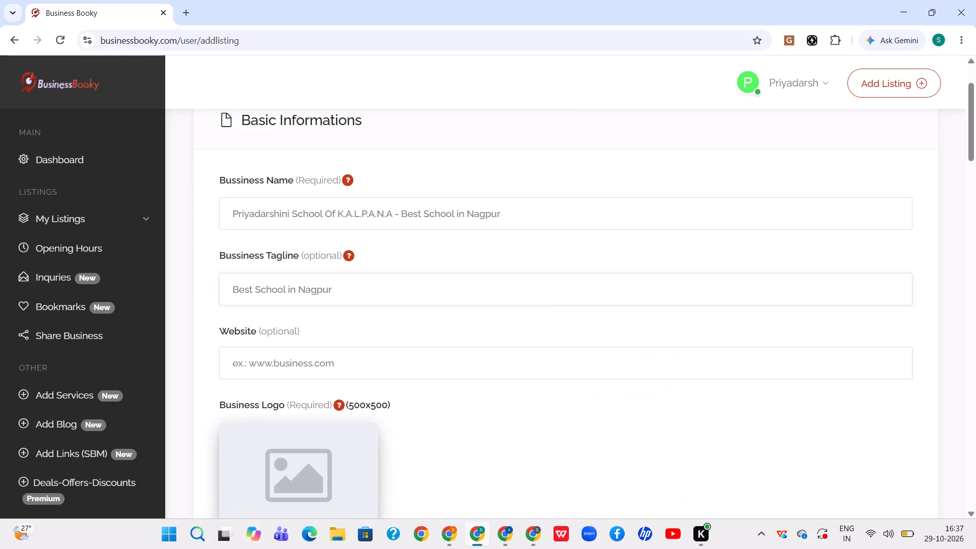
click(256, 367)
click(188, 18)
text(pri)
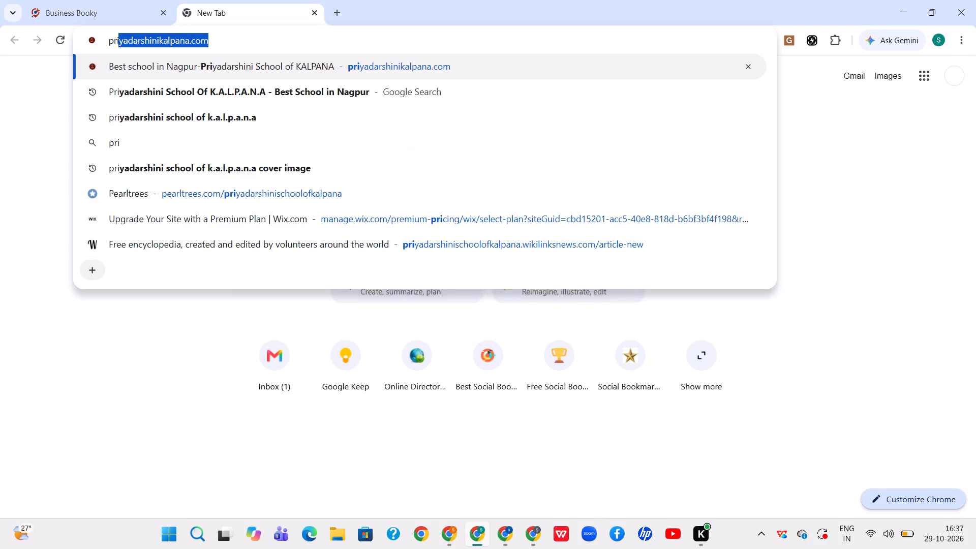
key(ctrl+a)
key(ctrl+c)
click(315, 11)
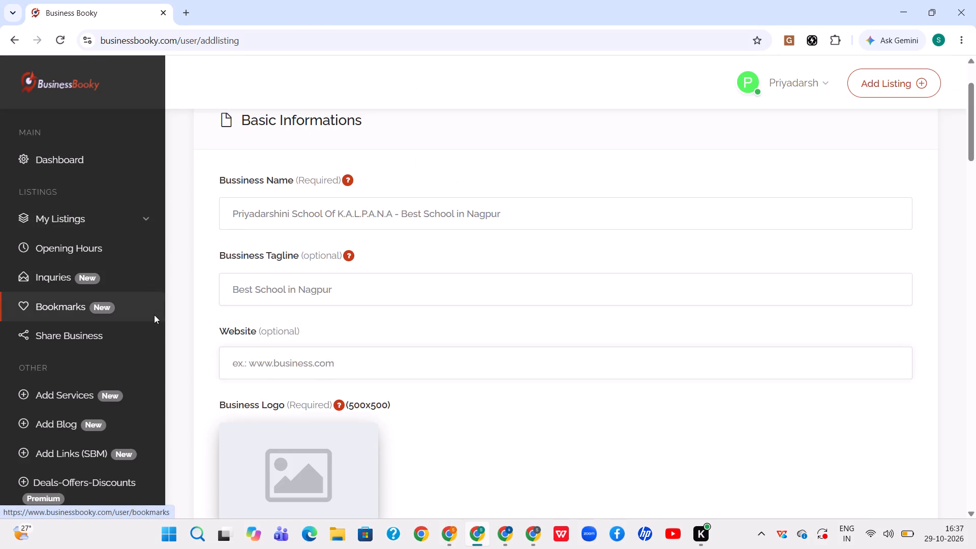
key(ctrl+v)
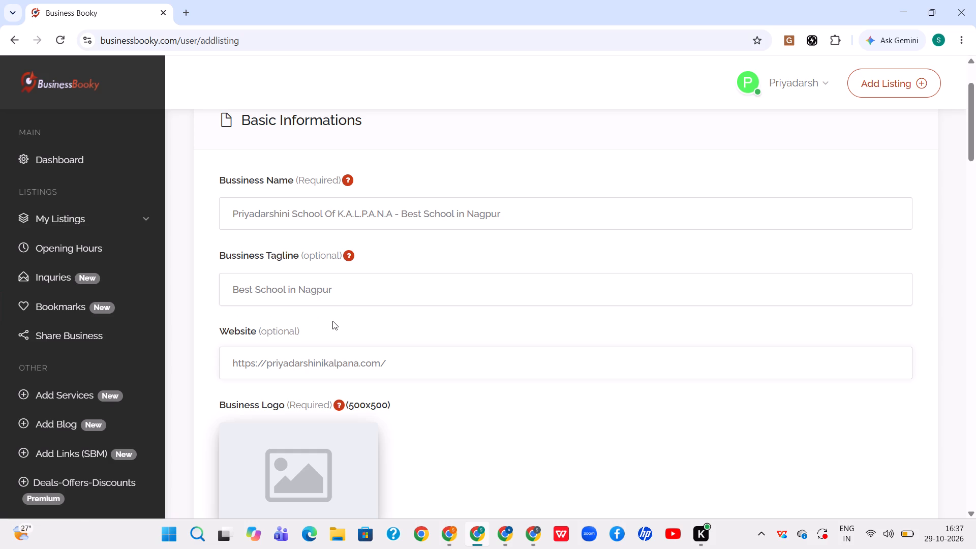
Upload images (1).jpg from the Downloads folder as the business logo.
scroll(332, 321, down, 1)
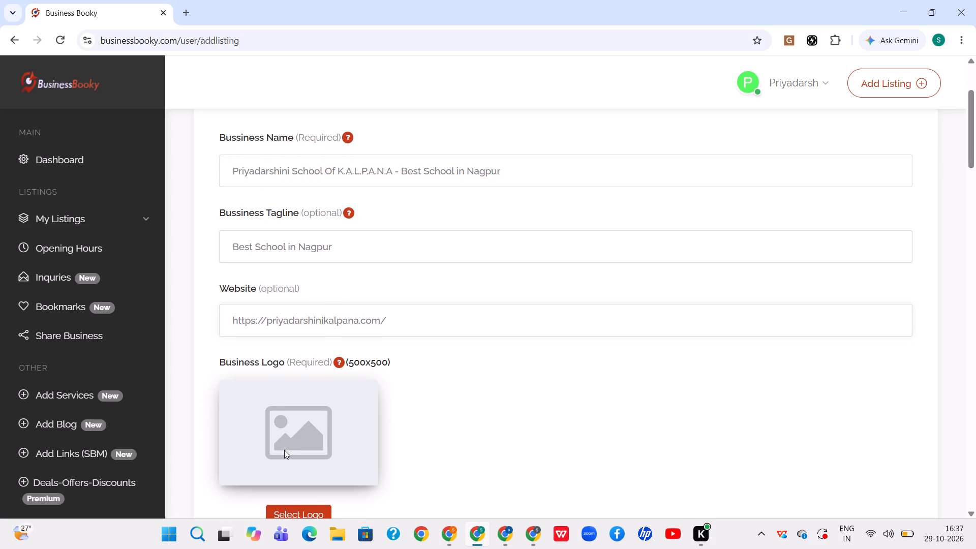
click(286, 505)
scroll(294, 347, down, 1)
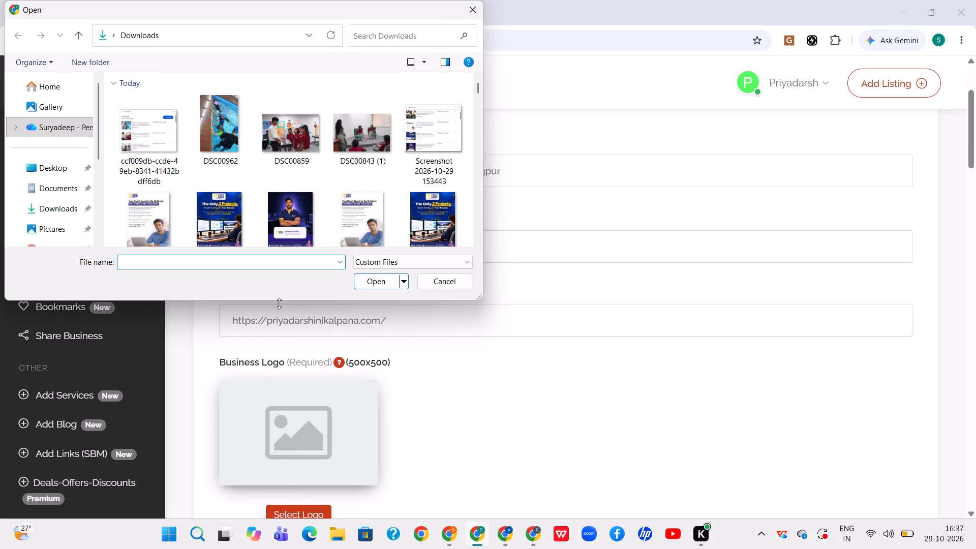
text(ima)
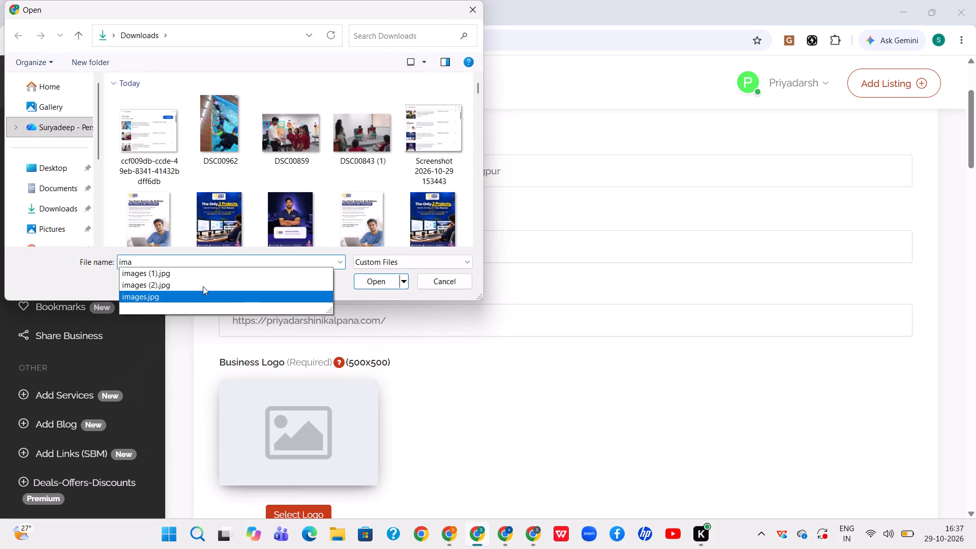
click(189, 272)
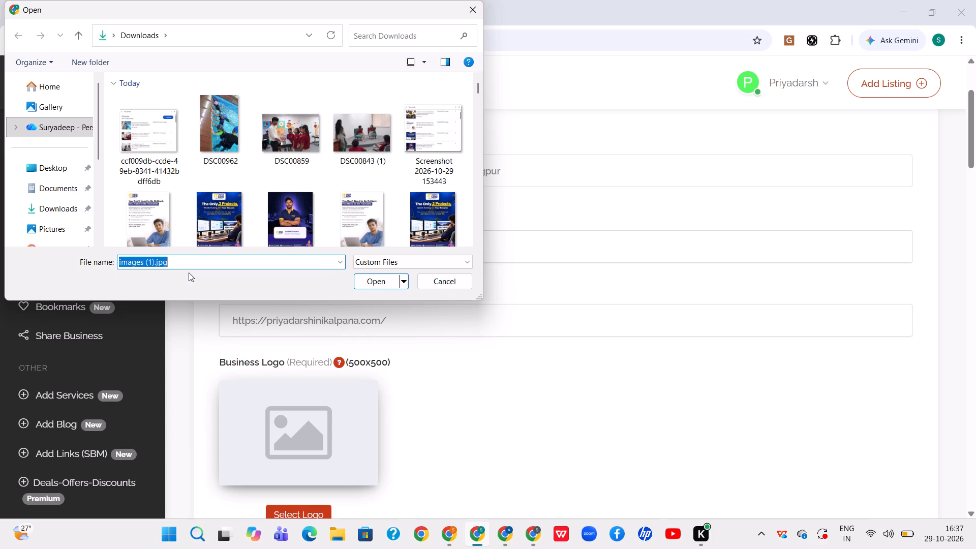
key(Return)
Set the listing's category to Education and its subcategory to Elementary and secondary schools.
key(Page_Down)
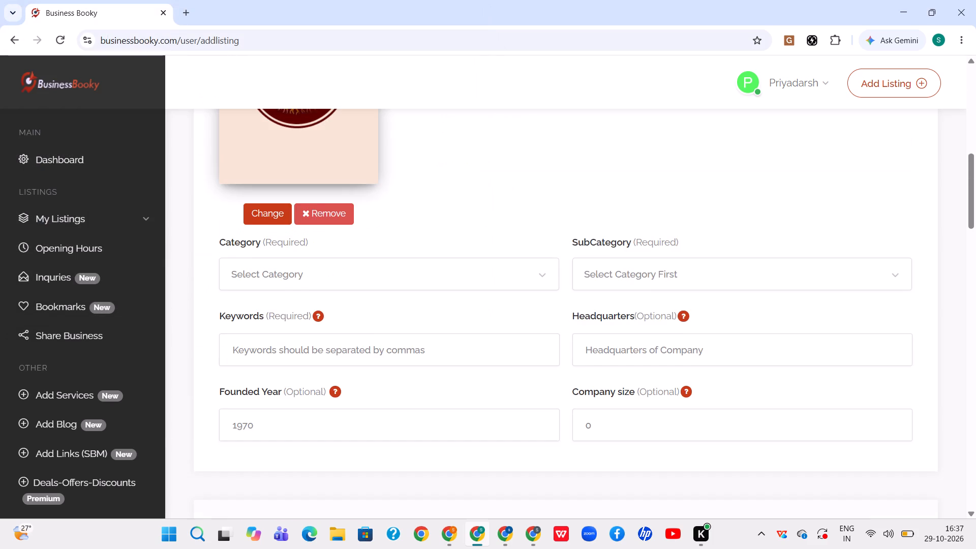
scroll(313, 334, up, 1)
click(279, 276)
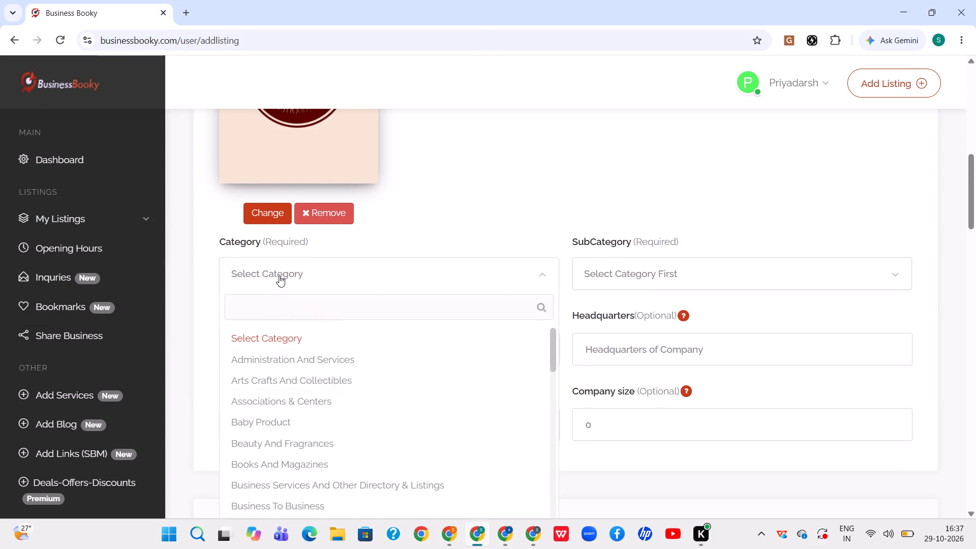
click(279, 302)
text(educ)
key(Return)
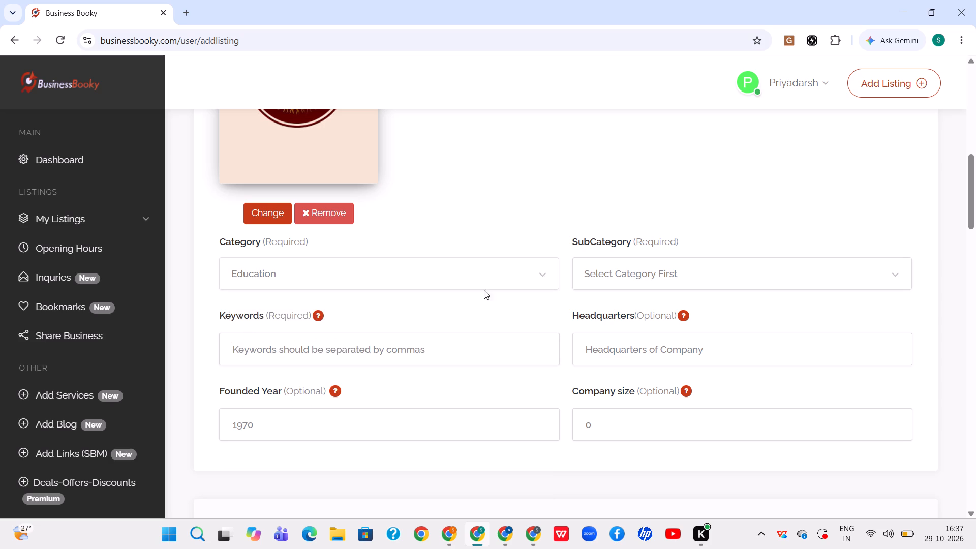
click(595, 272)
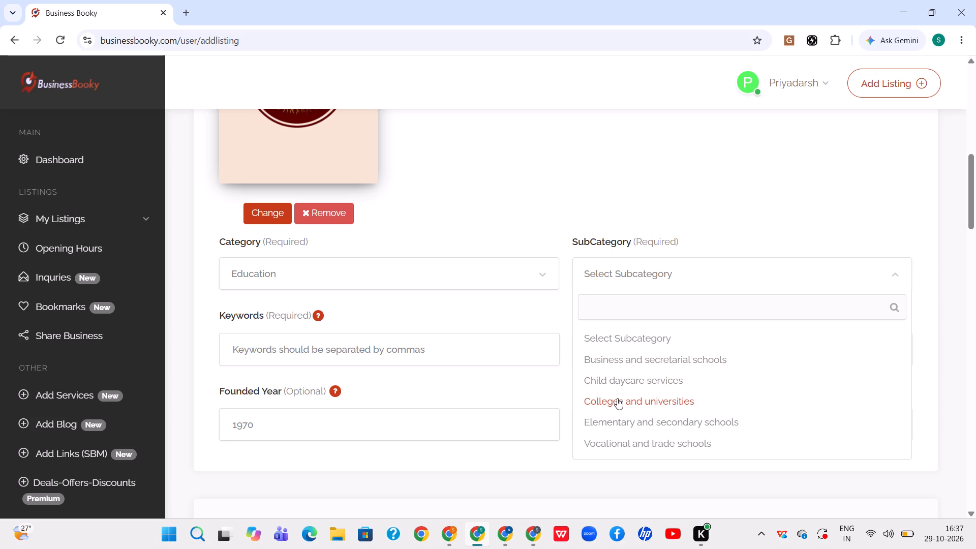
click(619, 417)
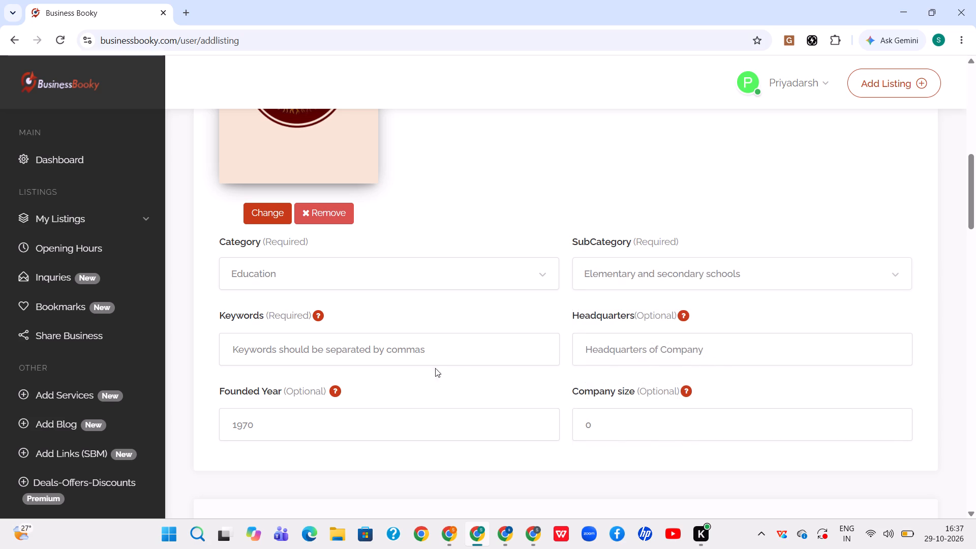
click(308, 425)
Set the listing's location to country India, state Maharashtra and city Nagpur.
scroll(750, 384, down, 1)
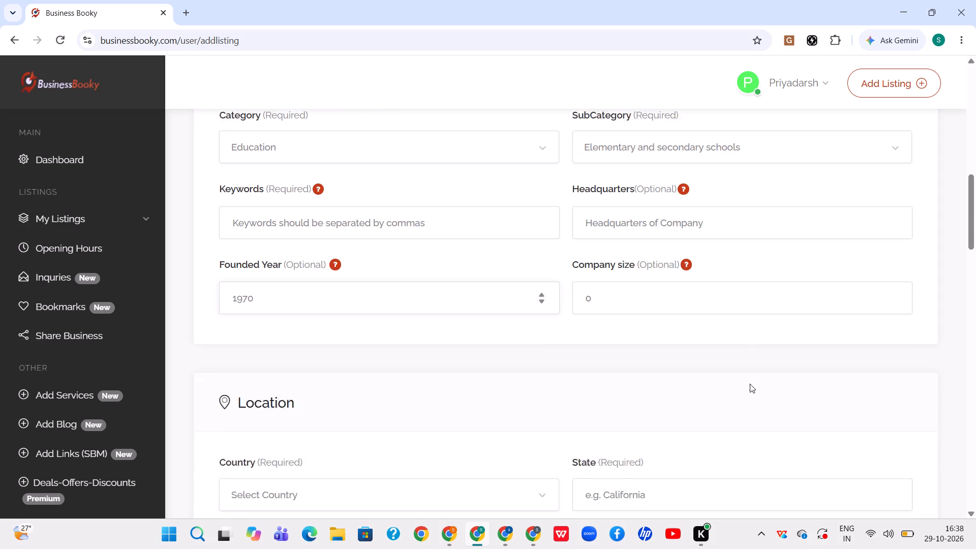
scroll(750, 384, down, 1)
click(433, 470)
text(in)
scroll(433, 470, down, 1)
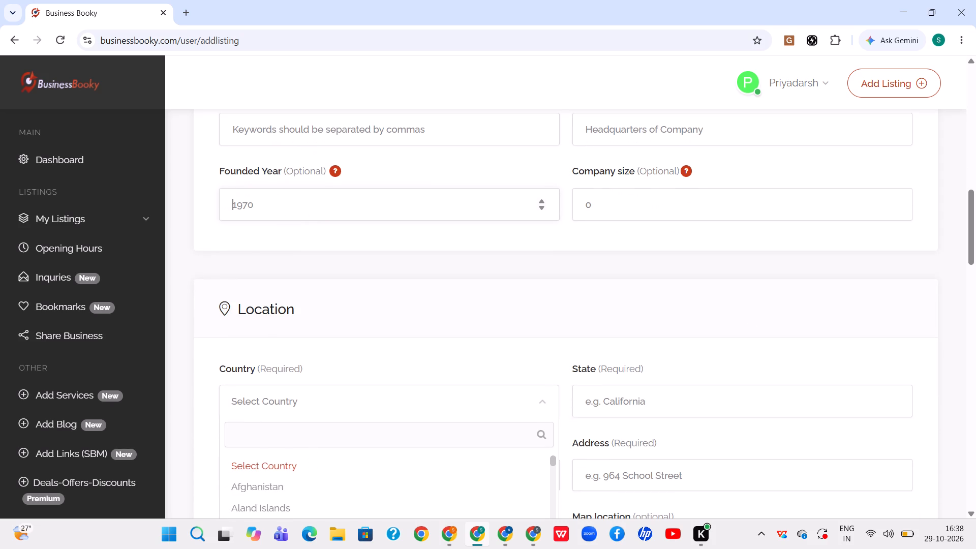
click(307, 444)
text(india)
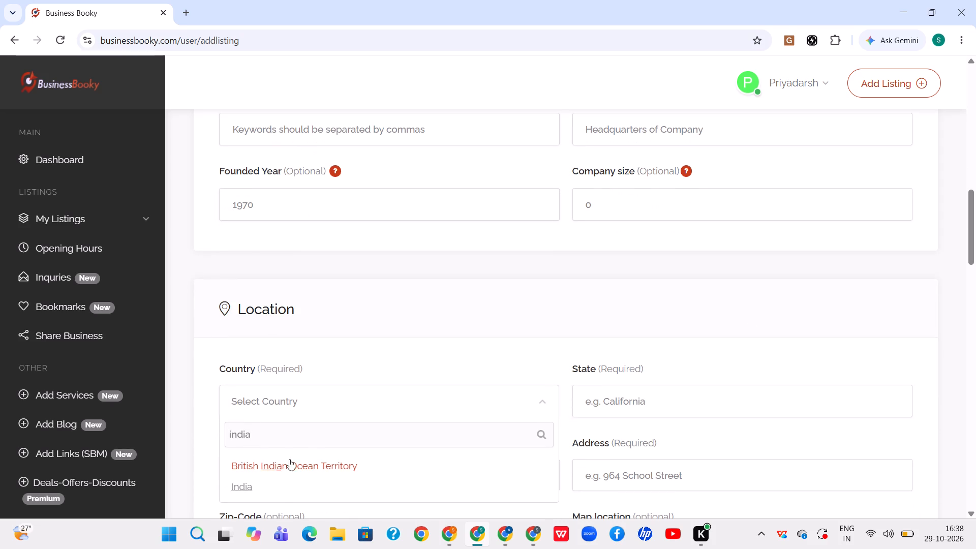
click(266, 489)
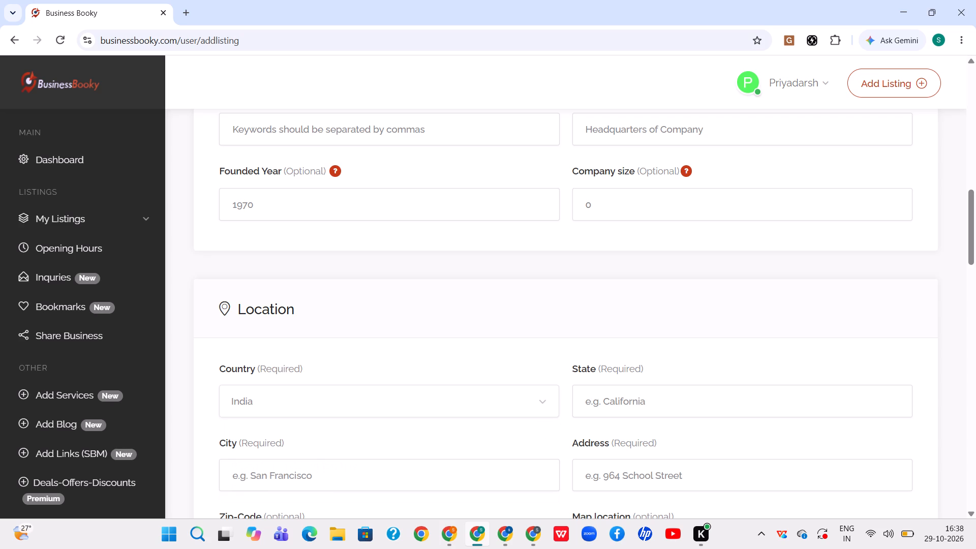
click(635, 392)
text(Maharashtra)
scroll(635, 392, down, 1)
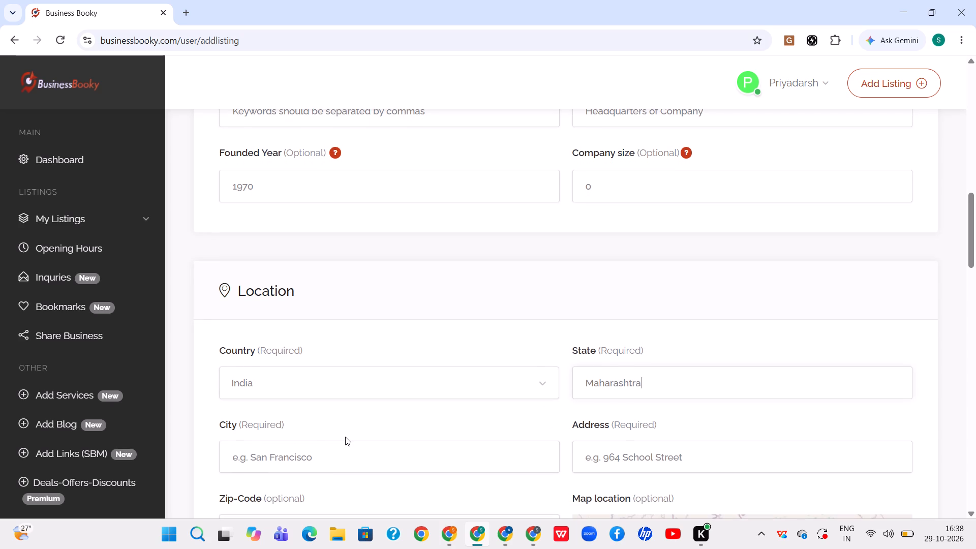
click(345, 437)
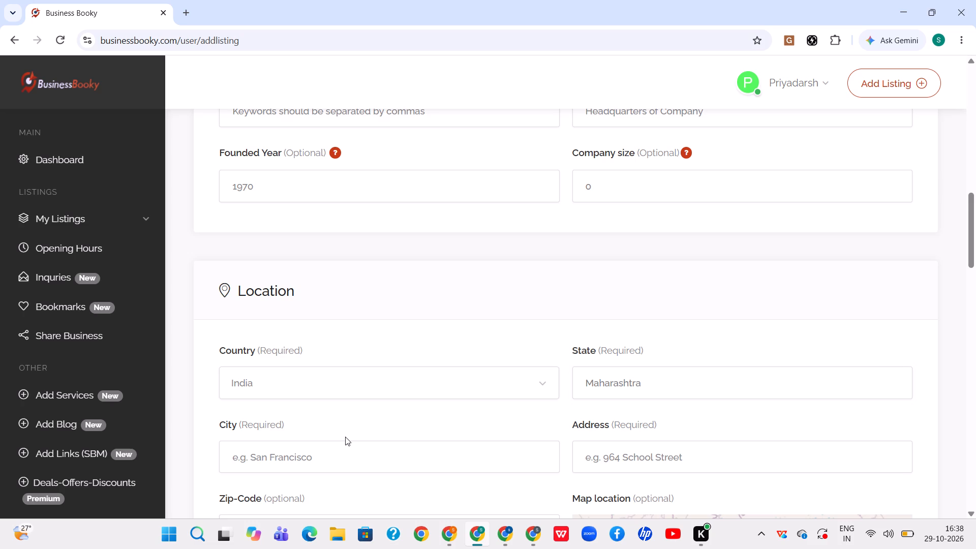
click(343, 449)
text(Nagpur)
Copy the school's full address from its Google business profile in the other Chrome window into the listing's address.
click(696, 456)
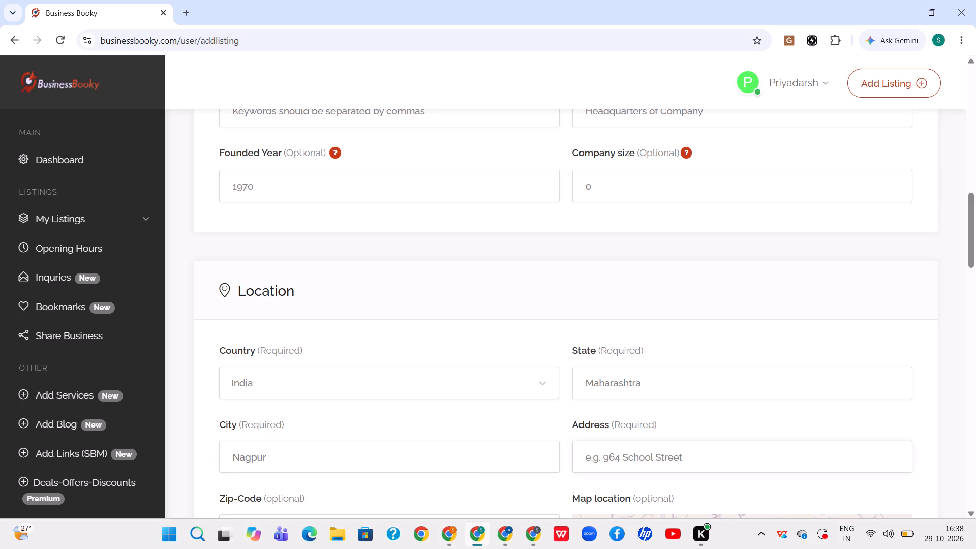
click(451, 537)
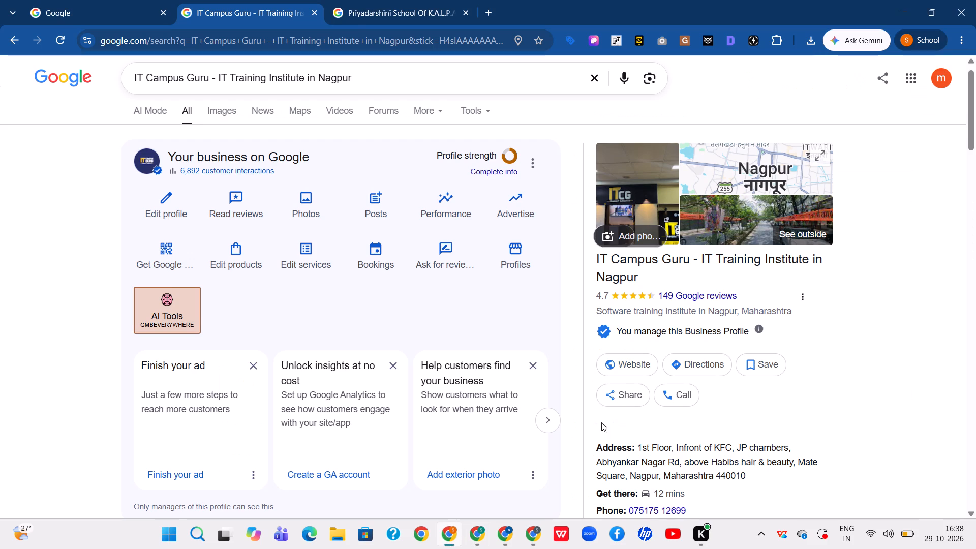
click(443, 0)
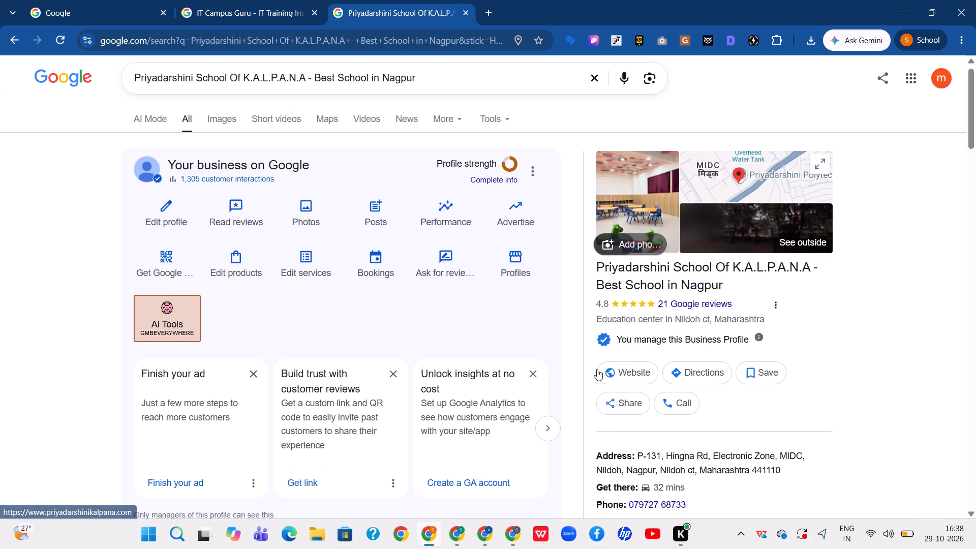
drag(638, 451, 825, 471)
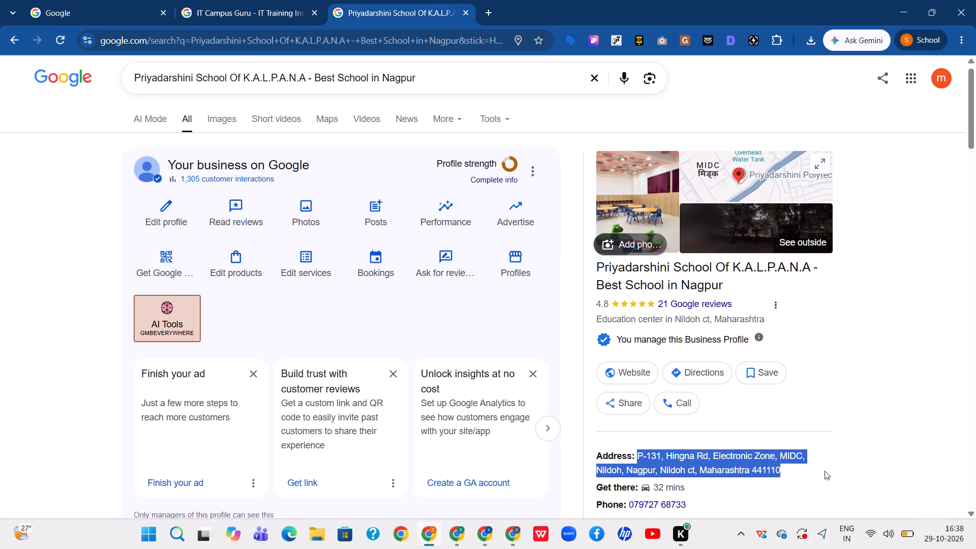
drag(825, 471, 822, 471)
key(ctrl+c)
click(822, 471)
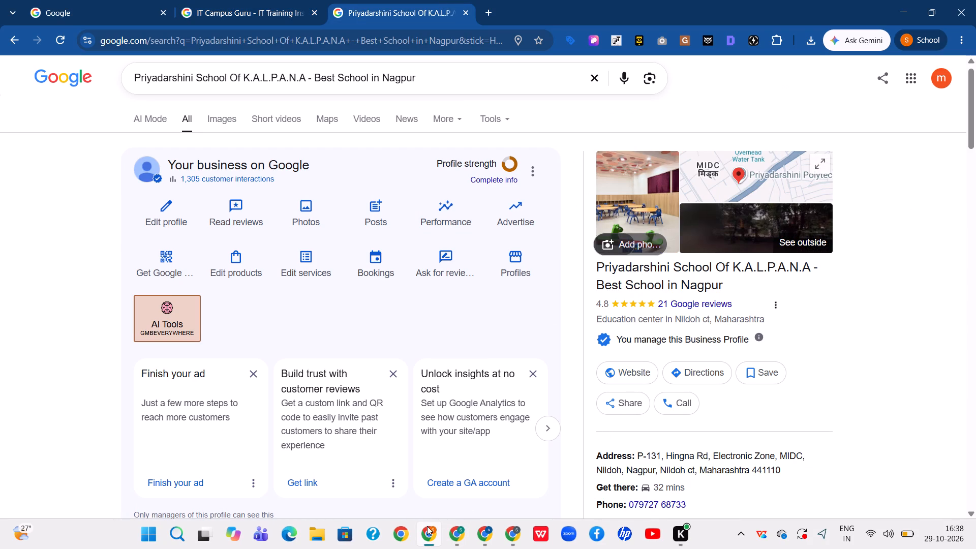
click(455, 535)
key(ctrl+v)
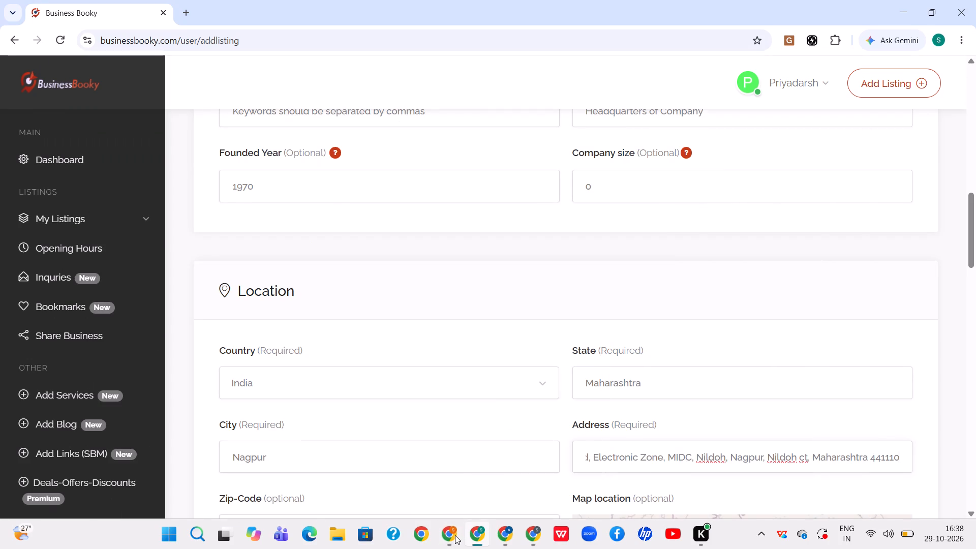
Enter 441110 as the listing's zip code.
scroll(350, 308, down, 1)
click(350, 308)
scroll(350, 308, down, 1)
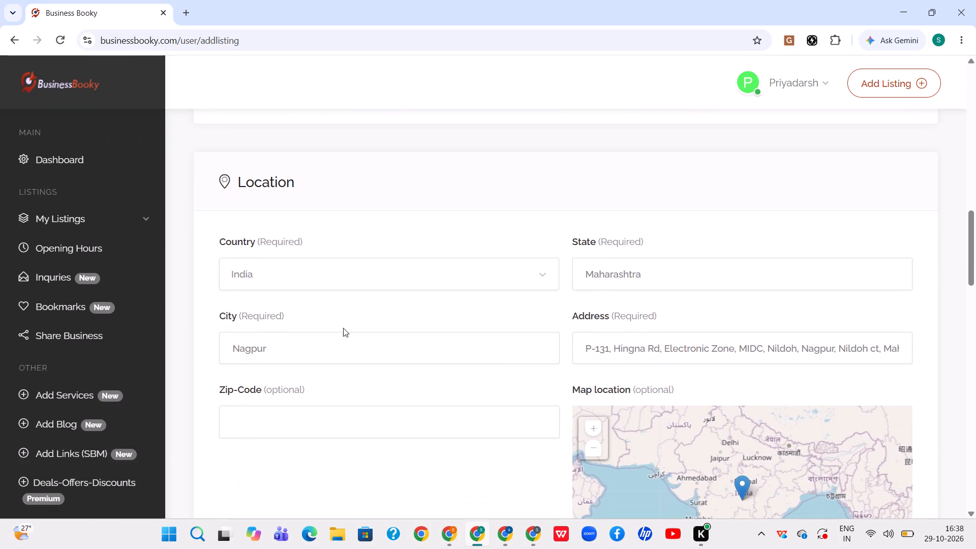
click(313, 419)
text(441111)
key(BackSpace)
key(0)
scroll(313, 419, down, 1)
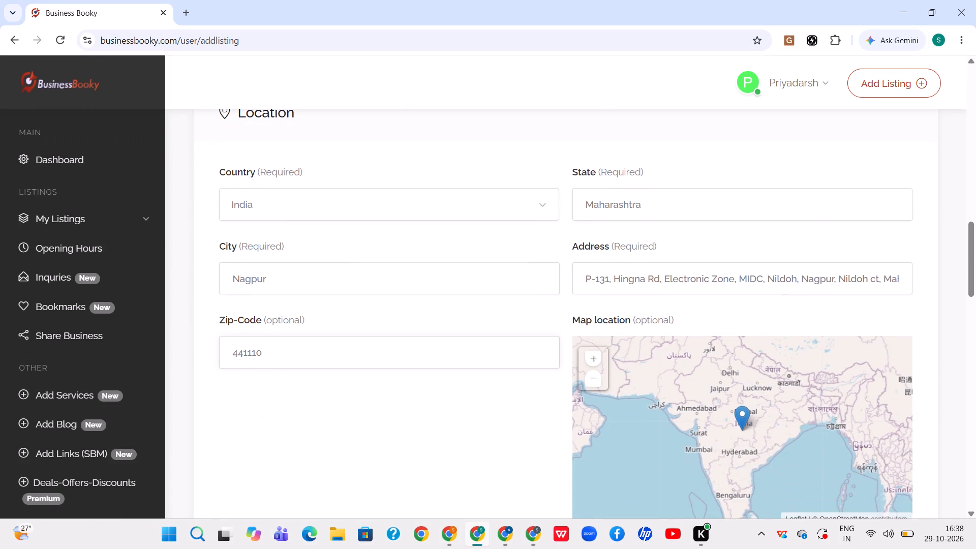
Copy the school's full description paragraph from the "From Priyadarshini School Of K.A.L.P.A.N.A" section of its Google business profile in the other Chrome window.
scroll(313, 419, down, 2)
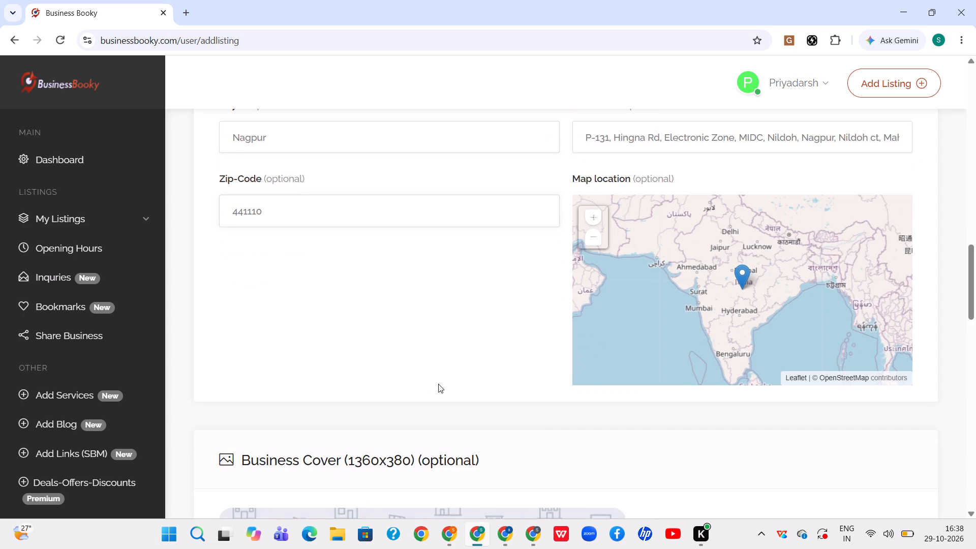
scroll(438, 384, down, 3)
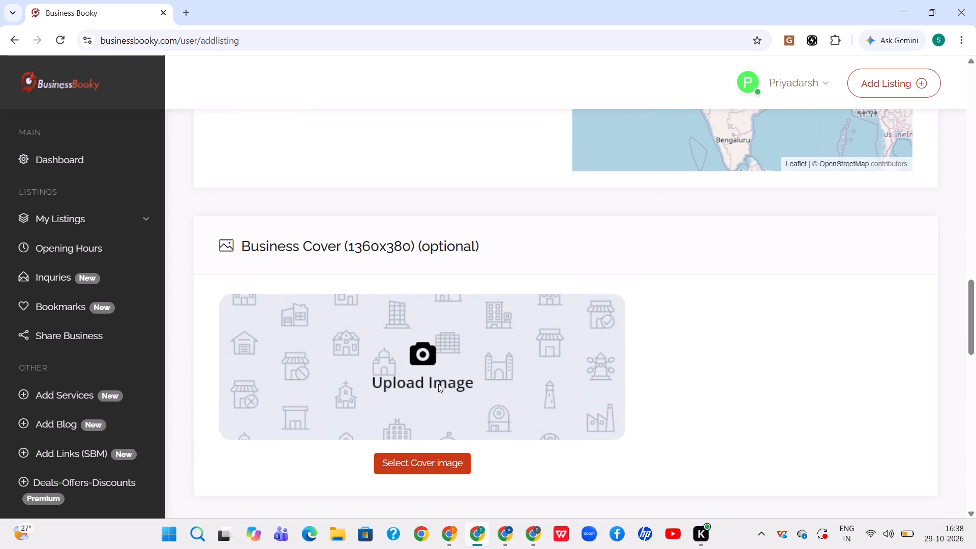
scroll(438, 384, down, 2)
click(406, 164)
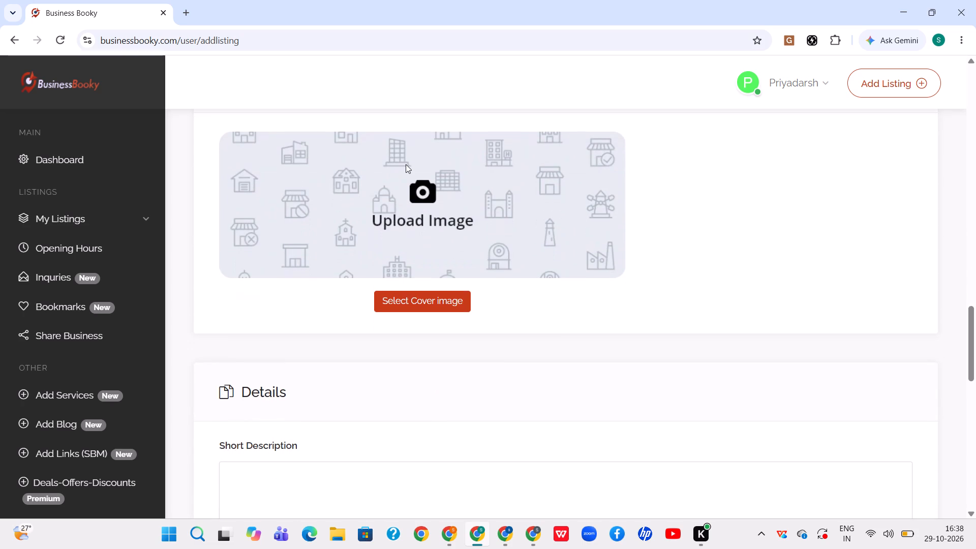
click(288, 478)
click(452, 544)
key(Page_Down)
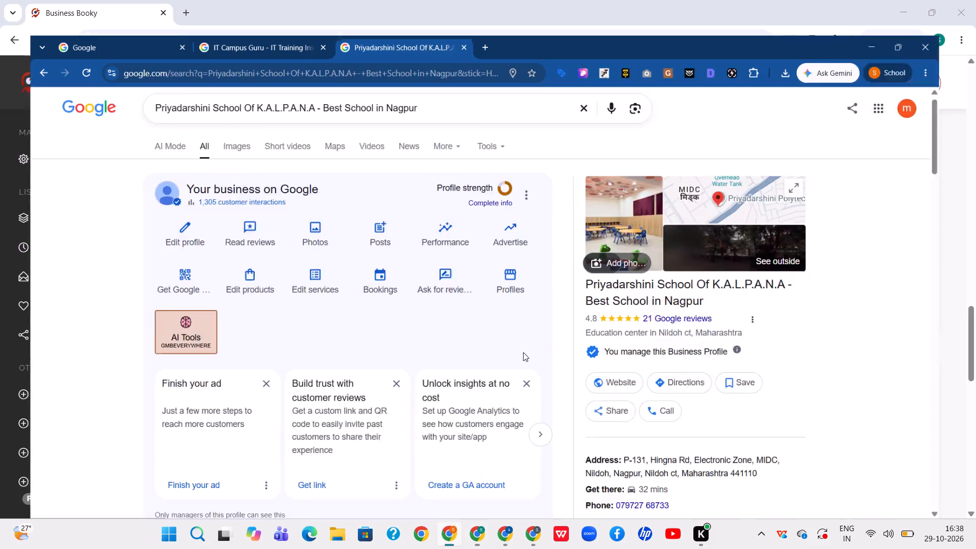
key(Page_Down)
scroll(587, 231, down, 1)
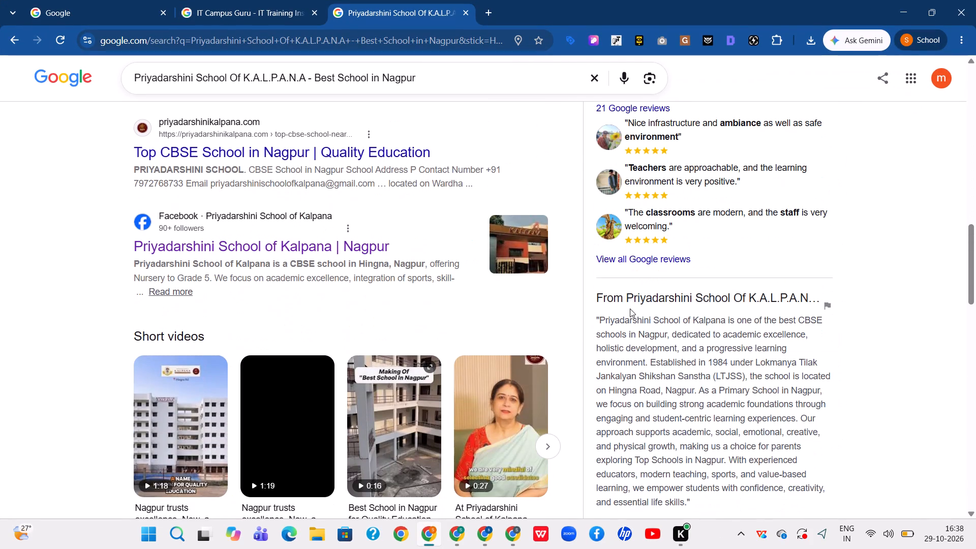
click(628, 317)
drag(628, 317, 637, 444)
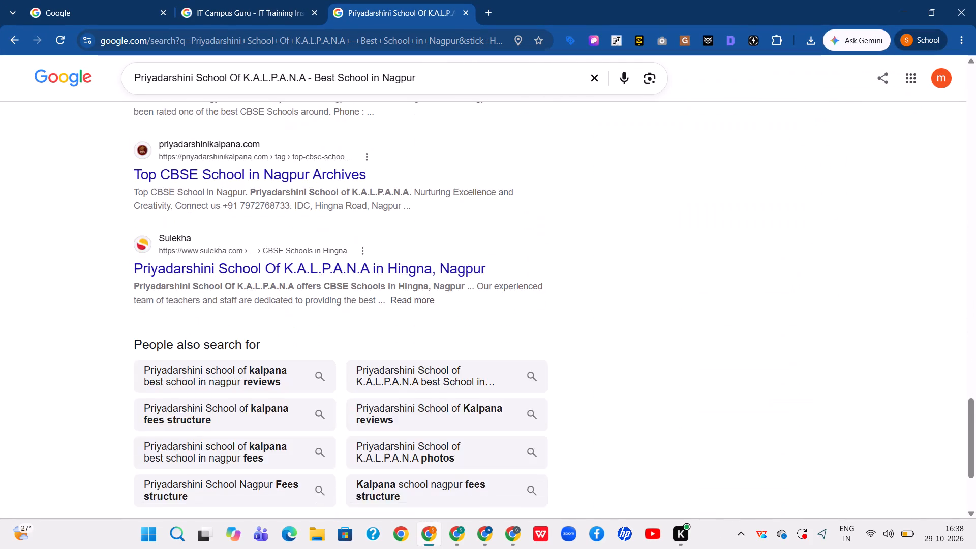
drag(637, 444, 683, 320)
key(Page_Up)
key(Page_Up)
key(ctrl+c)
click(683, 320)
key(Page_Up)
key(Page_Up)
key(Page_Up)
key(Page_Up)
key(Page_Up)
key(Page_Up)
key(Page_Up)
key(Page_Up)
key(Page_Up)
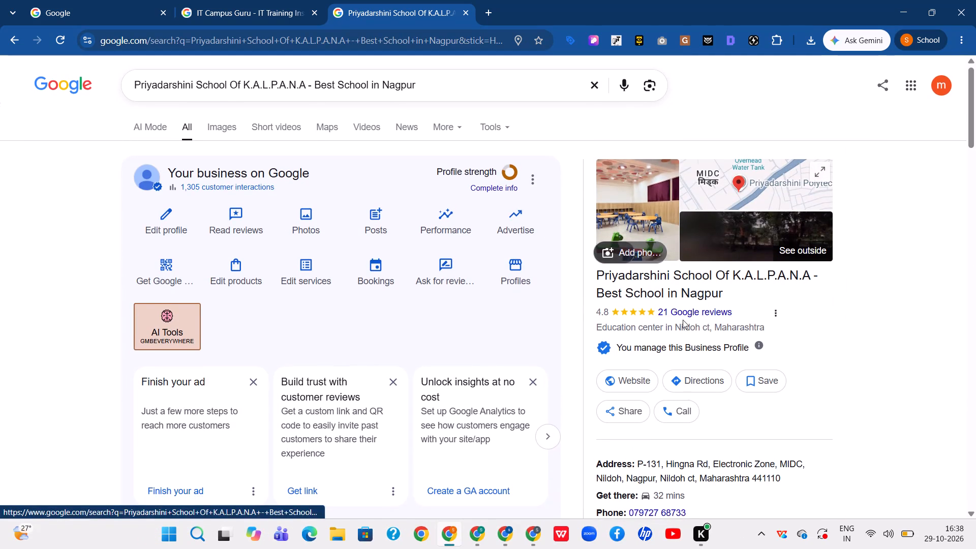
Paste the copied school description into the BusinessBooky listing's Description.
click(469, 527)
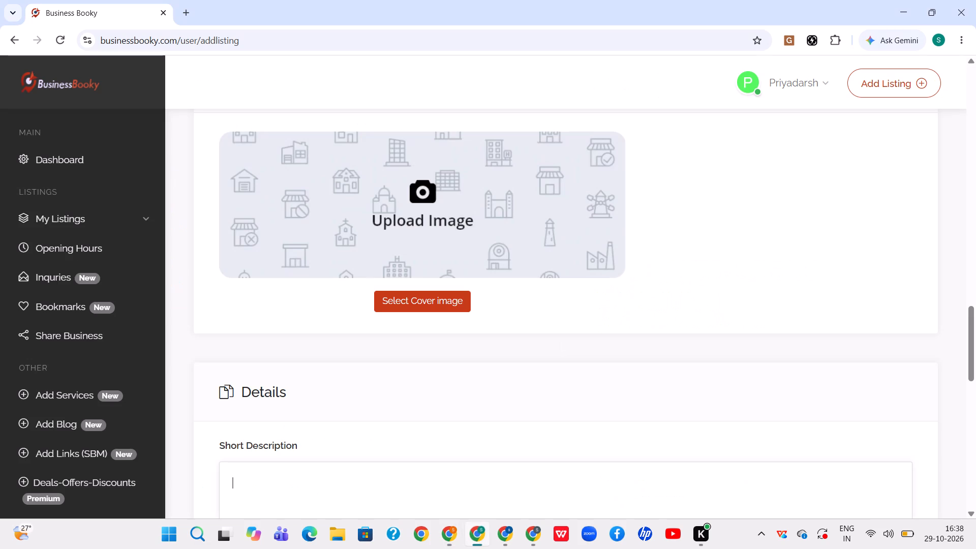
scroll(414, 398, down, 3)
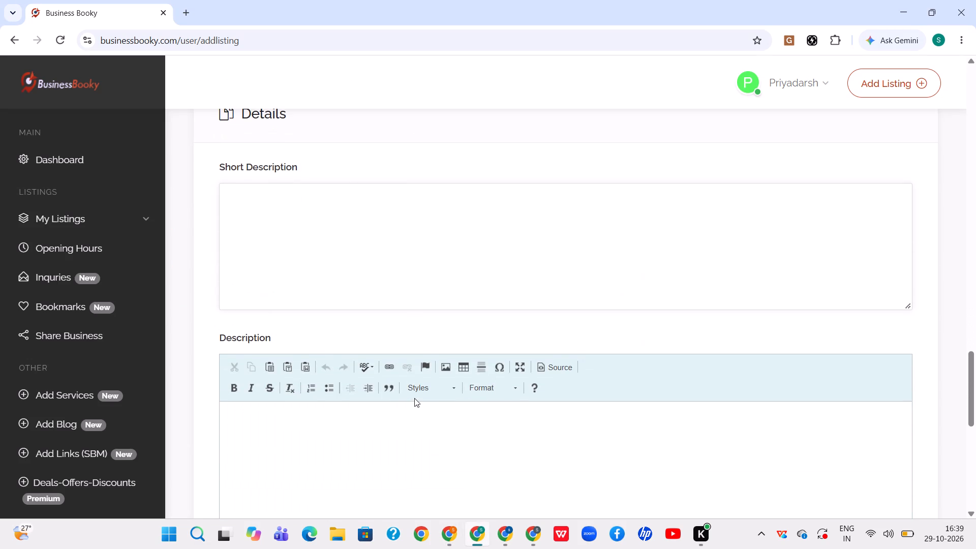
click(405, 435)
key(ctrl+v)
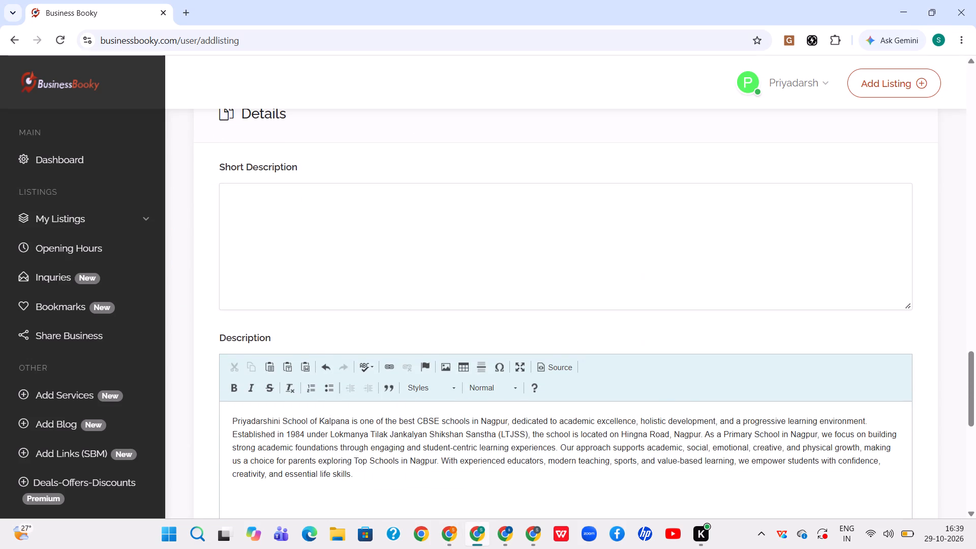
Copy the description's first two sentences, ending with "Hingna Road, Nagpur.", into the Short Description.
drag(704, 433, 129, 346)
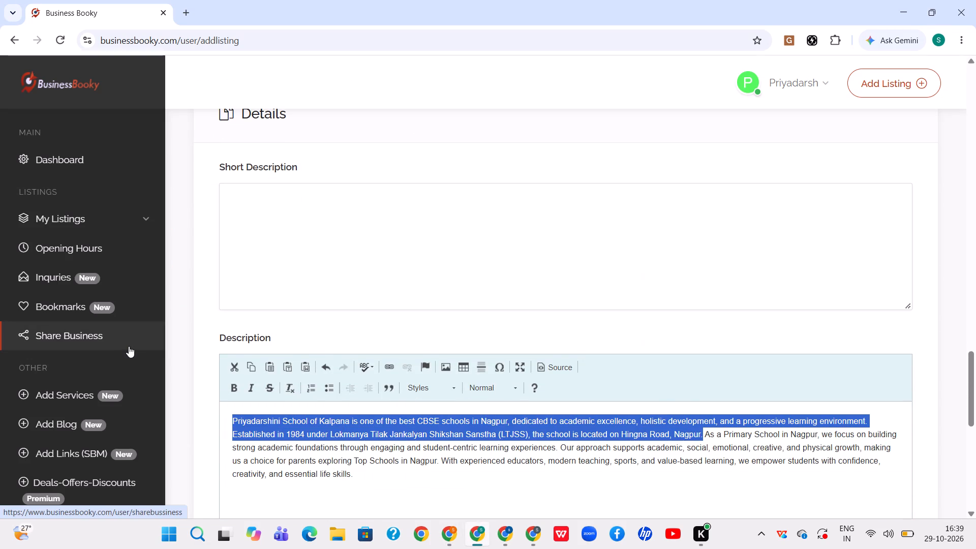
key(ctrl+c)
click(390, 210)
key(ctrl+v)
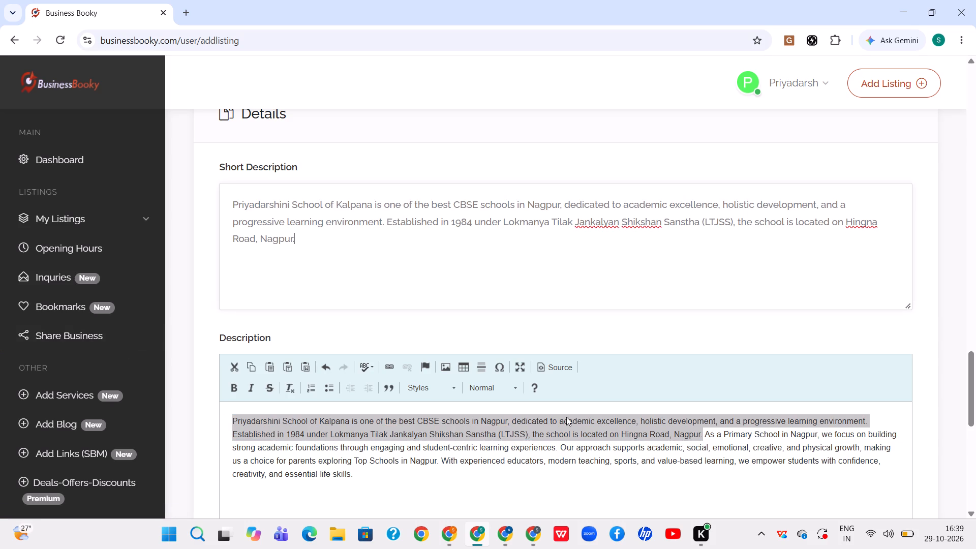
click(530, 473)
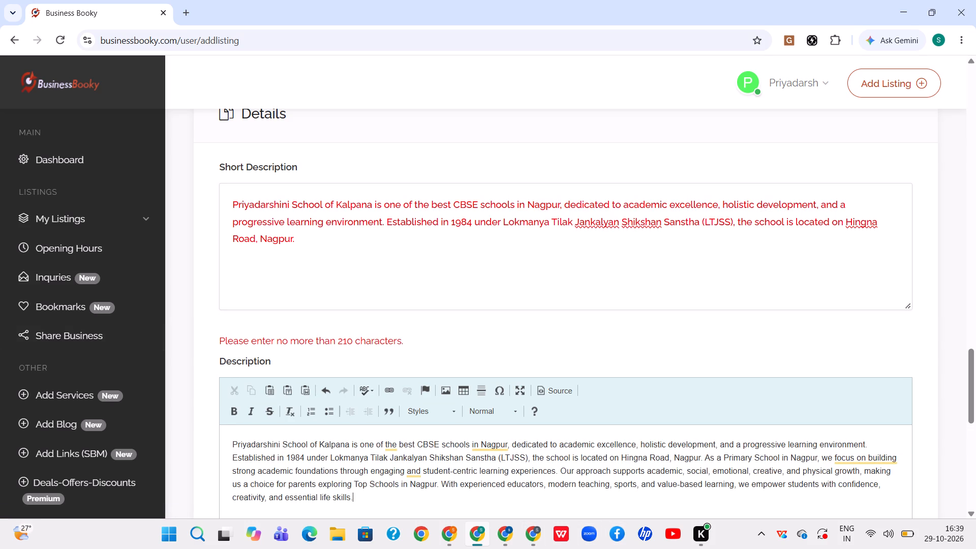
Shorten the Short Description to its first sentence by deleting everything from "Established in 1984" onward.
click(405, 228)
drag(405, 228, 489, 270)
key(BackSpace)
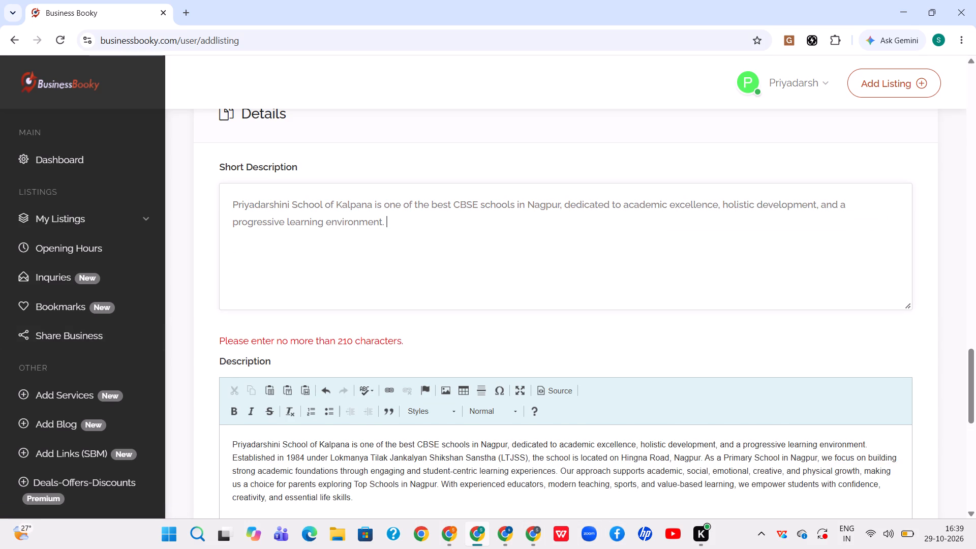
click(466, 490)
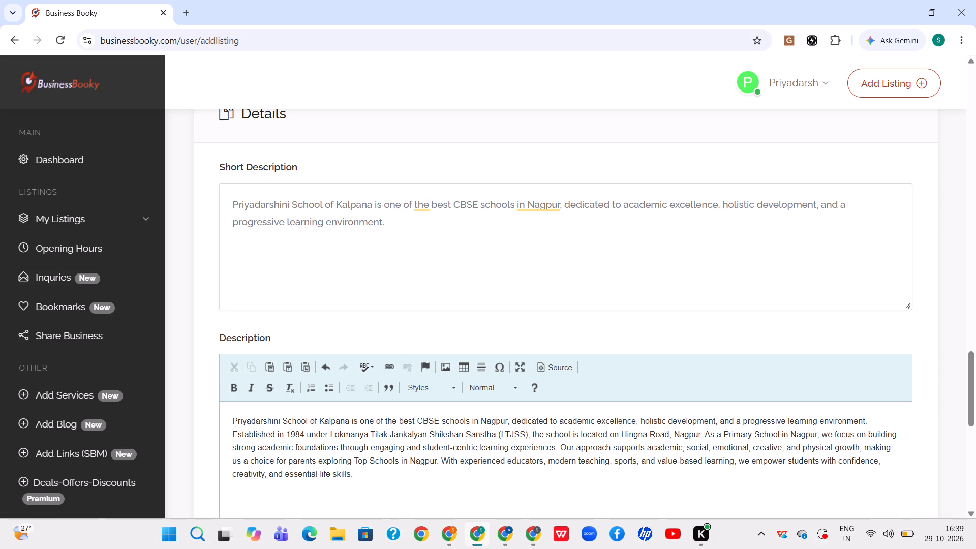
Copy the share link of the school's Google business profile in the other Chrome window.
click(454, 532)
click(601, 404)
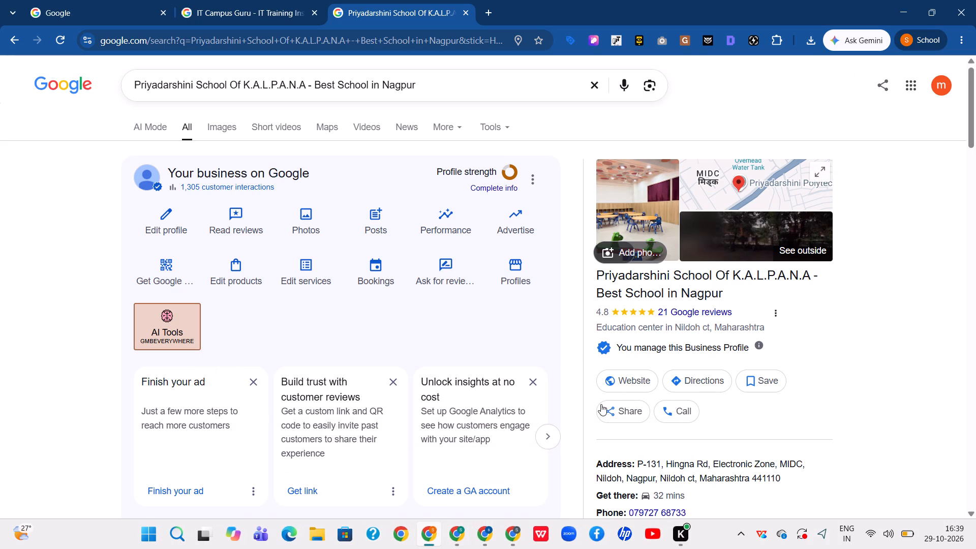
click(866, 311)
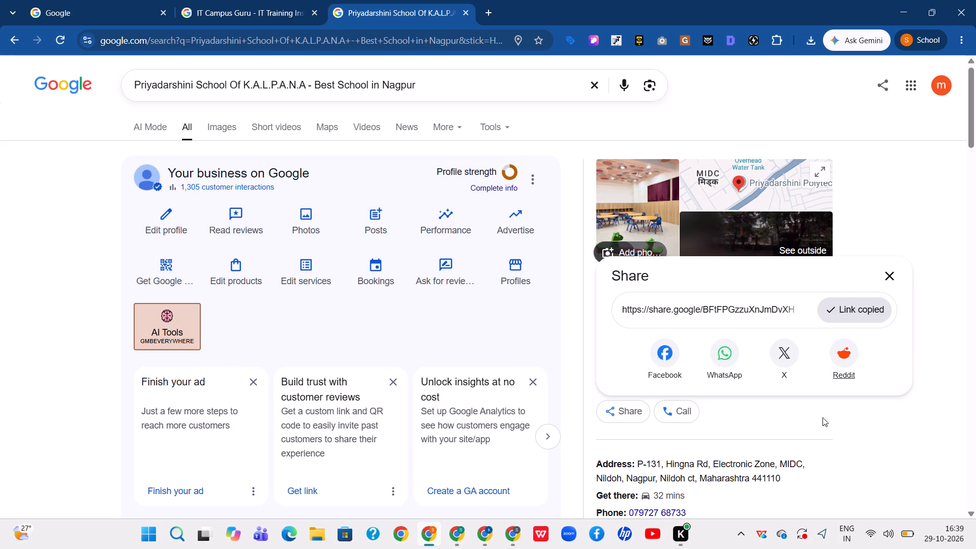
click(789, 467)
Link "best CBSE schools in Nagpur" in the listing's Description to the copied share link, with target New Window (_blank).
click(451, 540)
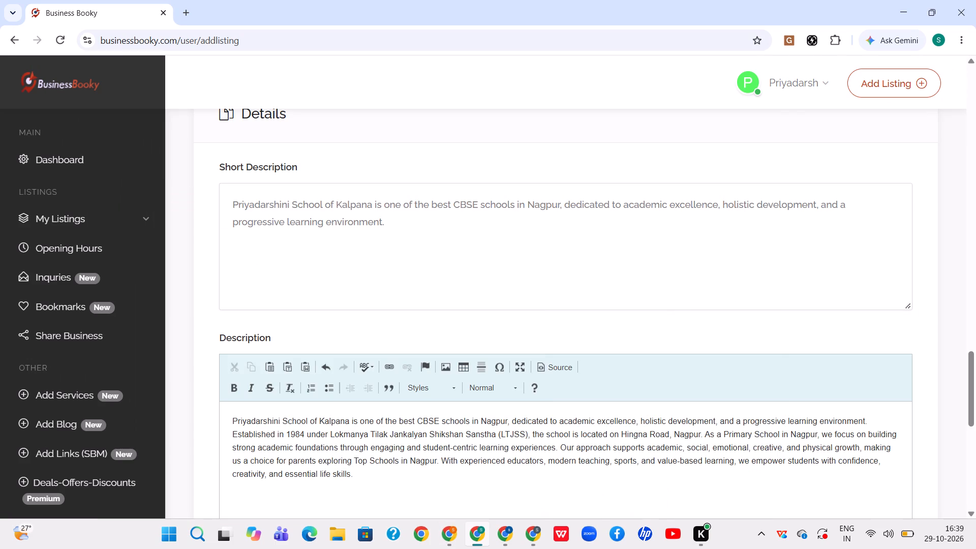
click(409, 417)
drag(409, 417, 507, 417)
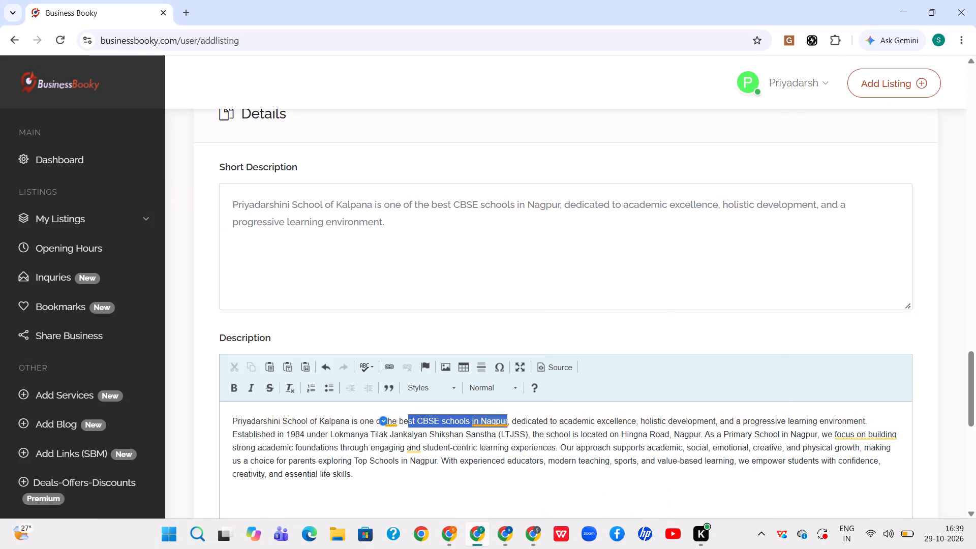
drag(507, 417, 509, 419)
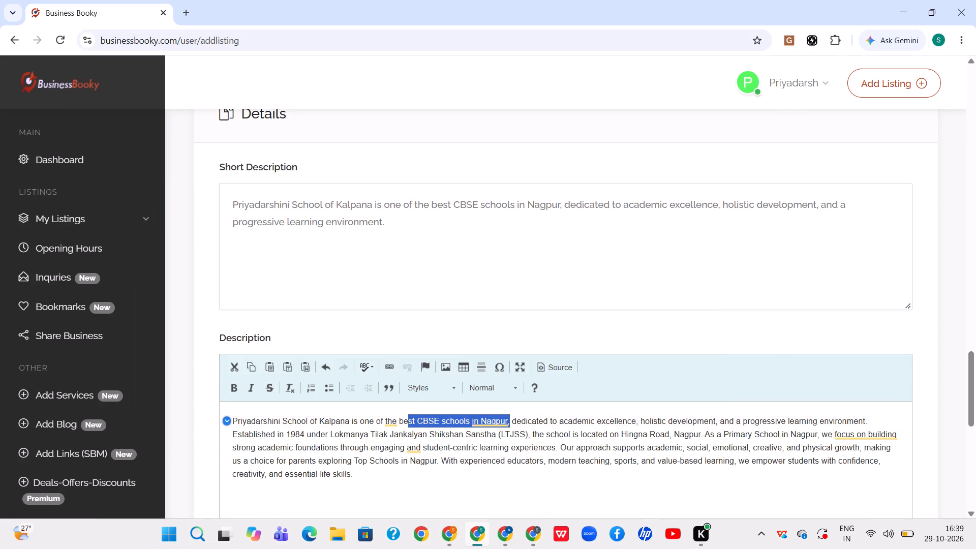
click(400, 422)
drag(400, 422, 419, 422)
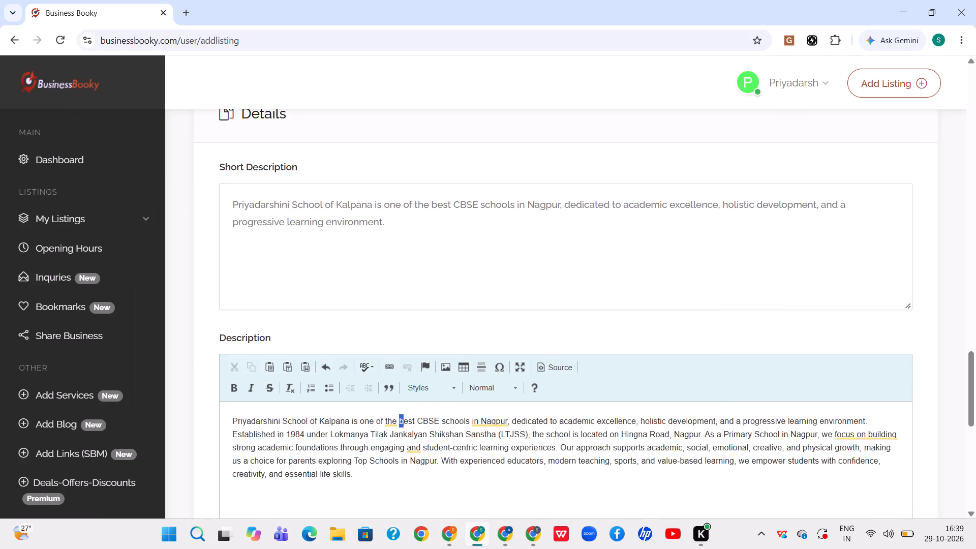
drag(419, 422, 507, 420)
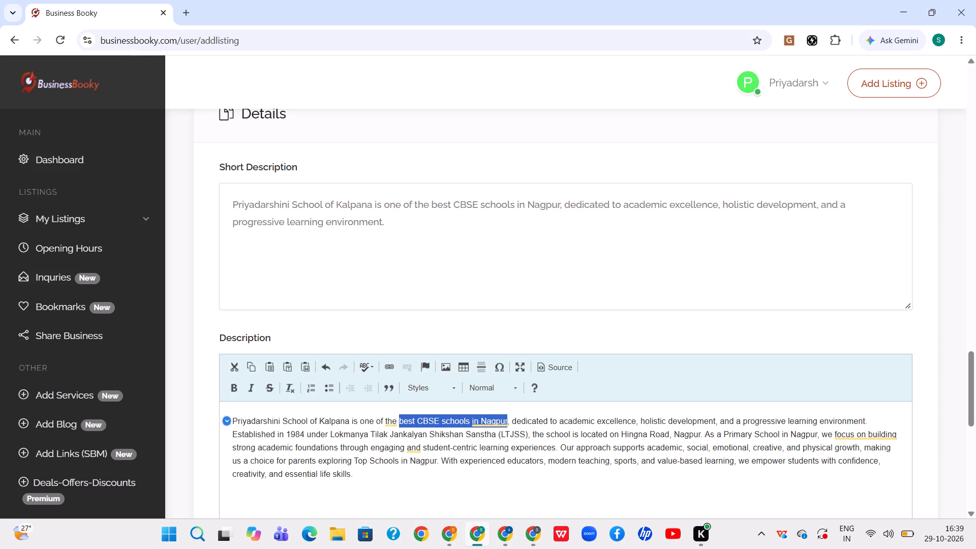
click(387, 362)
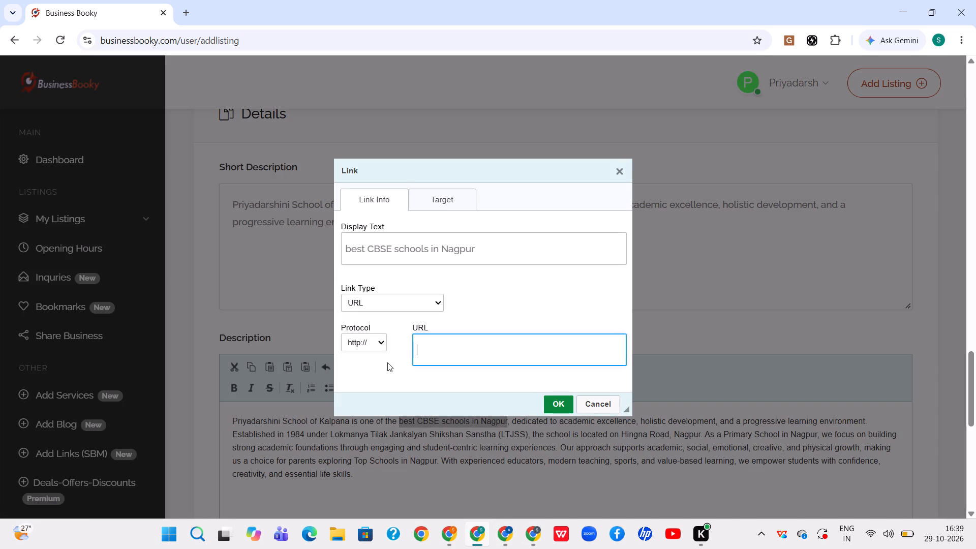
key(ctrl+v)
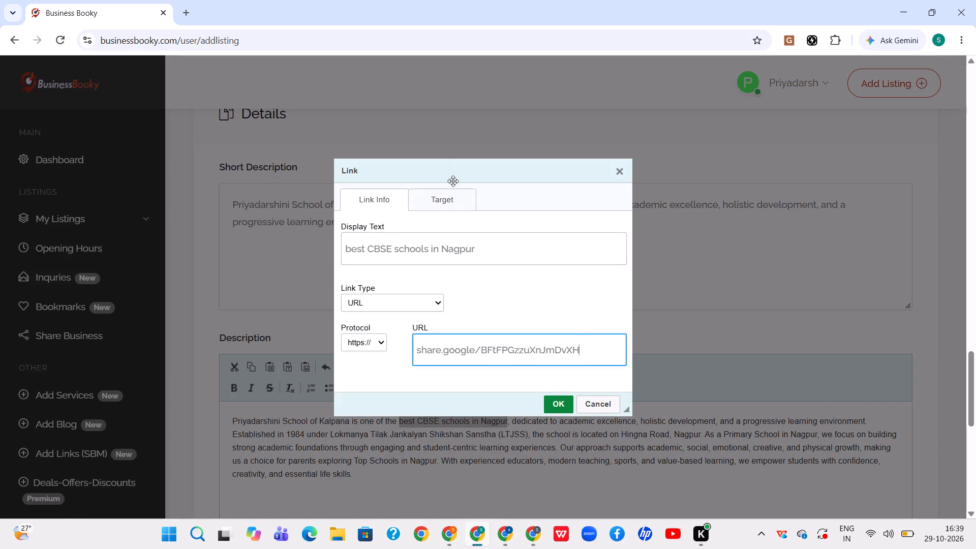
click(451, 193)
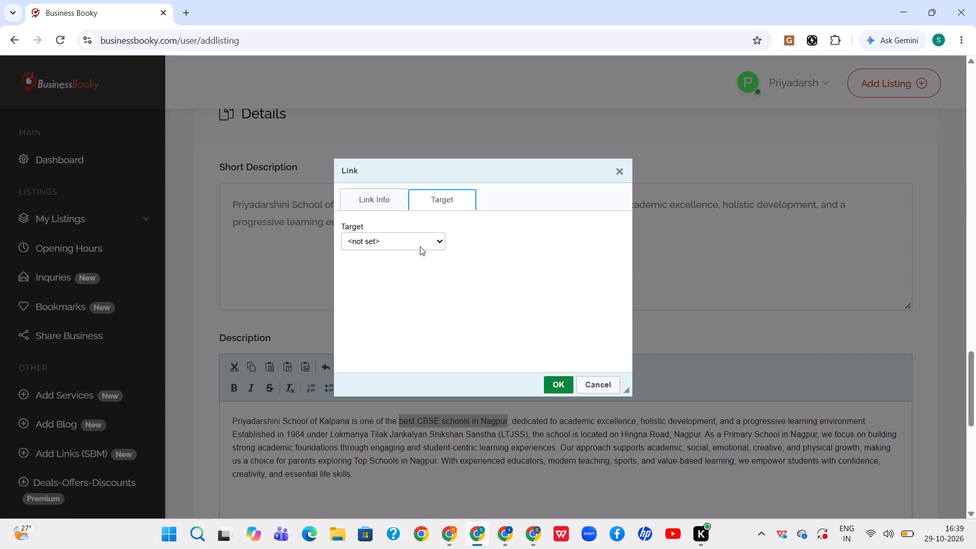
click(420, 247)
click(425, 305)
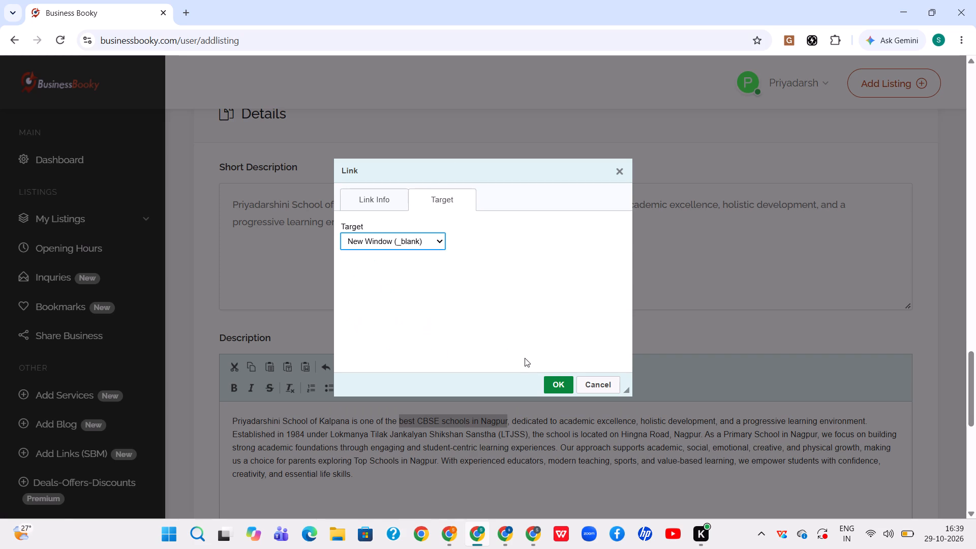
click(562, 390)
click(470, 487)
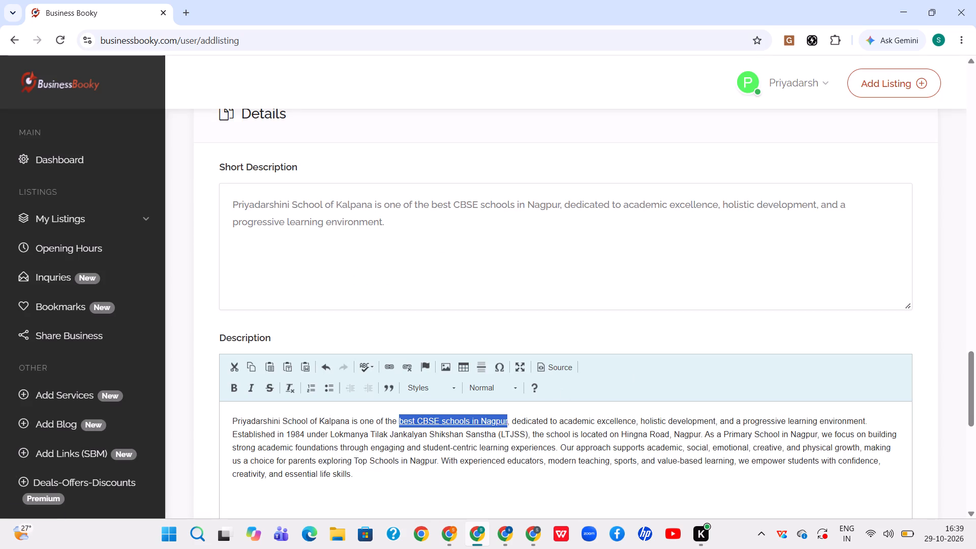
Continue to the listing's contact details below the Description, starting with the required phone and e-mail.
scroll(470, 487, down, 4)
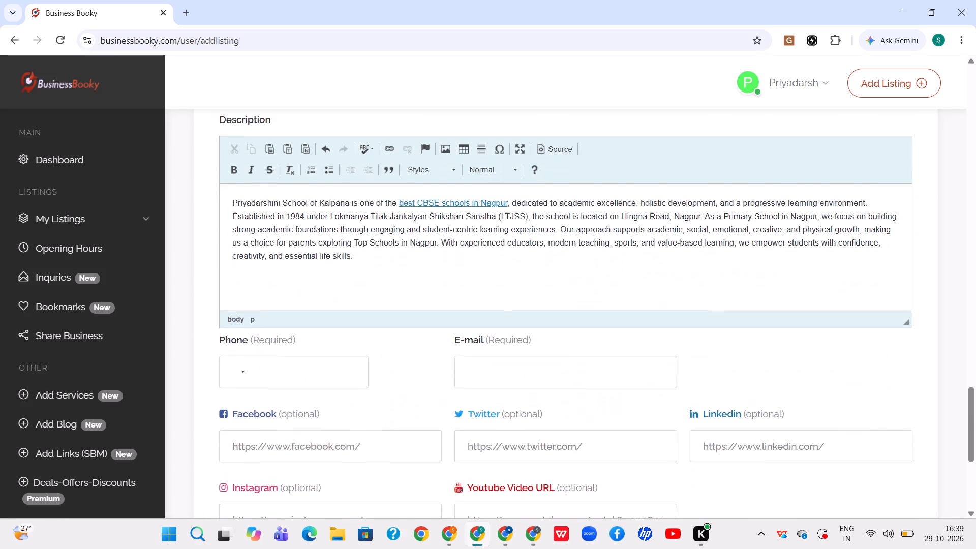
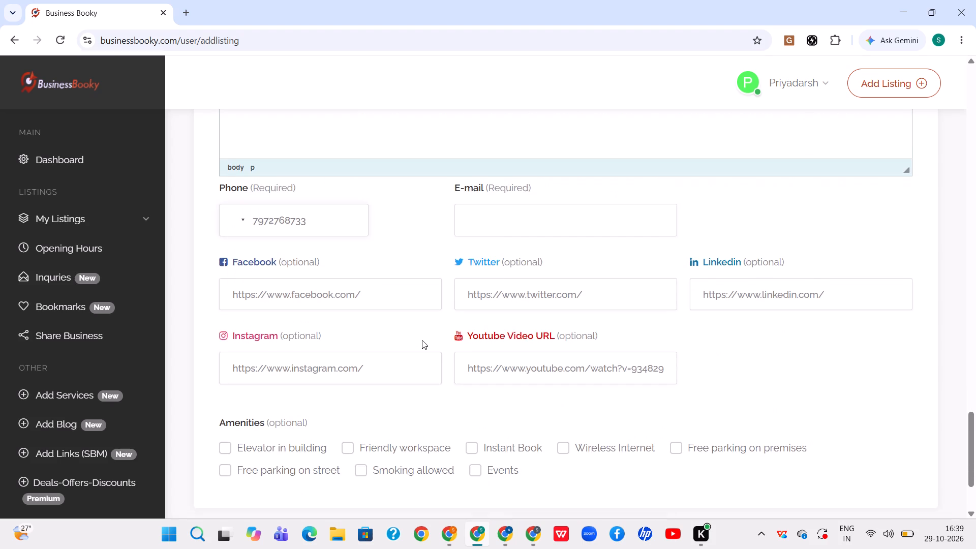
Select the Friendly workspace and Events amenities, submit the school's listing, and decline saving the address.
scroll(422, 340, down, 1)
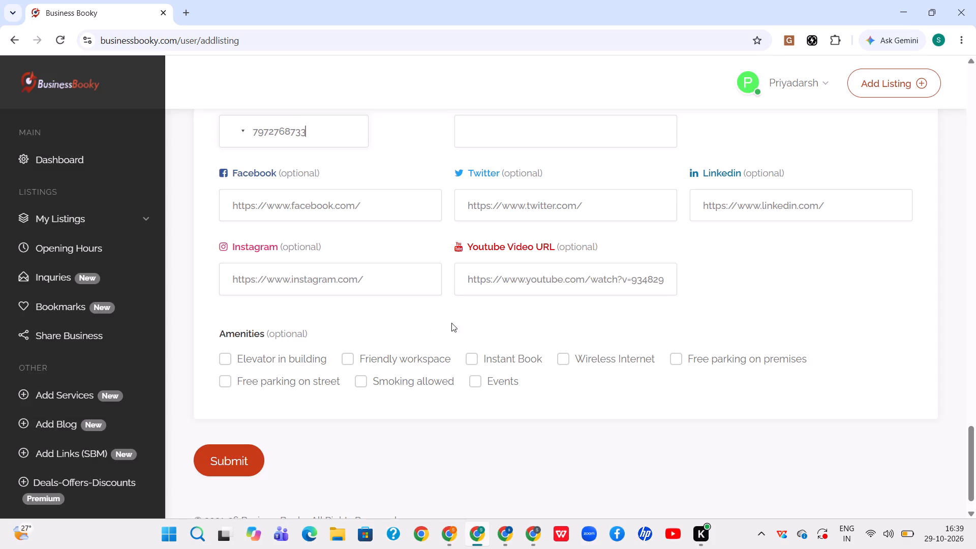
click(416, 354)
click(477, 378)
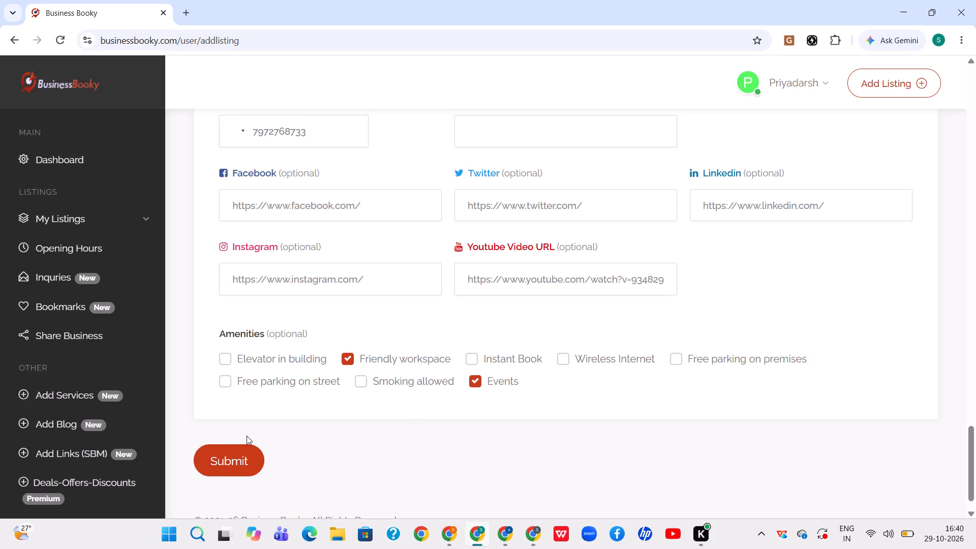
click(231, 461)
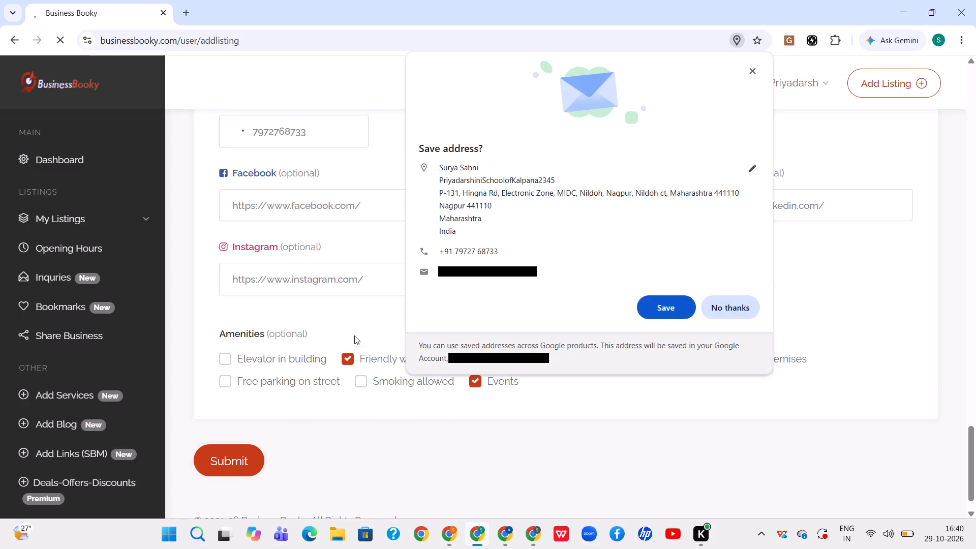
click(721, 301)
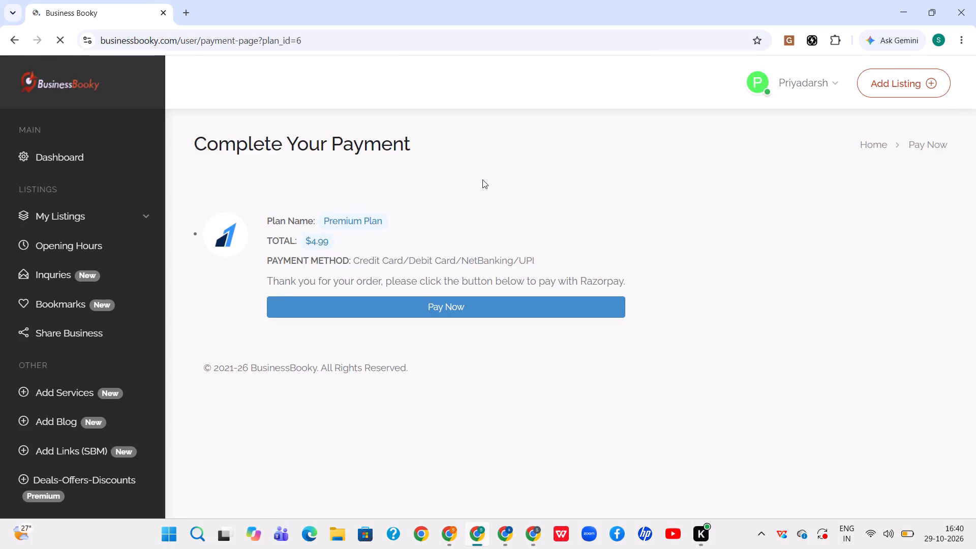
Open the school's submitted listing for editing from the dashboard's managed listings and copy its page URL.
click(822, 86)
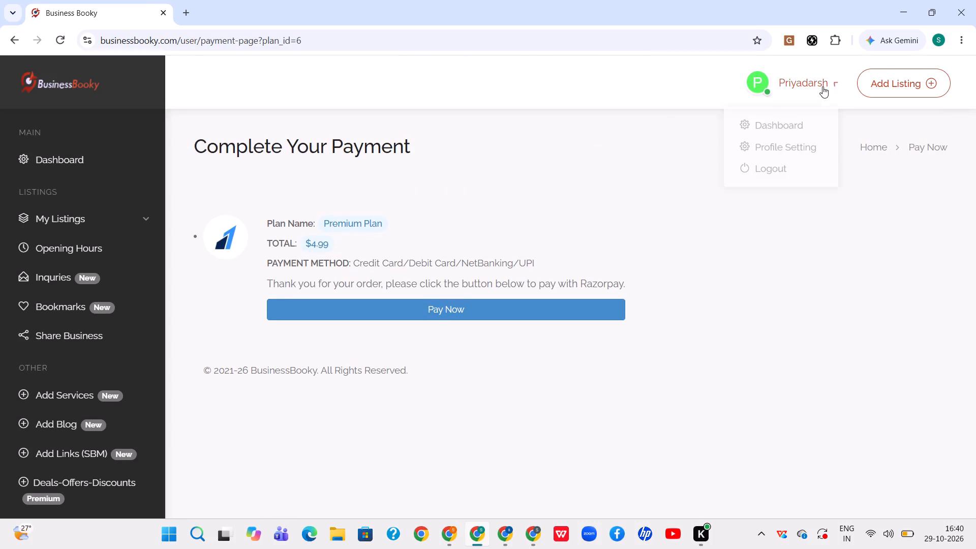
click(777, 120)
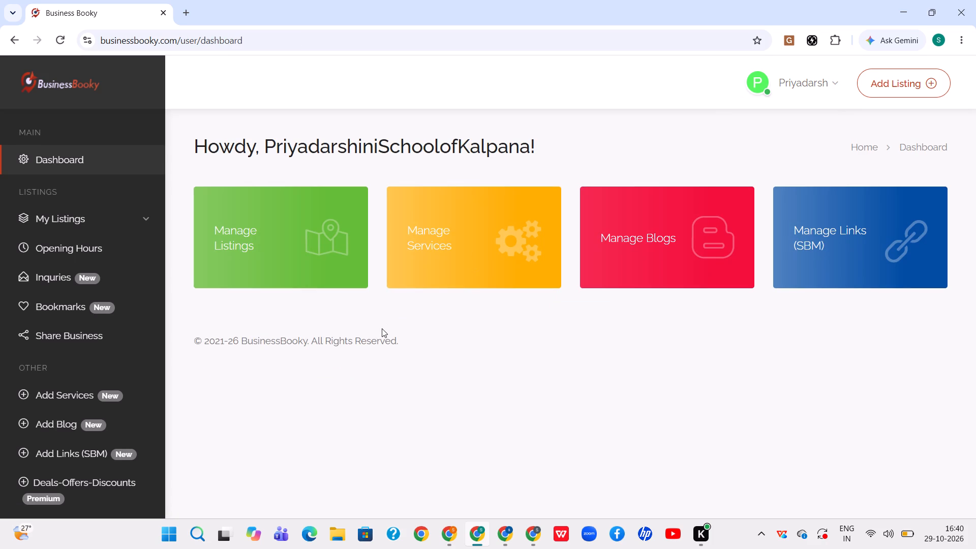
click(276, 202)
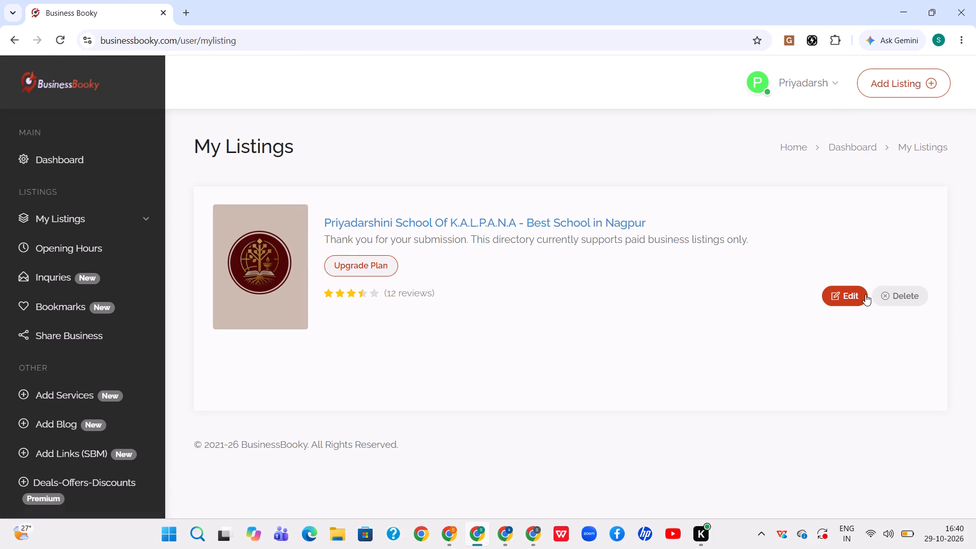
click(864, 294)
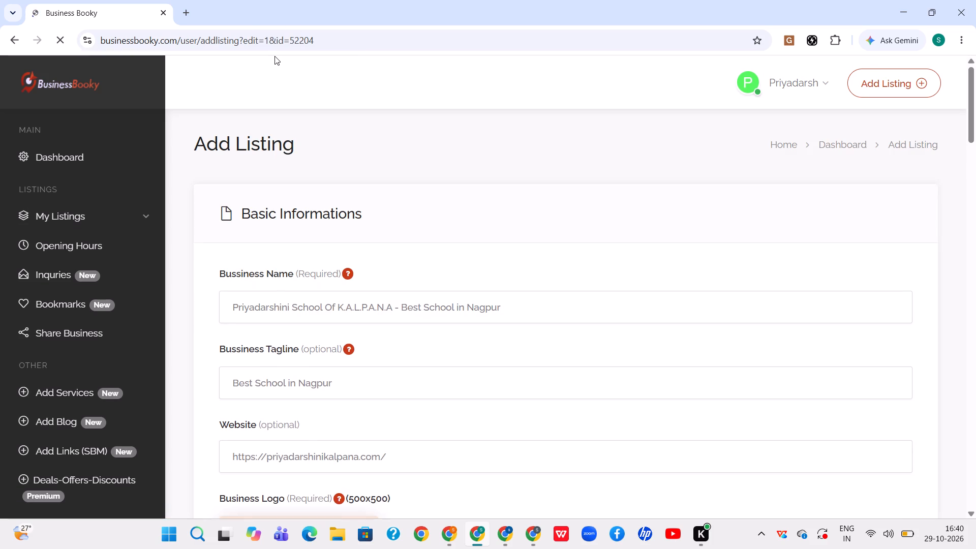
click(245, 25)
click(249, 36)
key(ctrl+c)
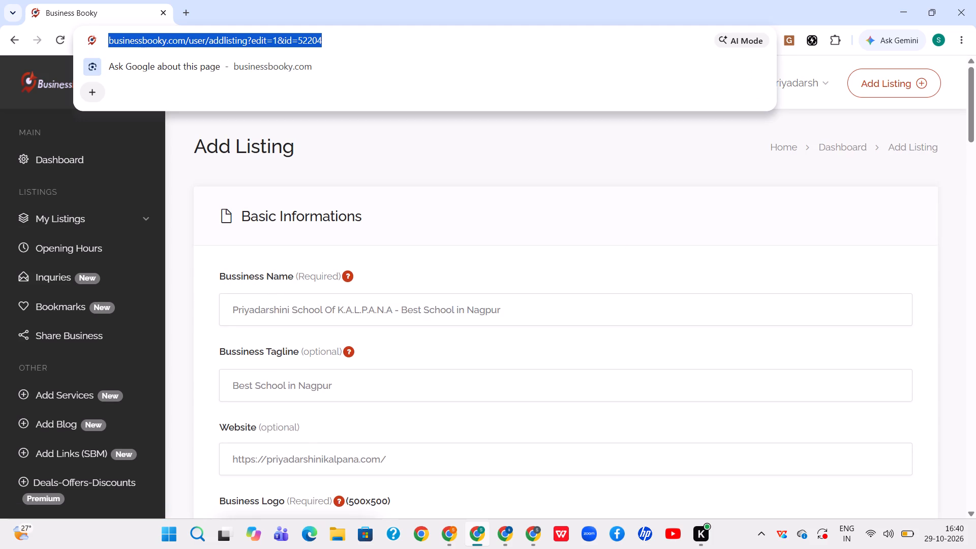
click(419, 139)
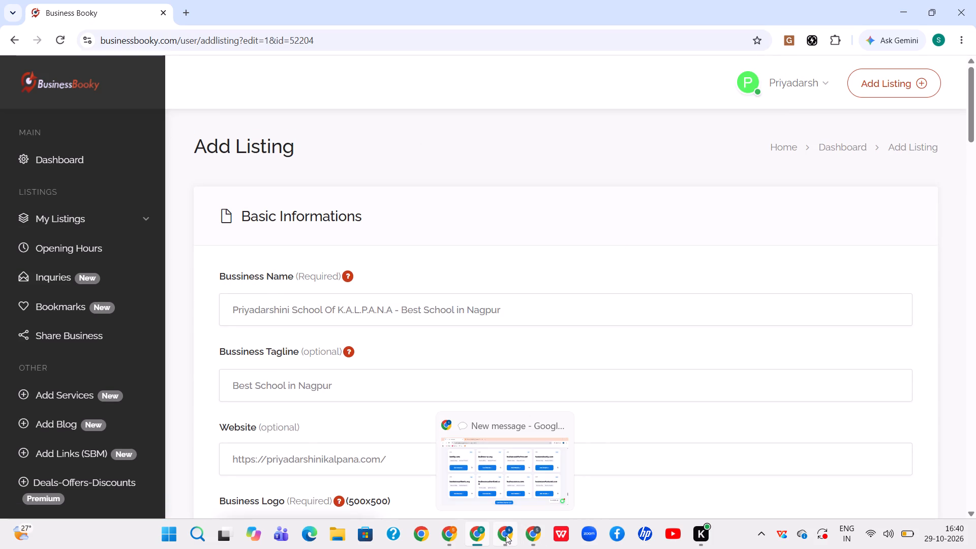
Switch to the Mds backlinks spreadsheet and paste the copied listing link into cell D3625 of the Surya sheet.
drag(506, 535, 478, 529)
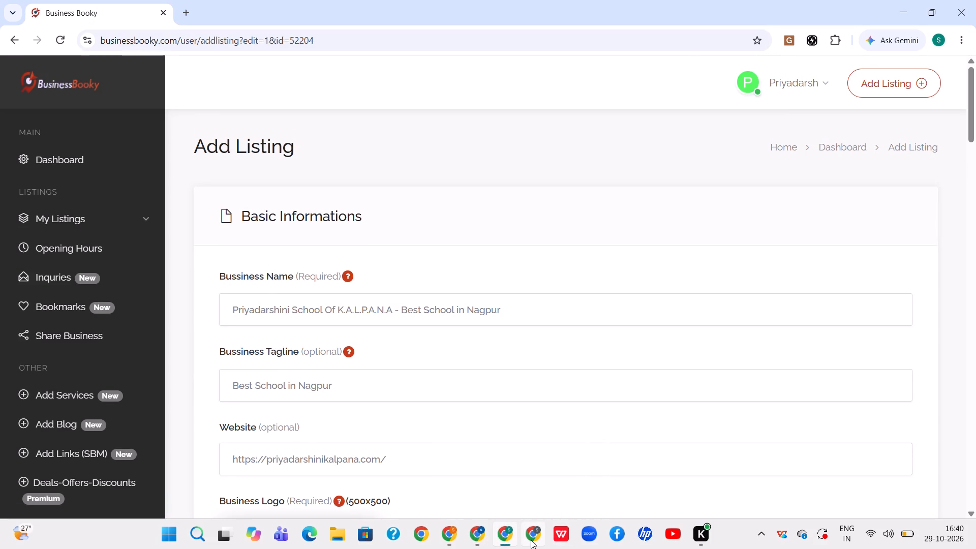
click(531, 540)
key(ctrl+v)
Select the first empty cell, H3439, below the 29/10/2026 BusinessBooky link in the IT training institute's link column.
key(Right)
key(Right)
key(Right)
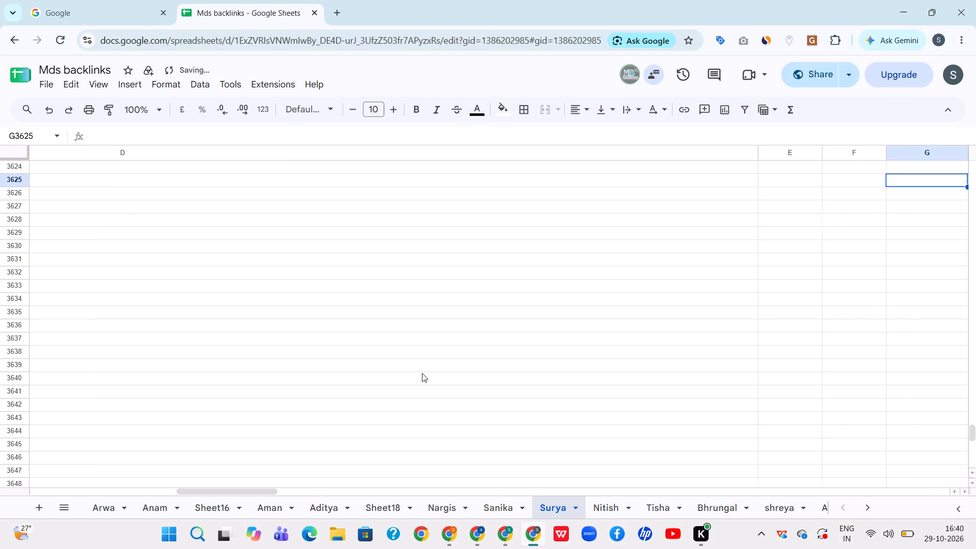
key(Right)
key(Page_Up)
key(Page_Up)
key(Page_Up)
key(Page_Up)
key(Page_Up)
key(Page_Up)
key(Page_Up)
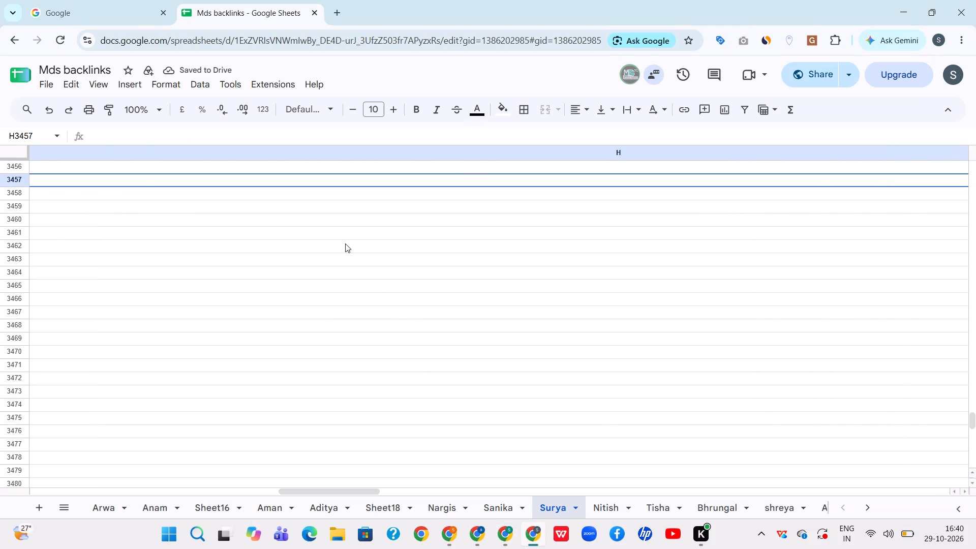
key(Page_Up)
scroll(345, 243, right, 2)
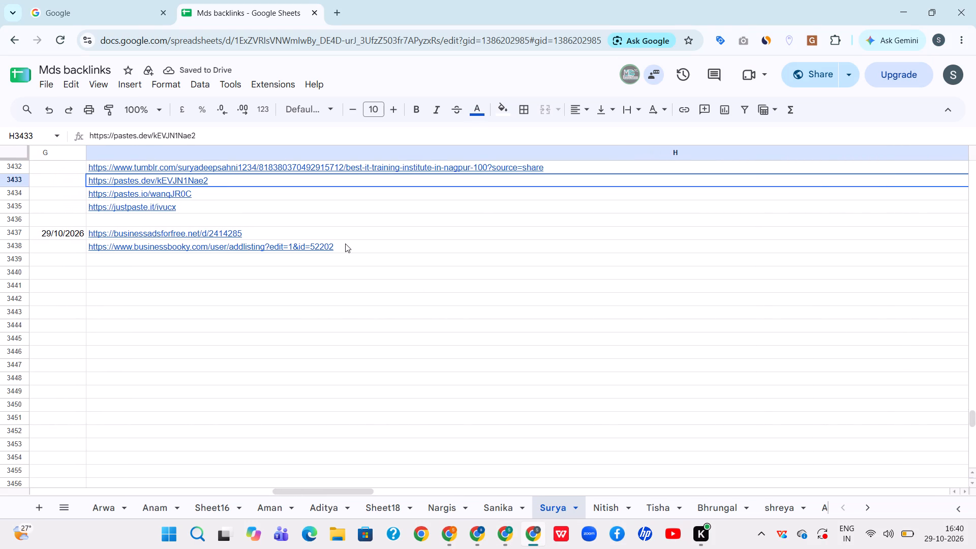
click(272, 262)
scroll(272, 262, down, 1)
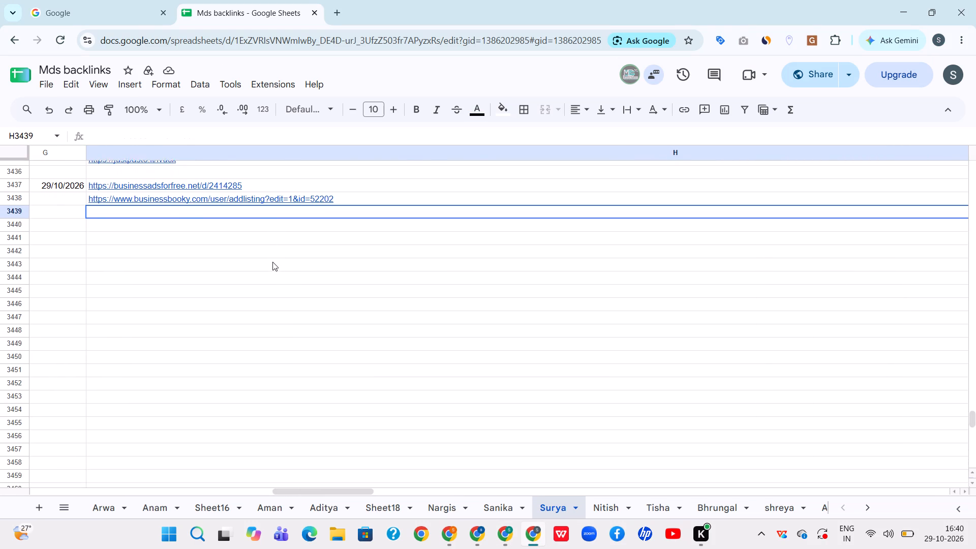
scroll(272, 262, down, 1)
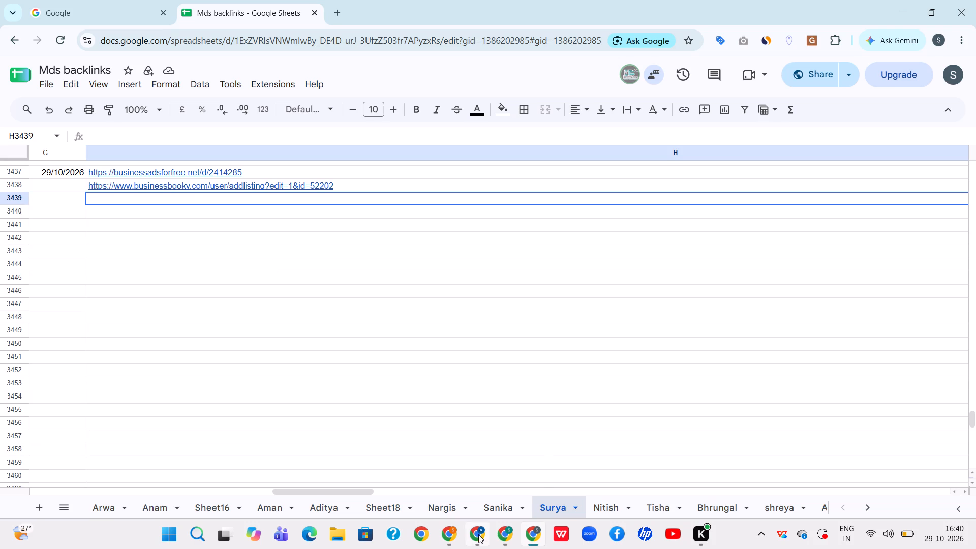
Return to the localseorankers.com business citation list to find the next listing site.
click(478, 534)
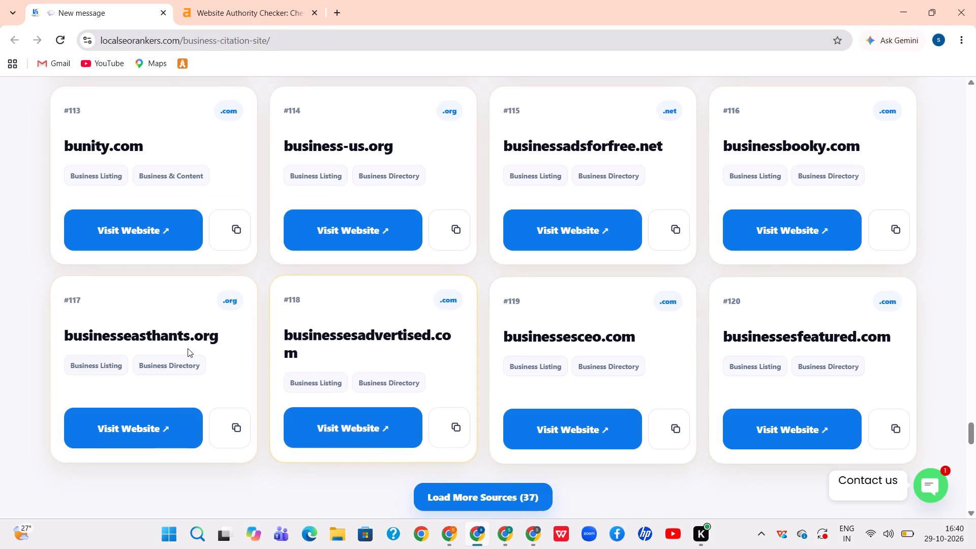
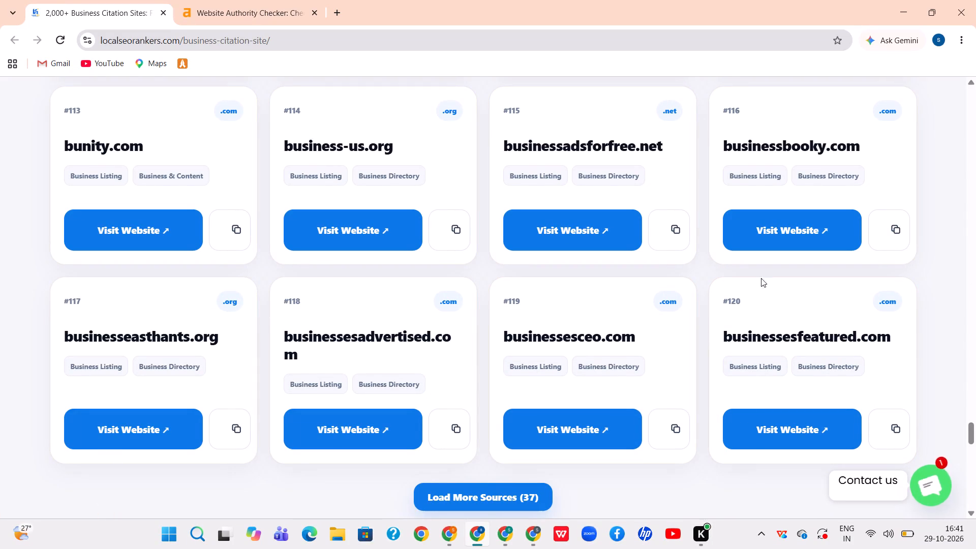
Copy the businesseasthants.org domain from the citation list and check its authority in the Ahrefs Website Authority Checker.
click(228, 426)
click(251, 7)
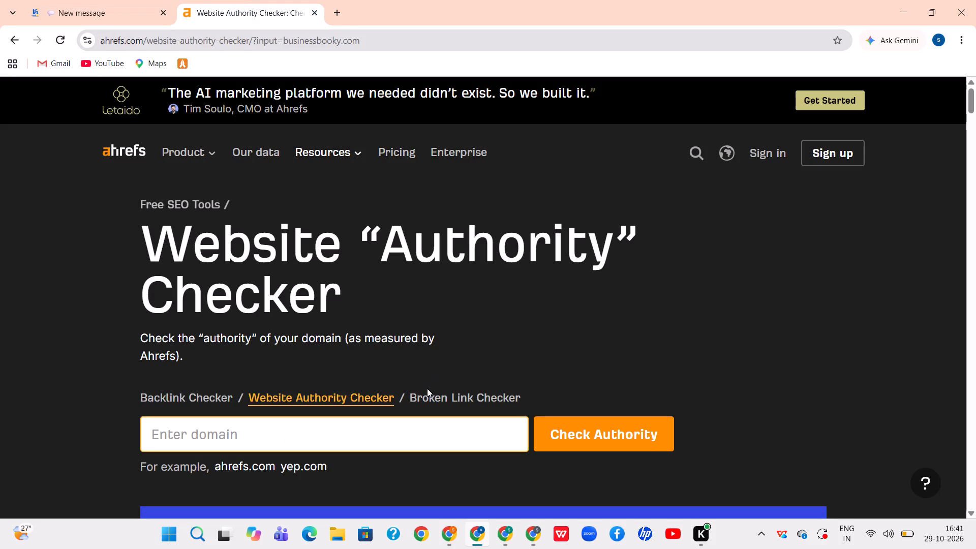
key(ctrl+v)
key(bracketright)
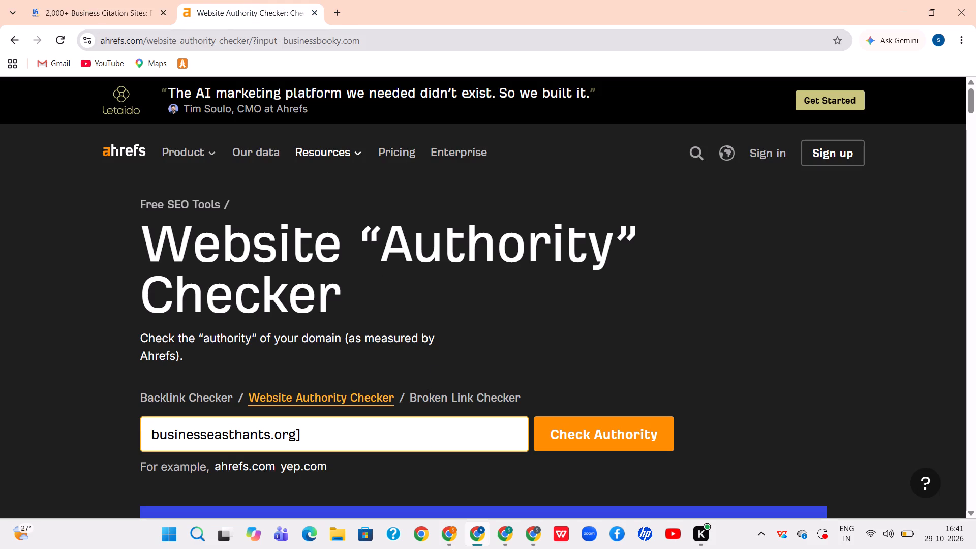
key(BackSpace)
key(Return)
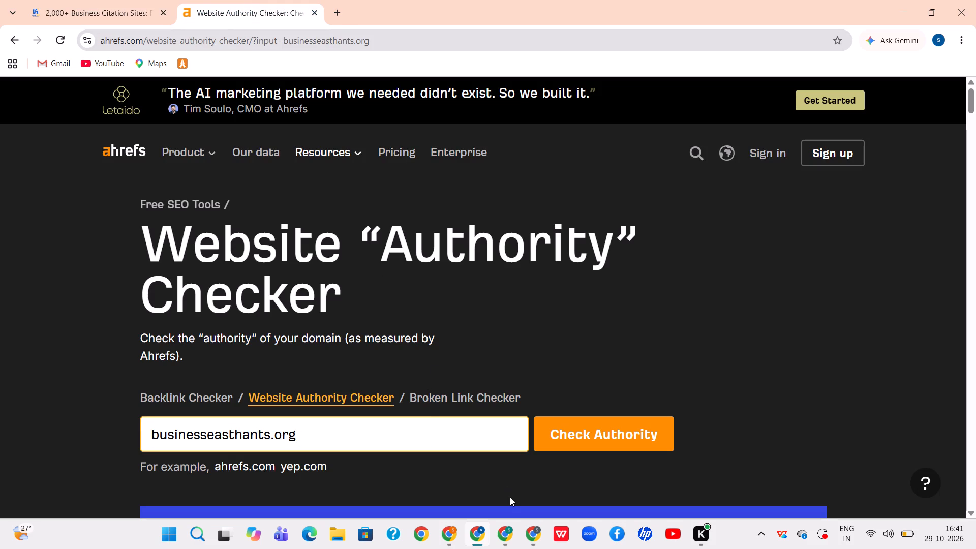
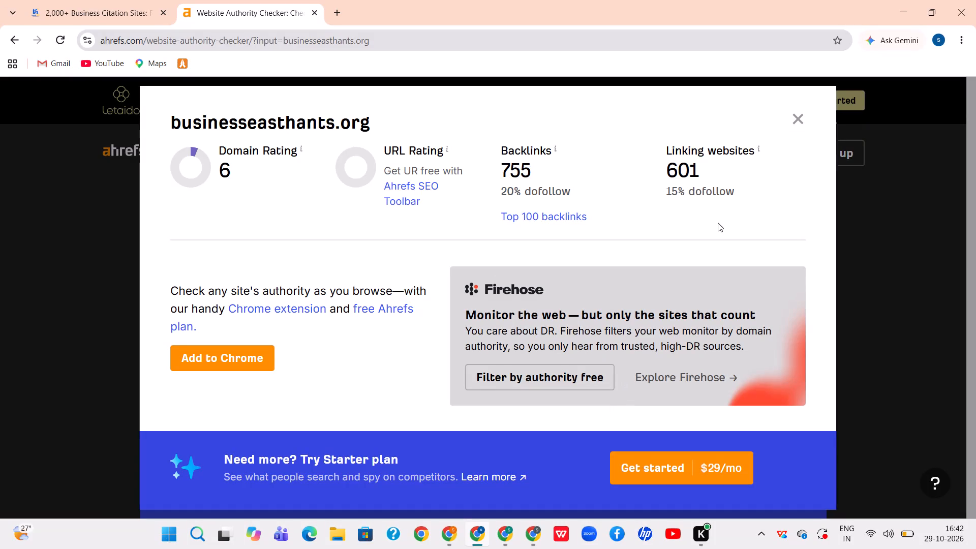
Close the authority result, visit businessesadvertised.com and businessesceo.com from the citation list, and close each site after viewing it.
click(802, 117)
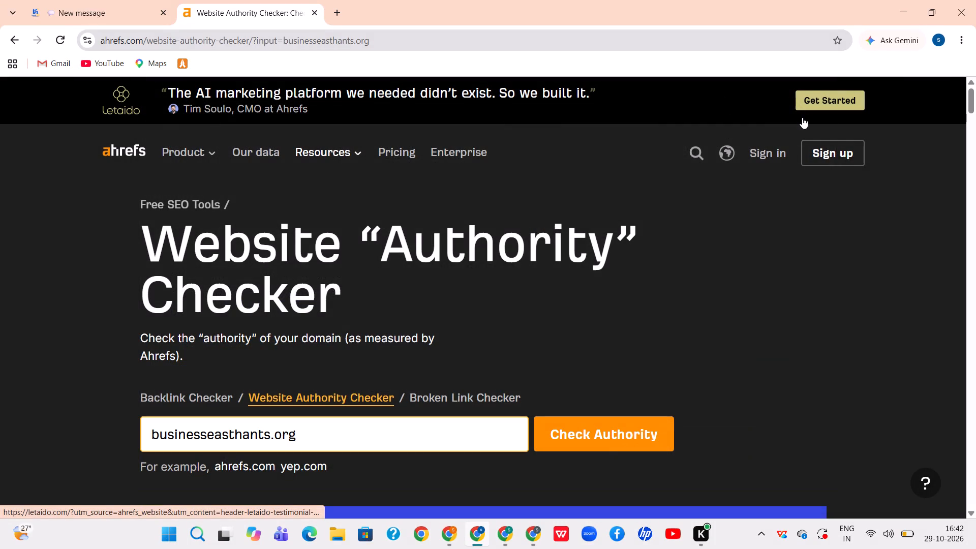
click(114, 0)
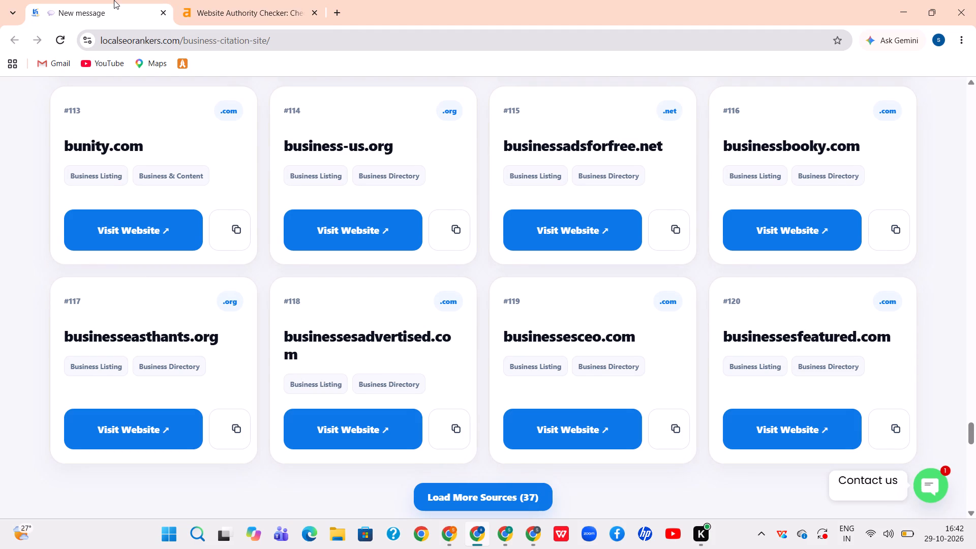
click(325, 432)
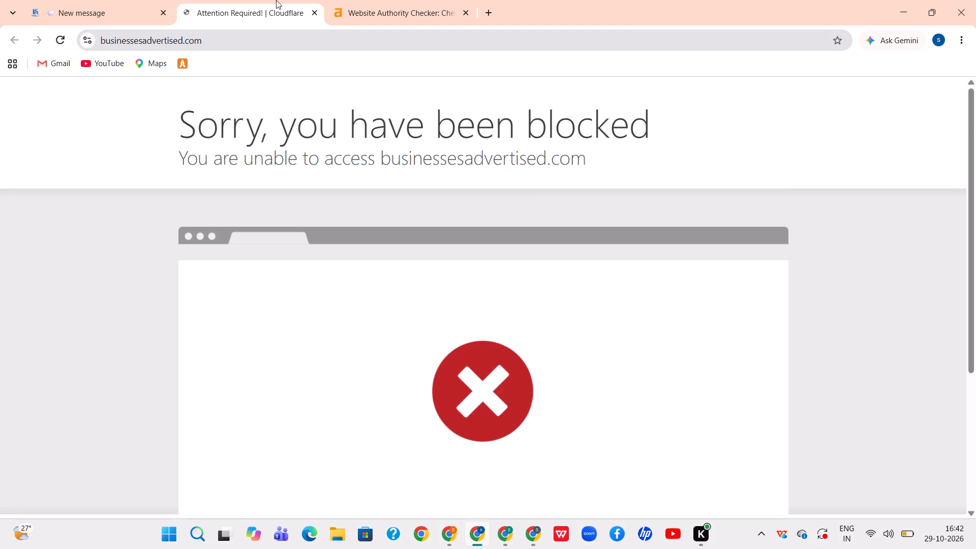
click(312, 12)
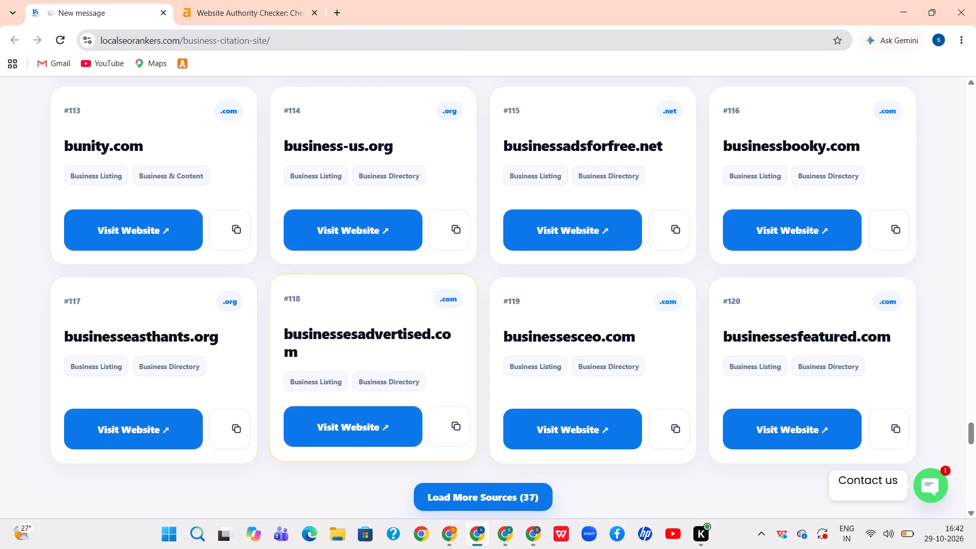
click(592, 416)
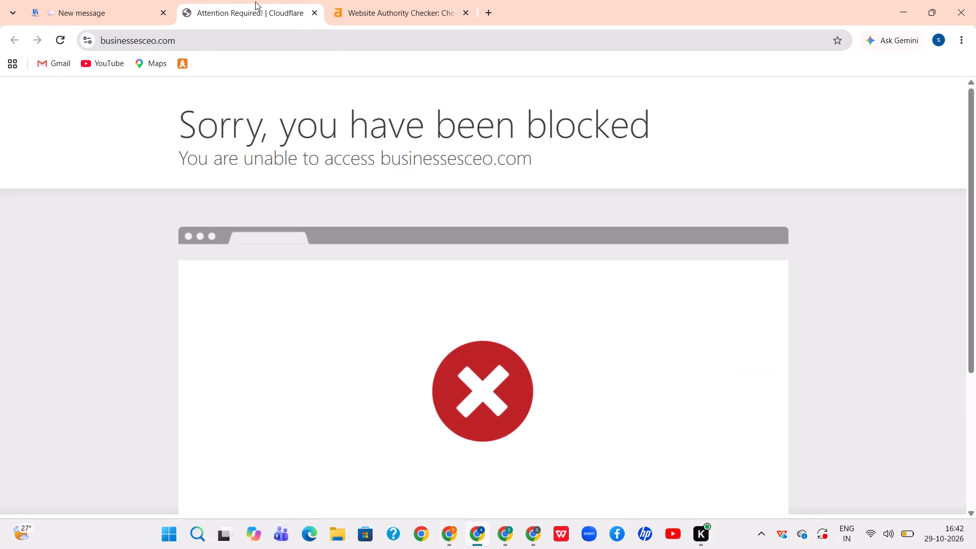
click(315, 12)
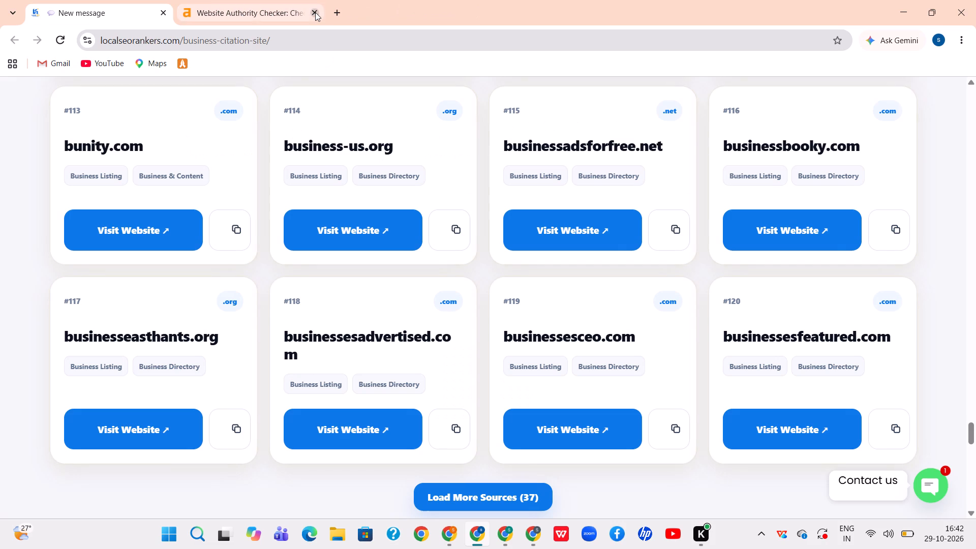
Open businessesfeatured.com from the citation list and copy its full web address.
click(785, 422)
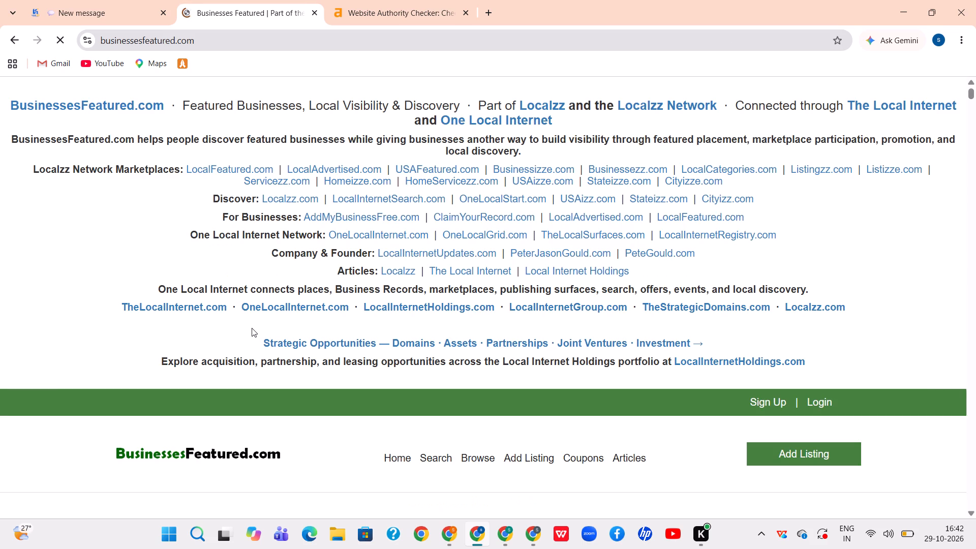
click(388, 1)
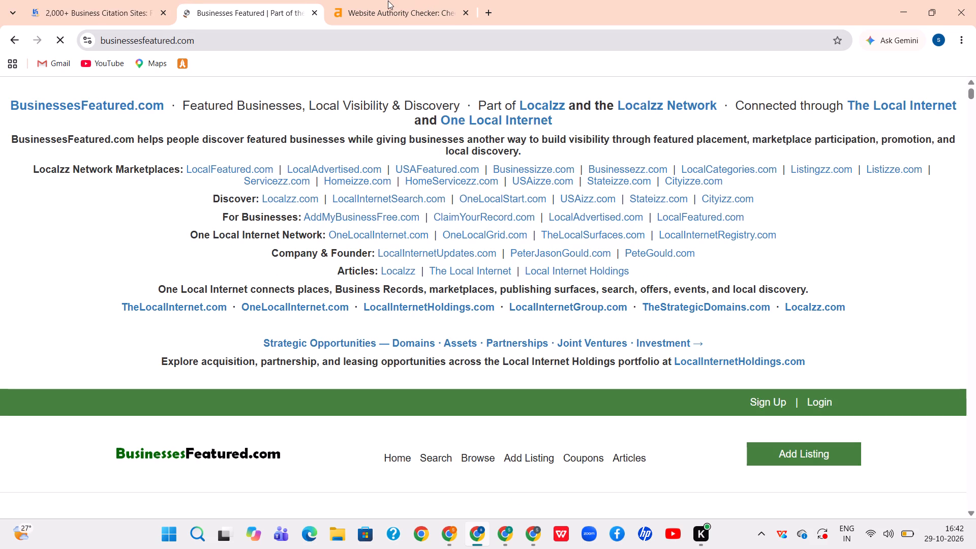
click(360, 2)
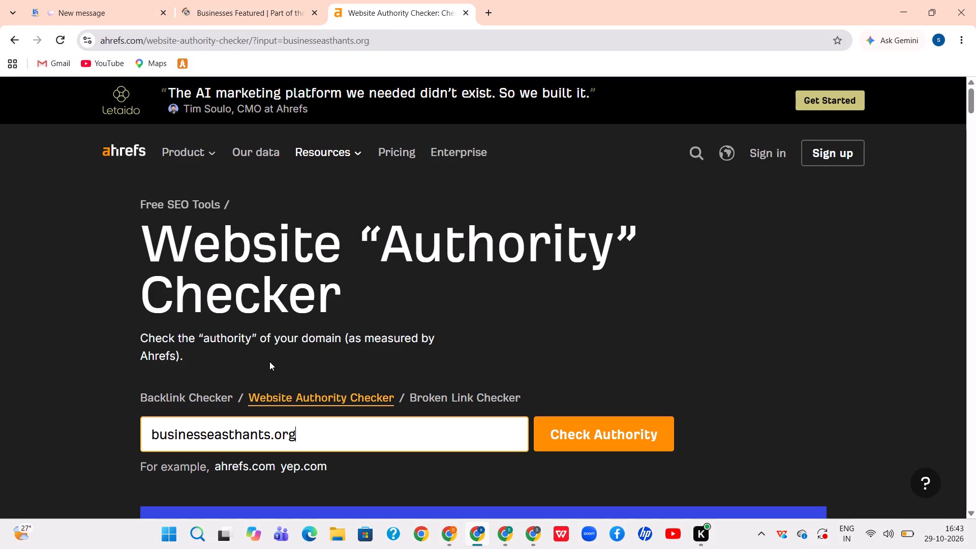
key(ctrl+a)
key(ctrl+v)
click(252, 0)
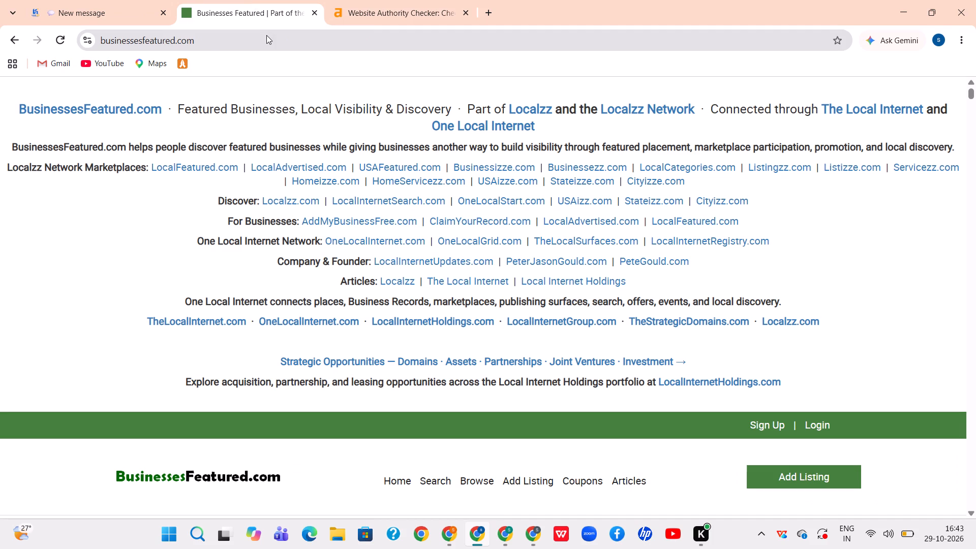
click(266, 35)
click(271, 42)
click(238, 41)
key(ctrl+c)
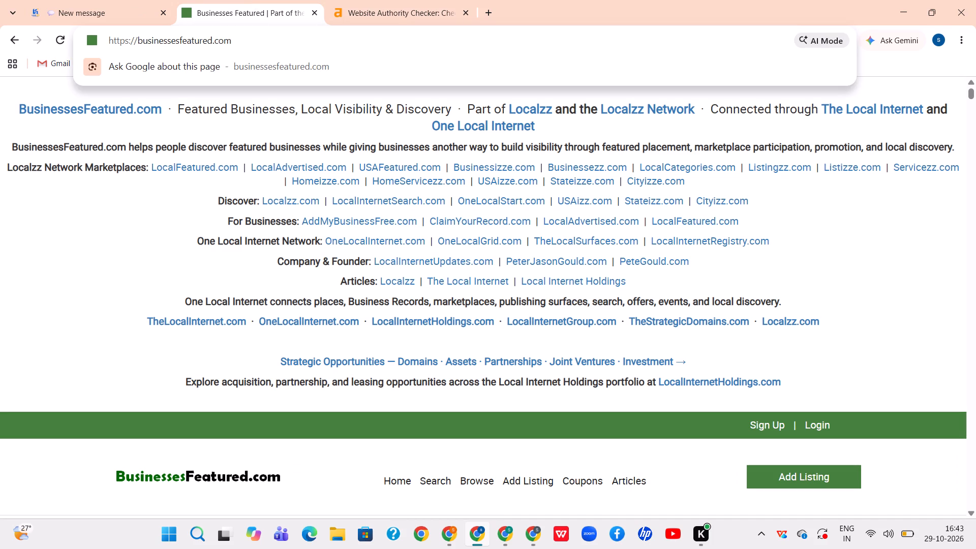
key(ctrl+a)
key(ctrl+c)
click(0, 300)
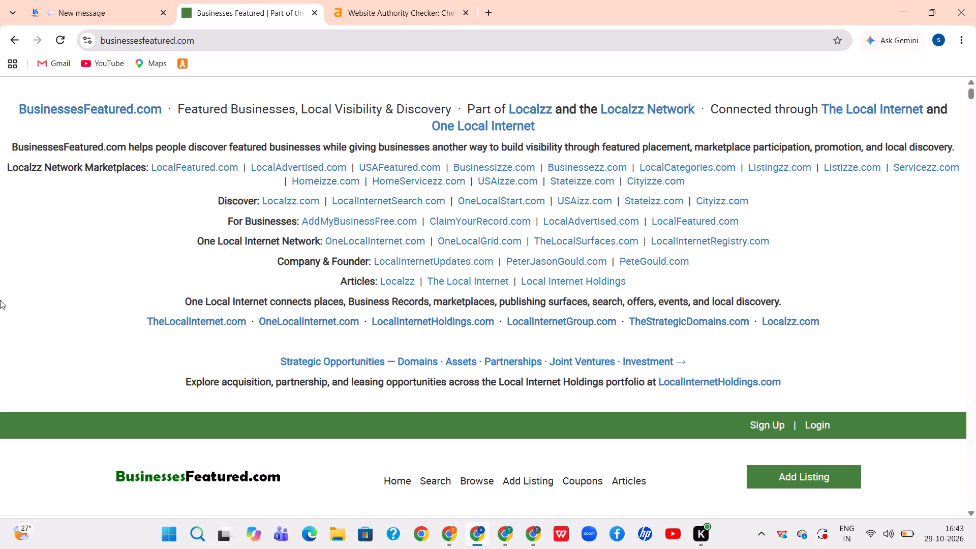
click(426, 0)
click(426, 0)
key(ctrl+a)
key(ctrl+v)
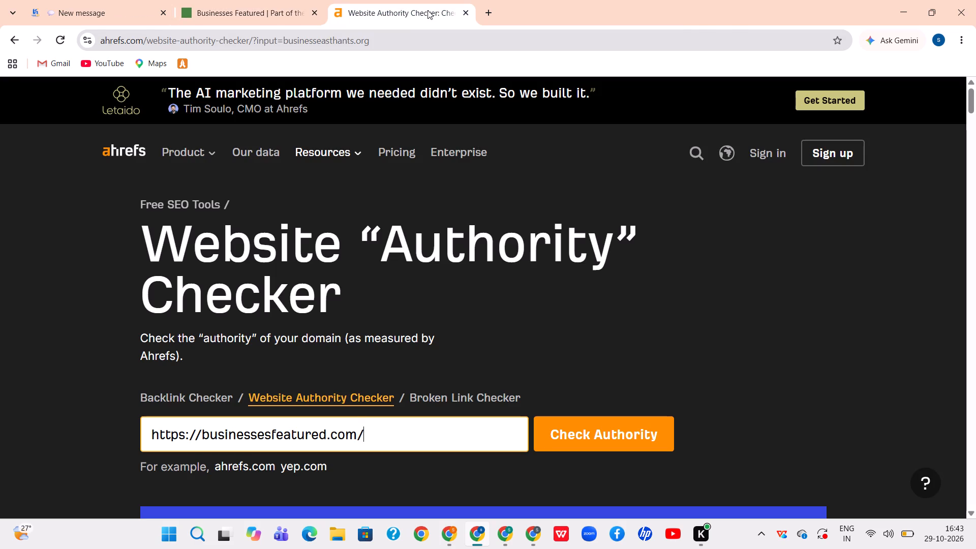
key(Return)
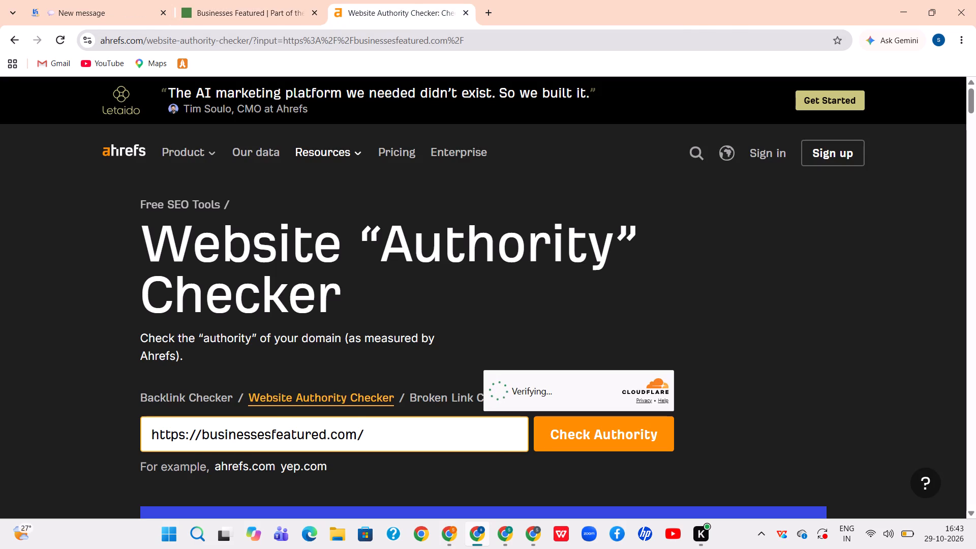
key(Escape)
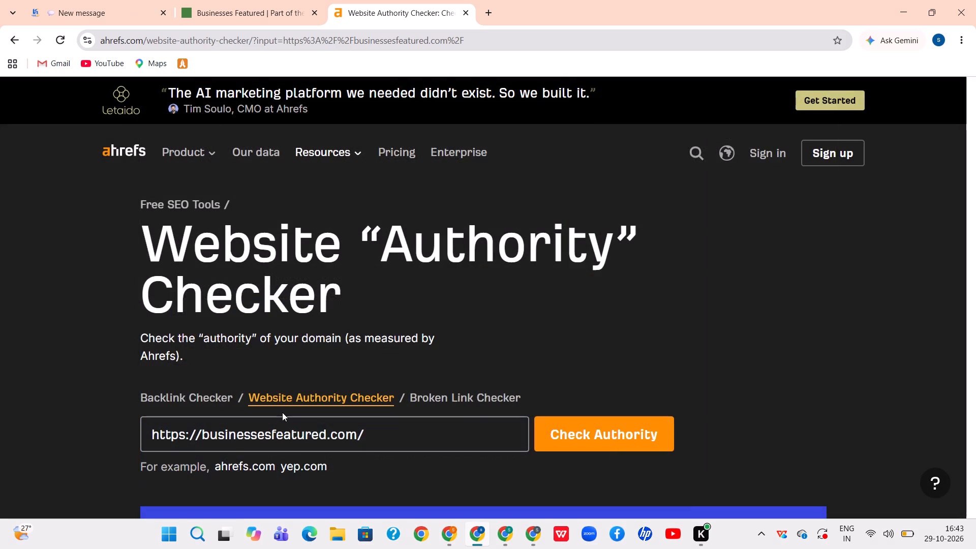
key(ctrl+a)
key(BackSpace)
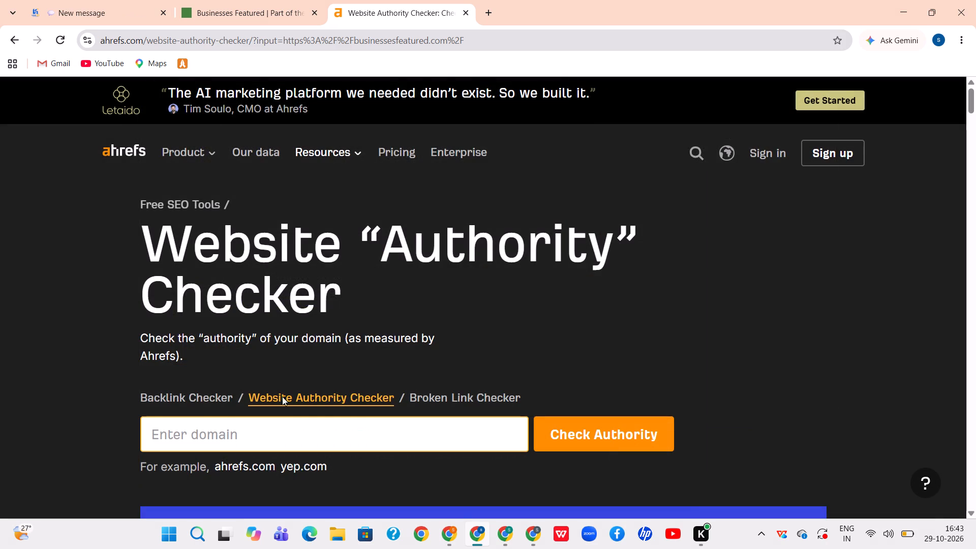
Open the account sign-up page on businessesfeatured.com.
click(278, 0)
scroll(366, 289, down, 1)
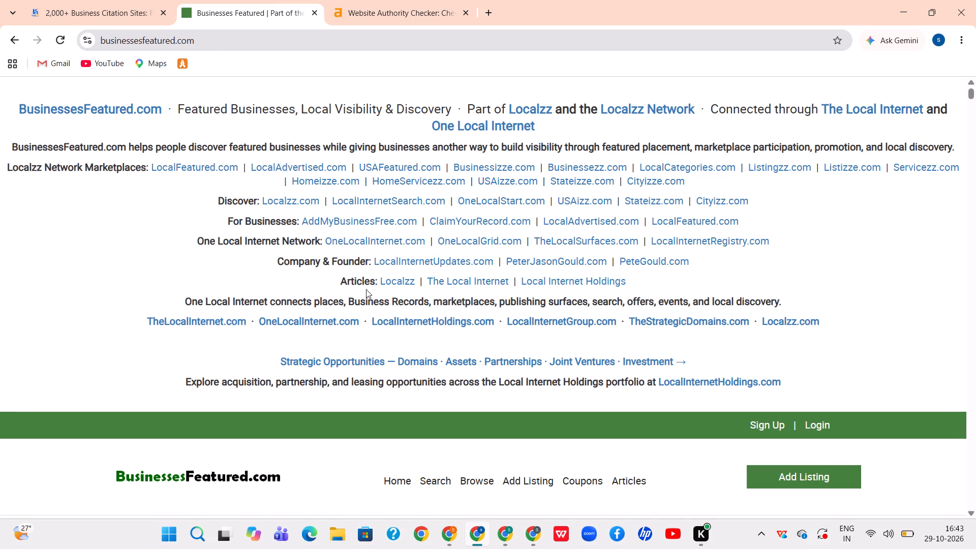
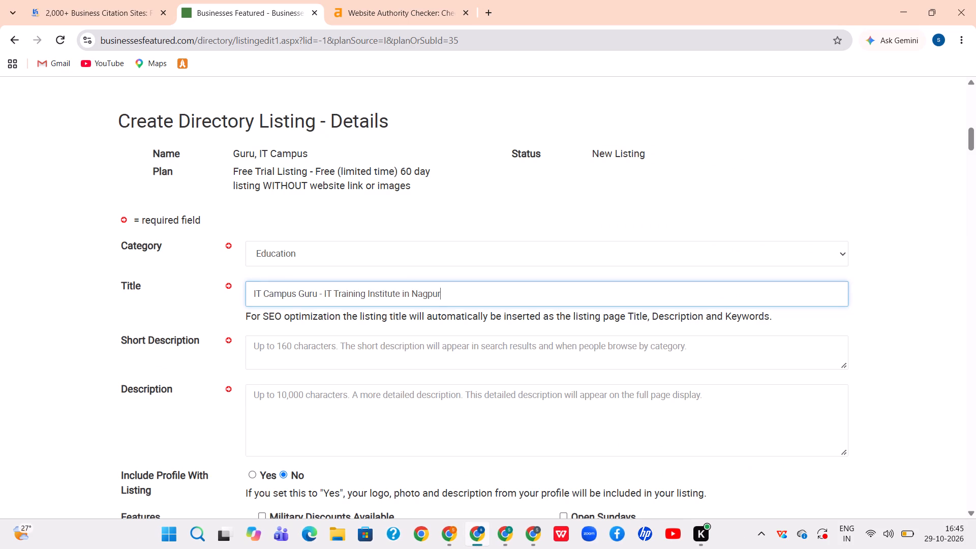
Fill the listing's Description with the IT Campus Guru business description copied from its Google business profile.
click(292, 347)
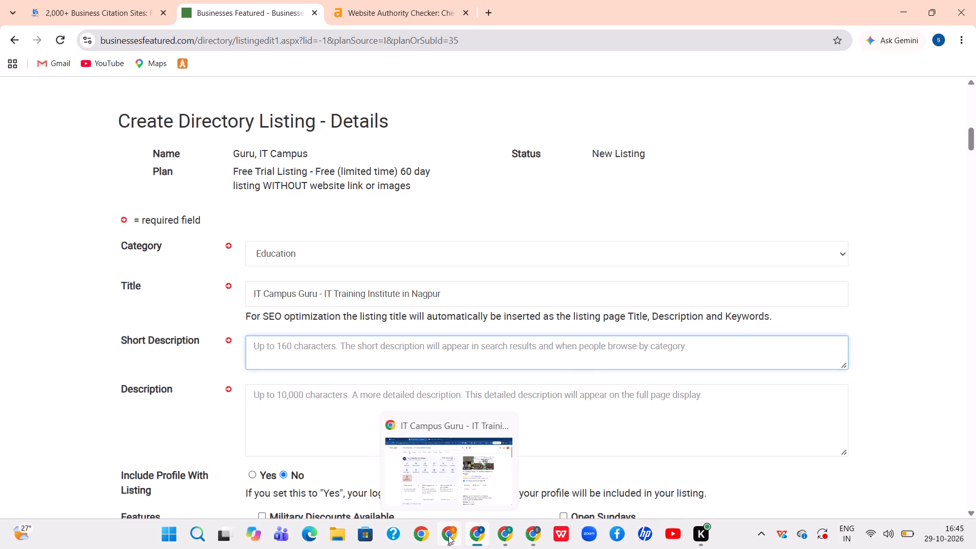
click(448, 535)
key(Page_Down)
key(Page_Down)
key(Page_Down)
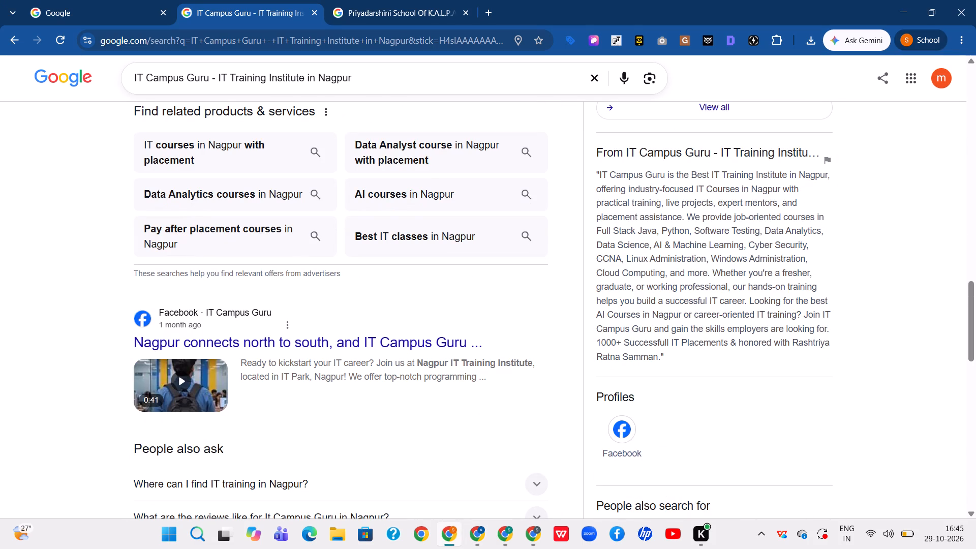
click(600, 174)
drag(600, 174, 657, 354)
key(ctrl+c)
click(657, 354)
key(Page_Up)
key(Page_Up)
key(Page_Up)
key(Page_Up)
key(Page_Up)
key(Page_Up)
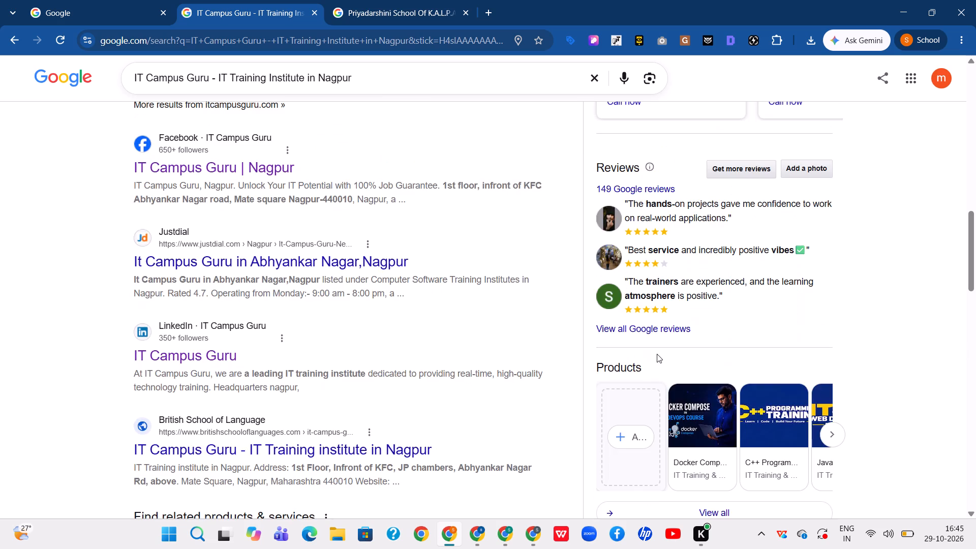
scroll(657, 354, down, 1)
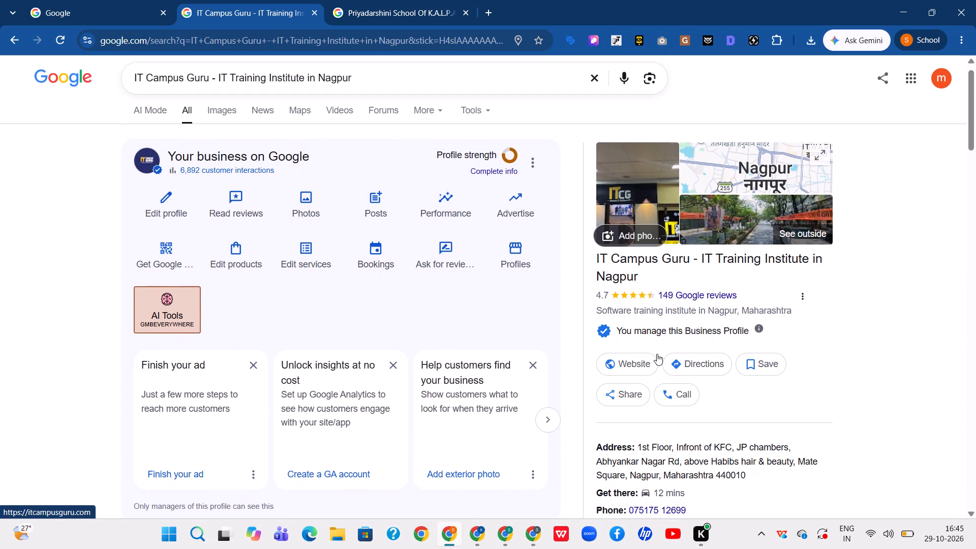
click(472, 532)
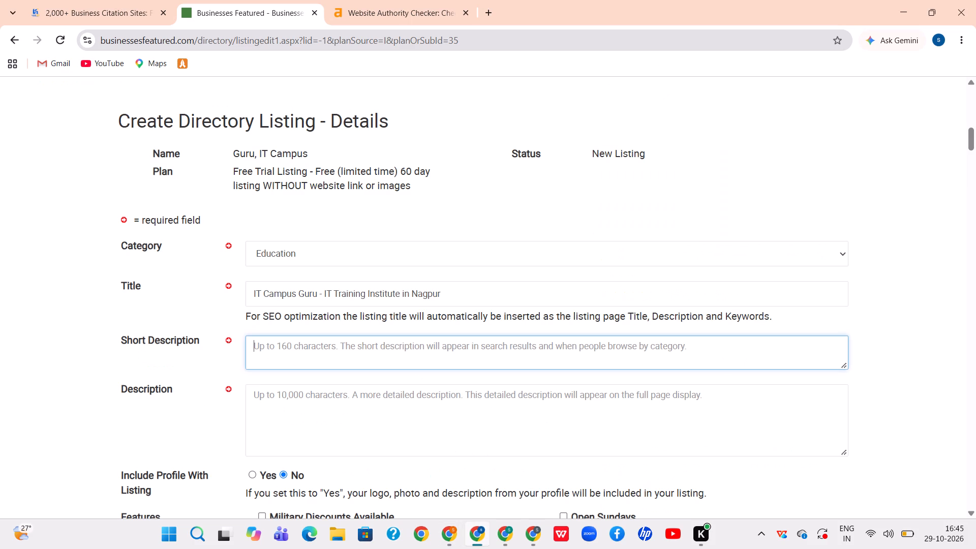
click(333, 418)
key(ctrl+v)
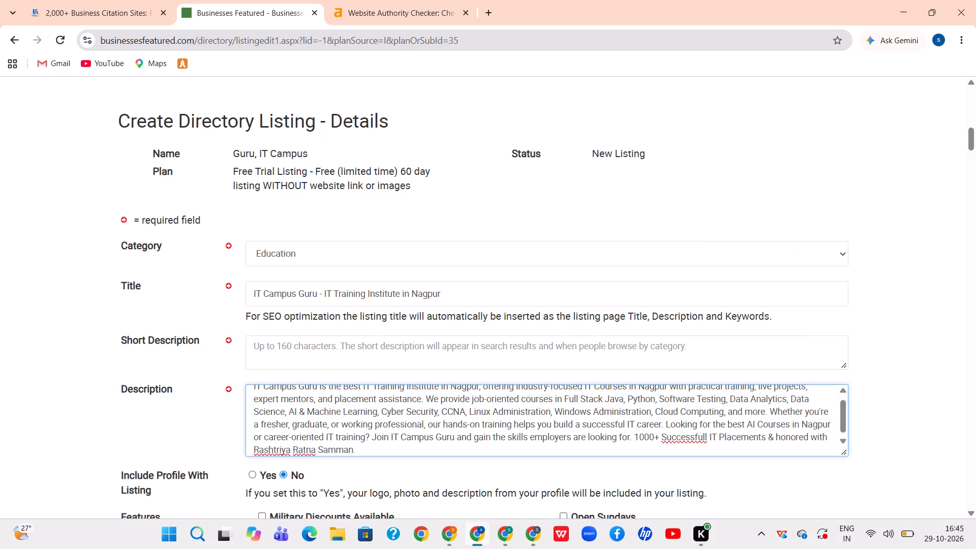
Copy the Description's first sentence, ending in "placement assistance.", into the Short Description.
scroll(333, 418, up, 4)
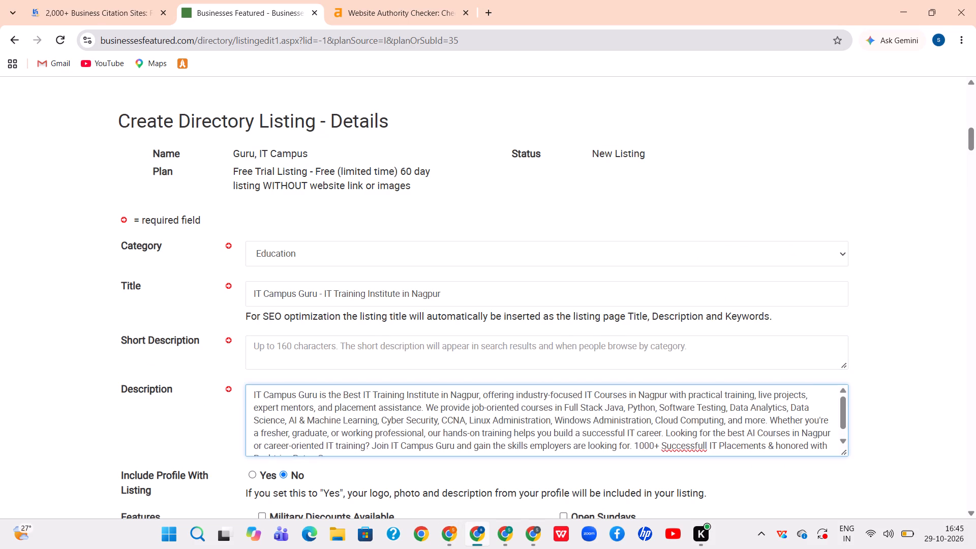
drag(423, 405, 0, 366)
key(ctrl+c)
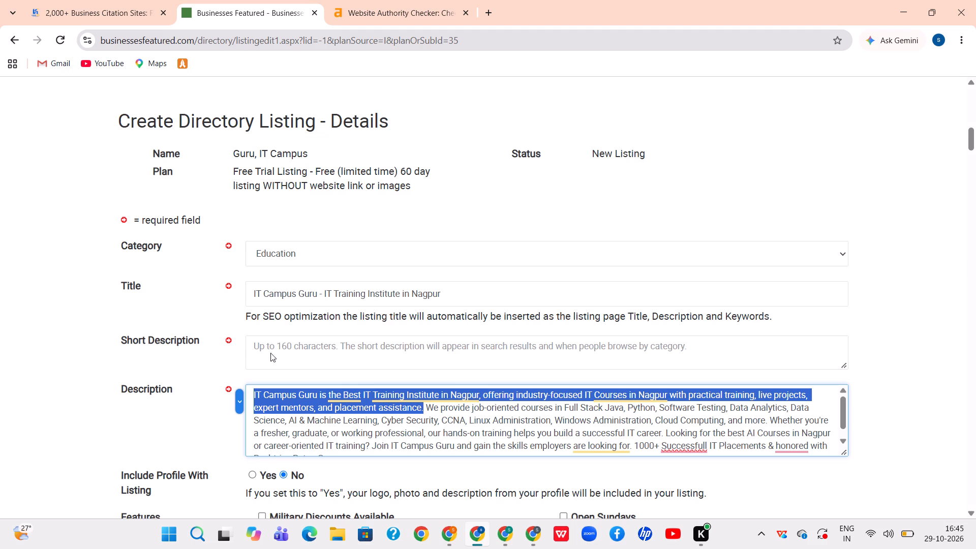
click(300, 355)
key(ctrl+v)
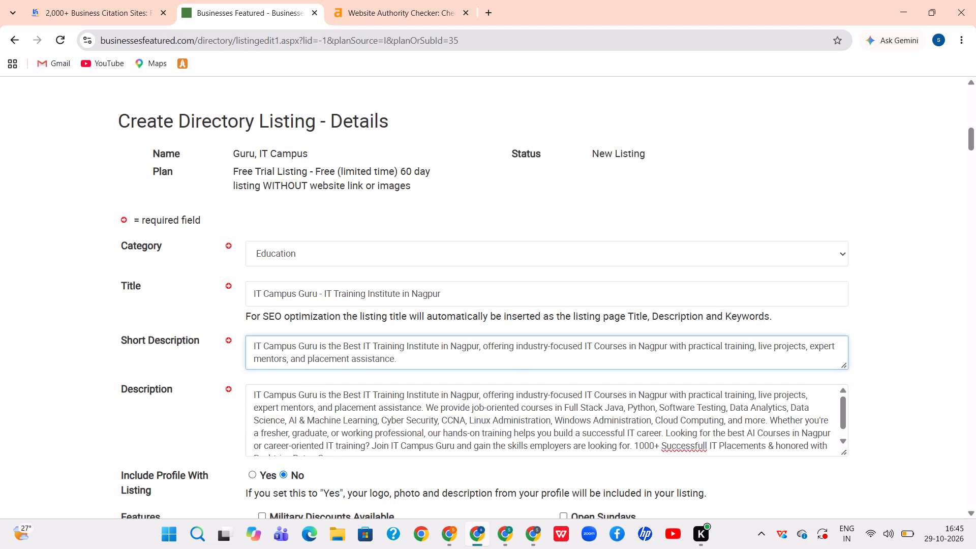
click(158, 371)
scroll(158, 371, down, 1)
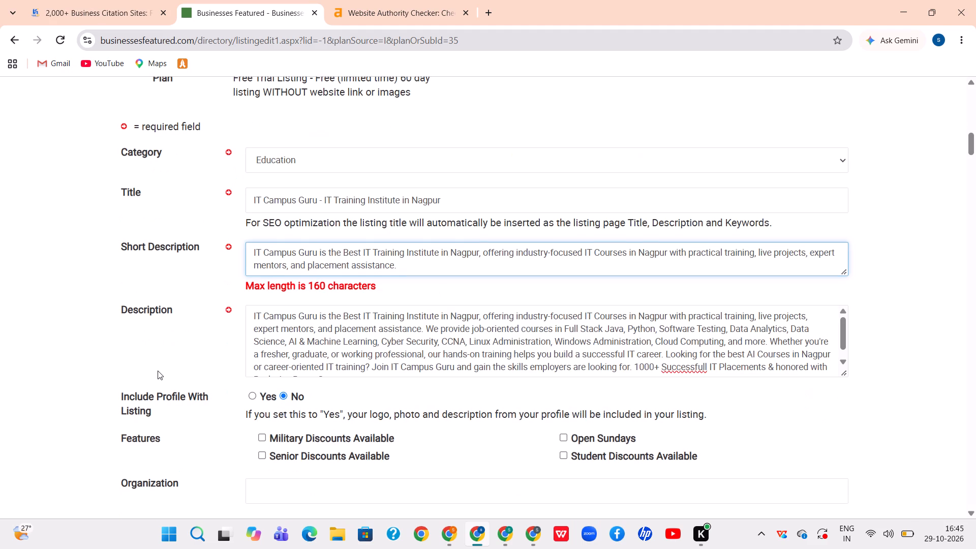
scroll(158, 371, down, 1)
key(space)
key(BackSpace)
click(487, 0)
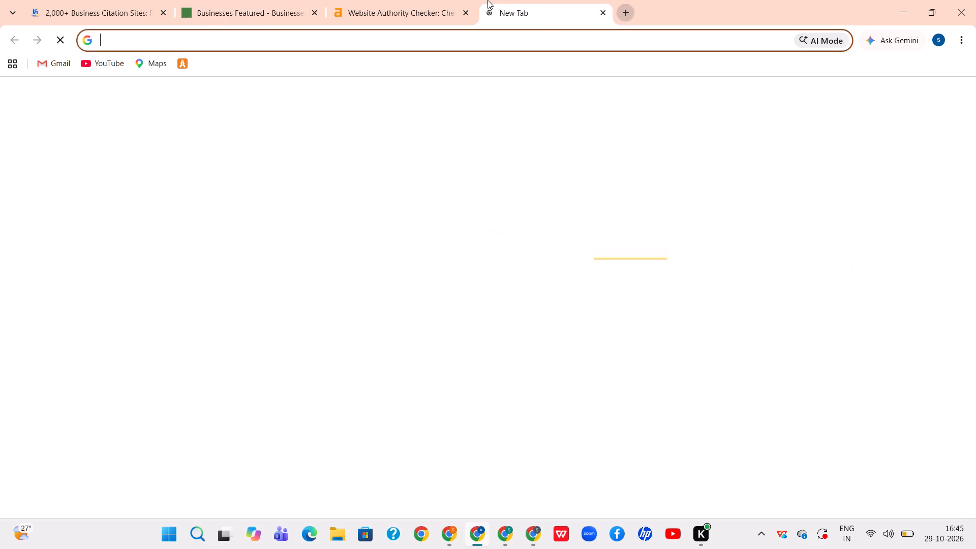
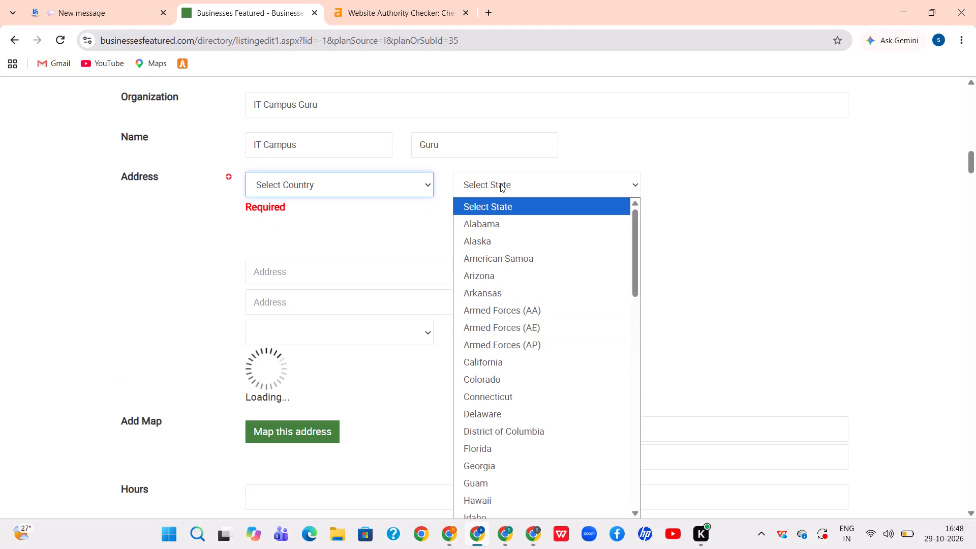
click(500, 184)
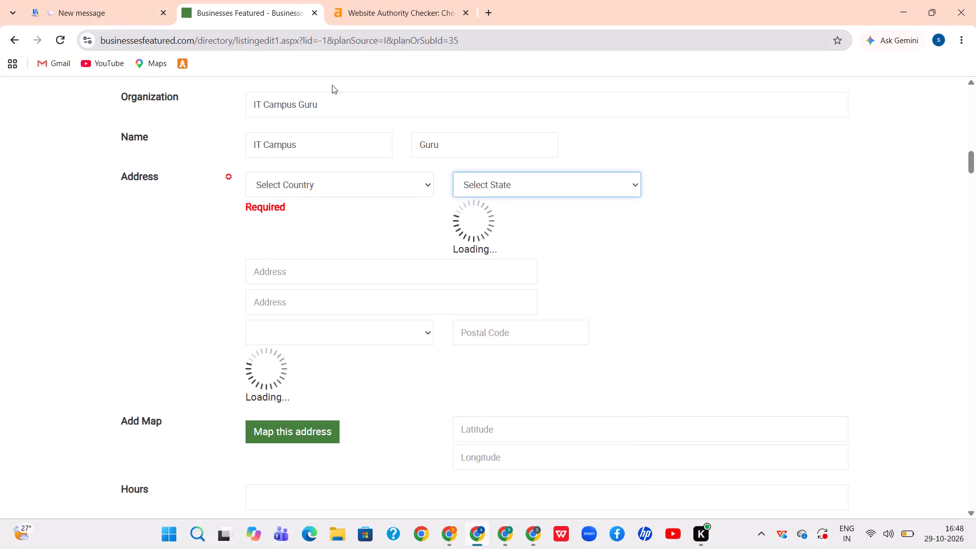
Close the unfinished businessesfeatured.com listing form and return to the citation site list.
scroll(325, 176, down, 2)
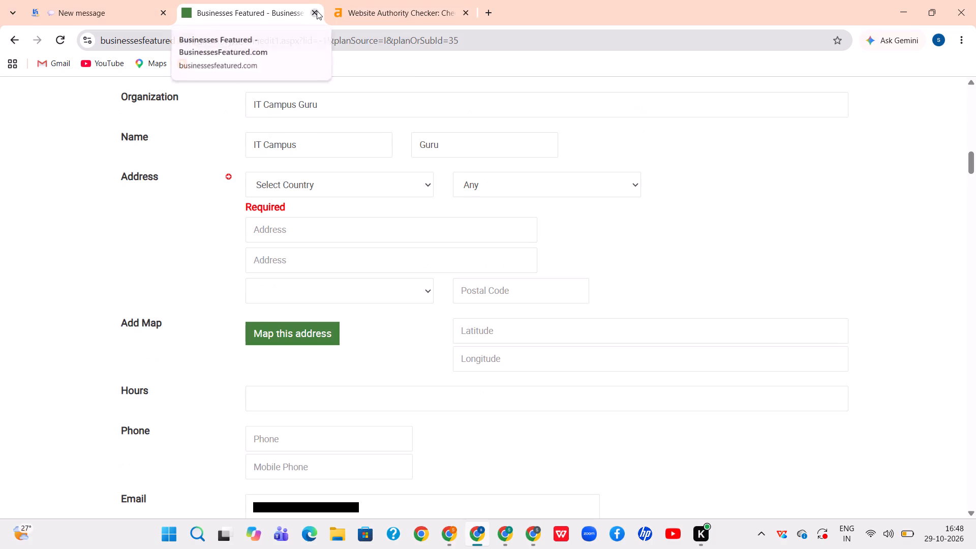
click(317, 11)
click(146, 0)
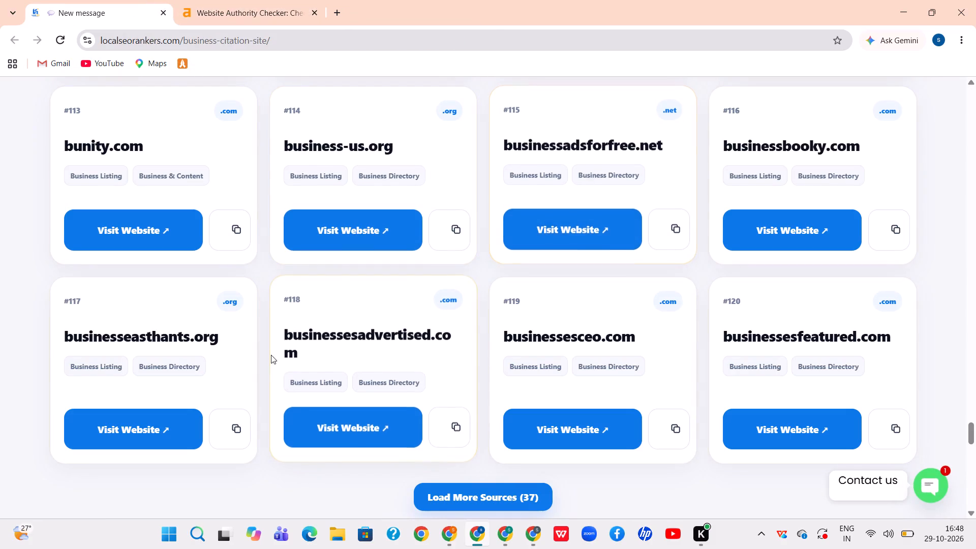
Visit businessesceo.com from the citation site list and close it.
click(582, 421)
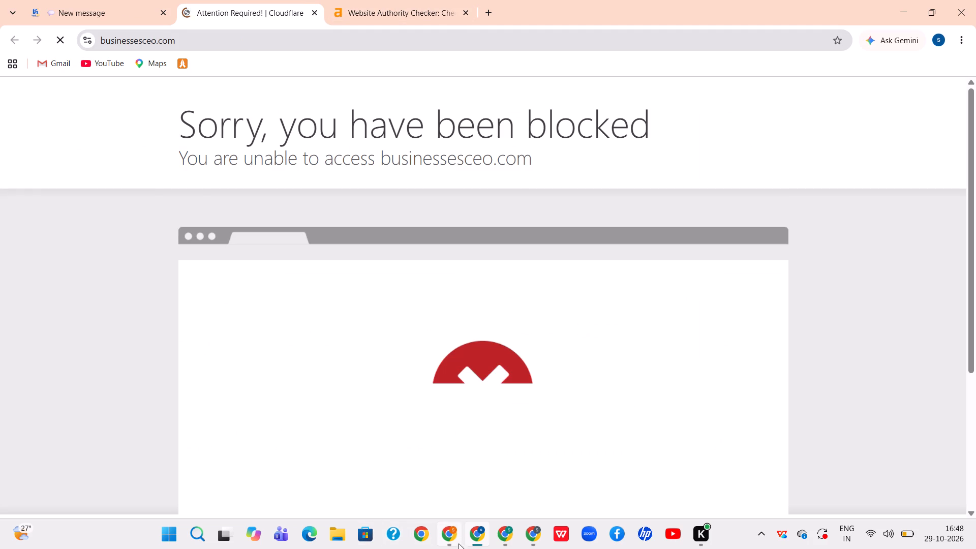
click(315, 13)
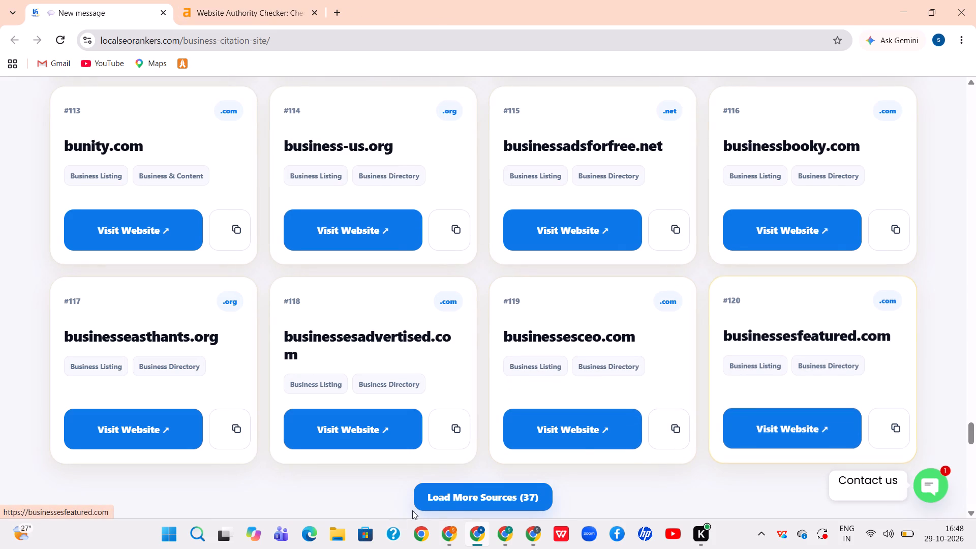
Load more sources in the citation site list and browse the sites from #121 onward.
click(468, 504)
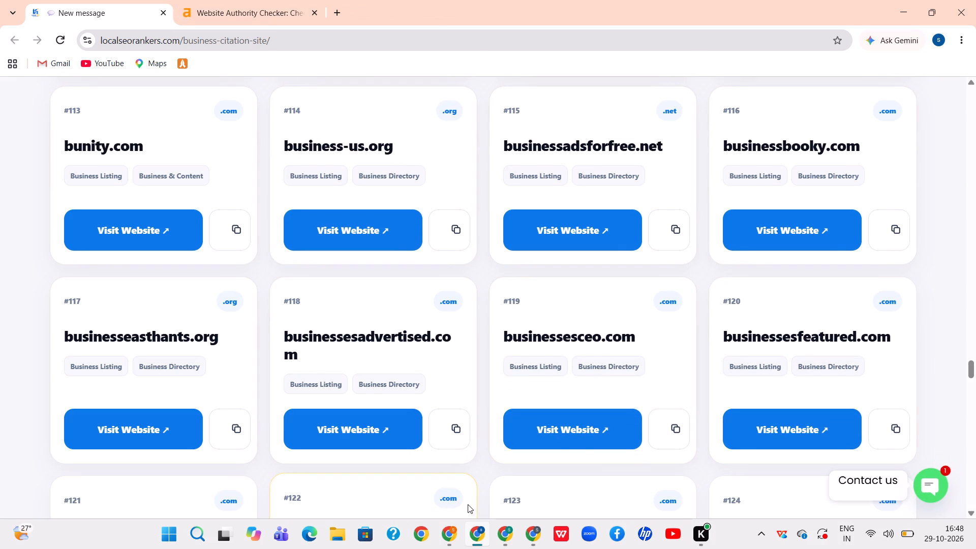
scroll(468, 504, down, 4)
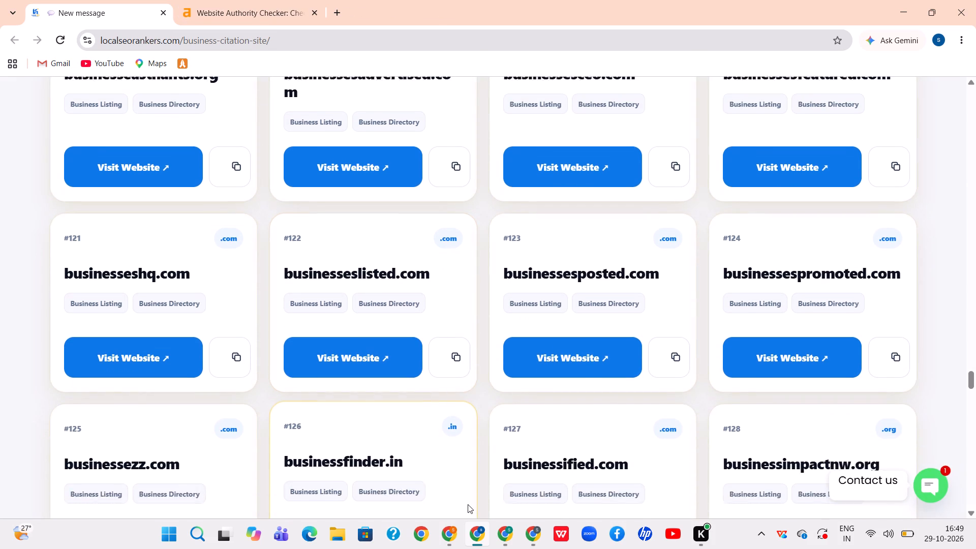
scroll(468, 504, down, 2)
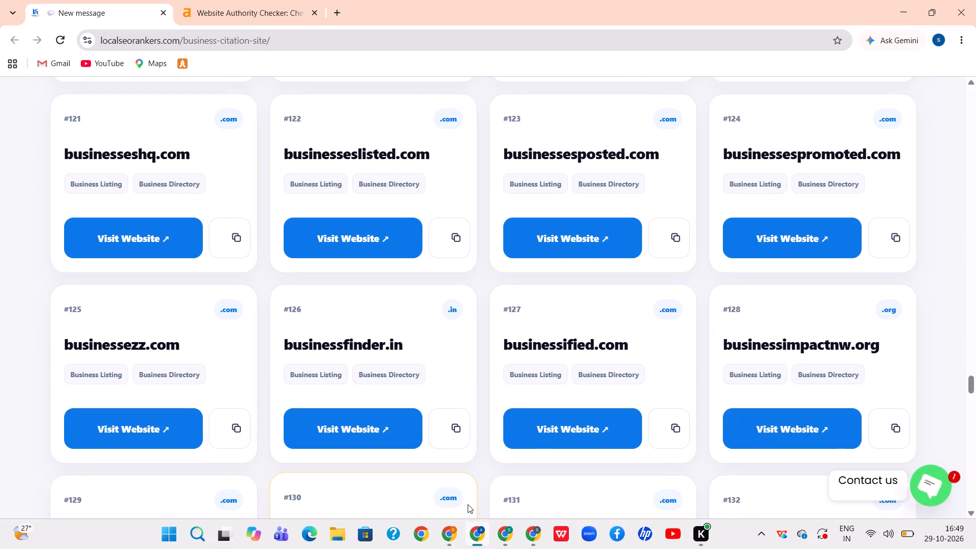
scroll(468, 504, down, 1)
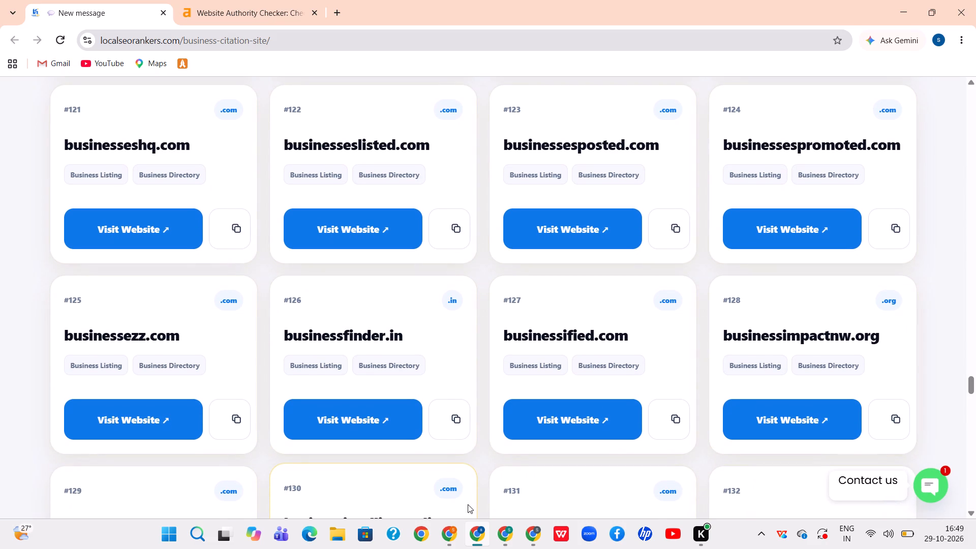
Visit businesseshq.com from the citation site list and close it.
click(126, 220)
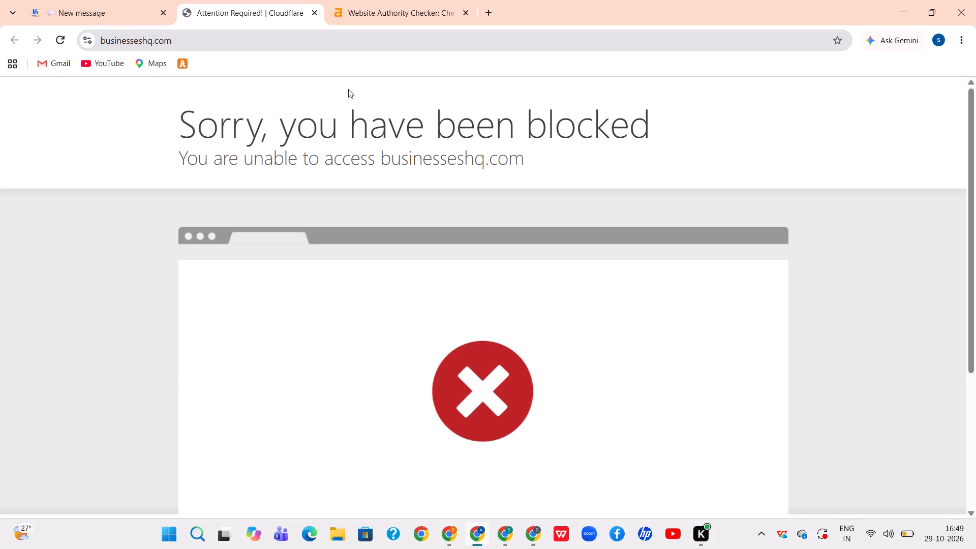
click(317, 10)
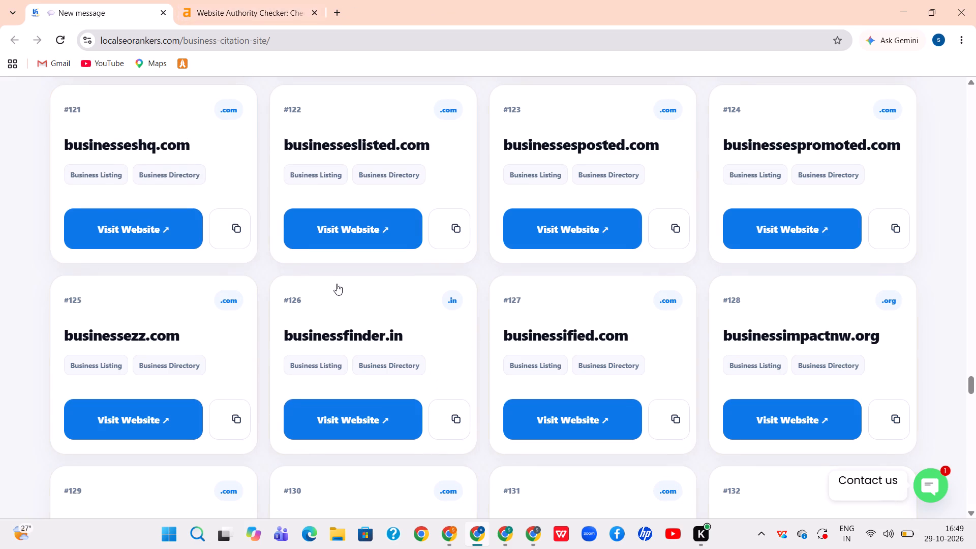
Copy the businesseshq.com domain, check its authority in the Ahrefs Website Authority Checker, and clear the domain entry.
click(232, 227)
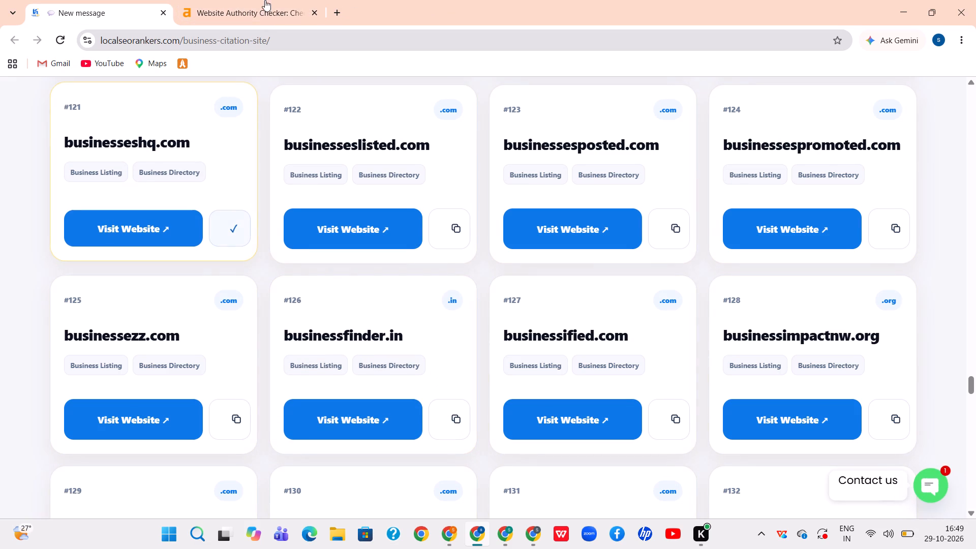
click(265, 0)
key(ctrl+v)
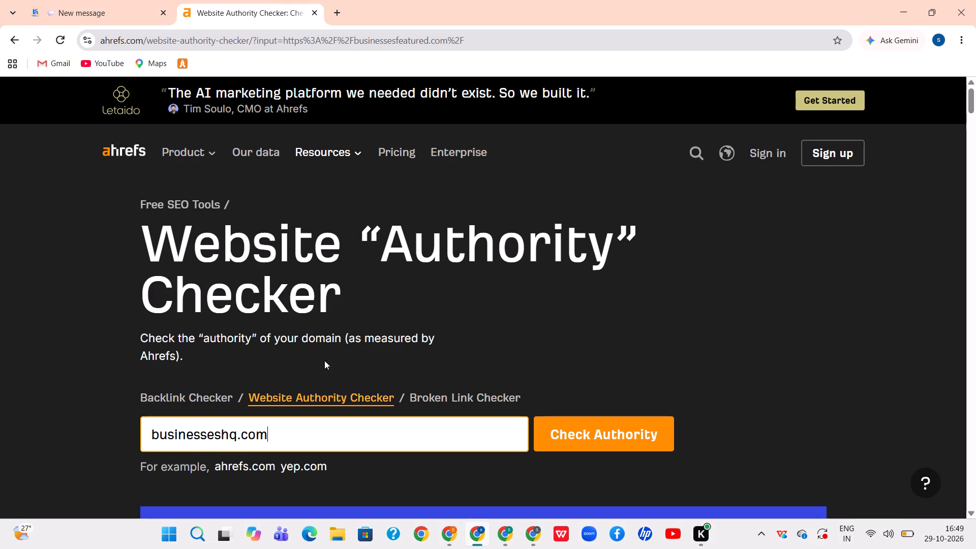
key(Return)
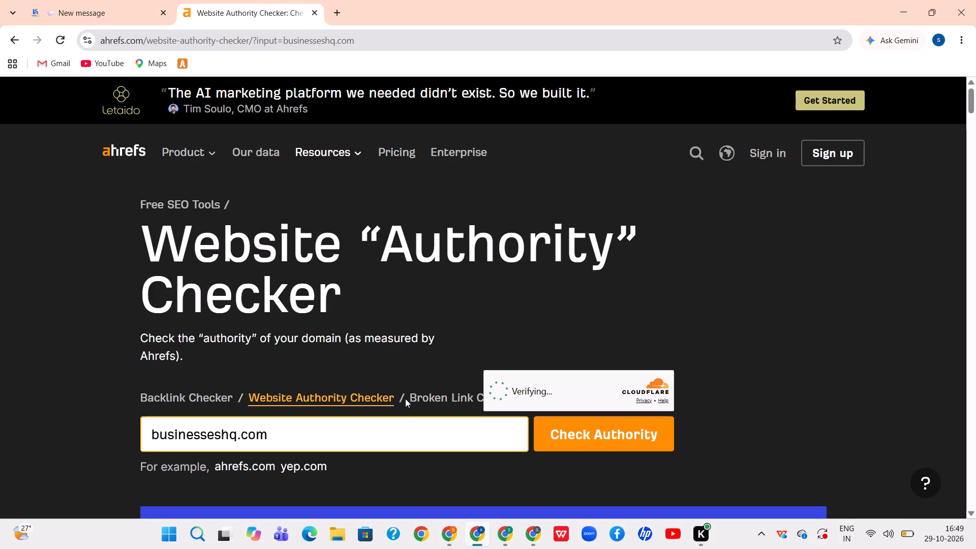
key(Escape)
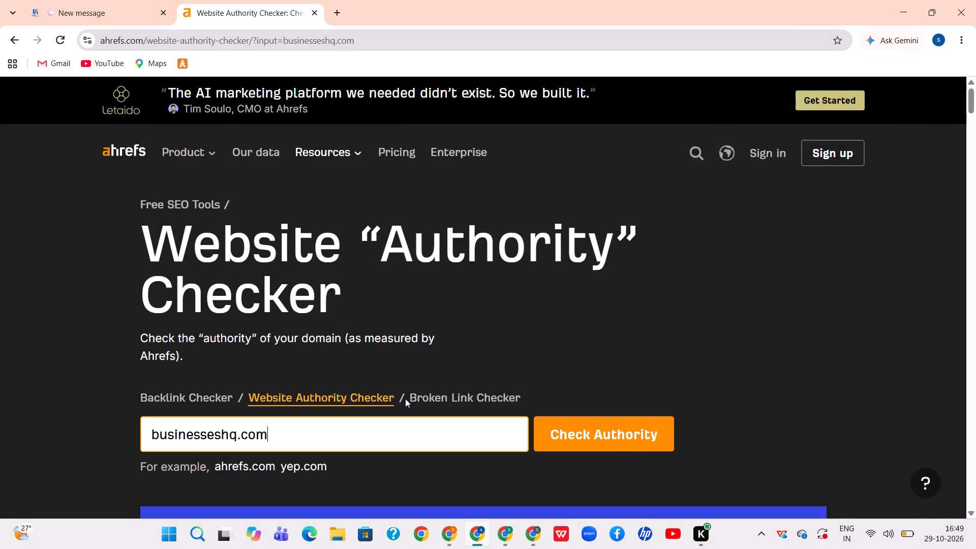
key(ctrl+a)
key(BackSpace)
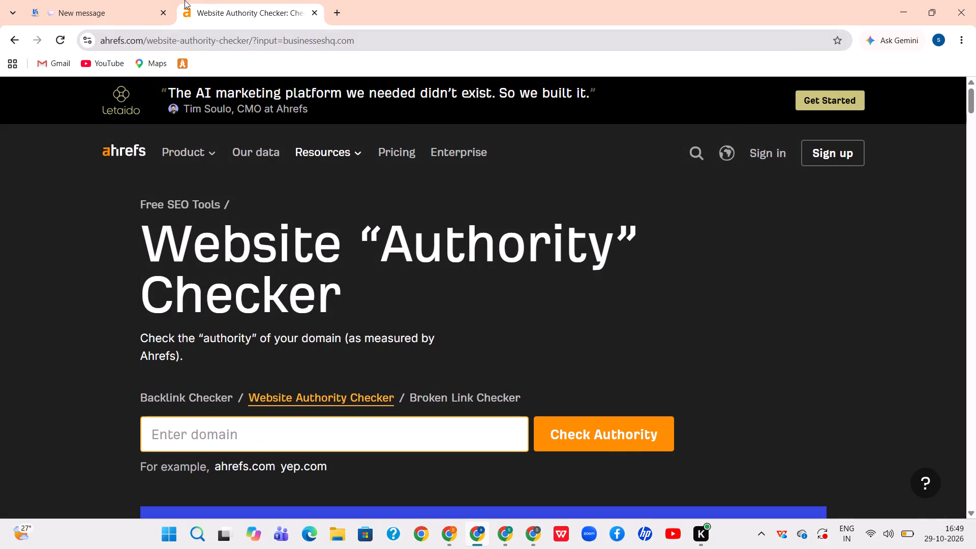
Try businesseshq.com again in a new tab, close it, and return to the citation site list.
click(337, 5)
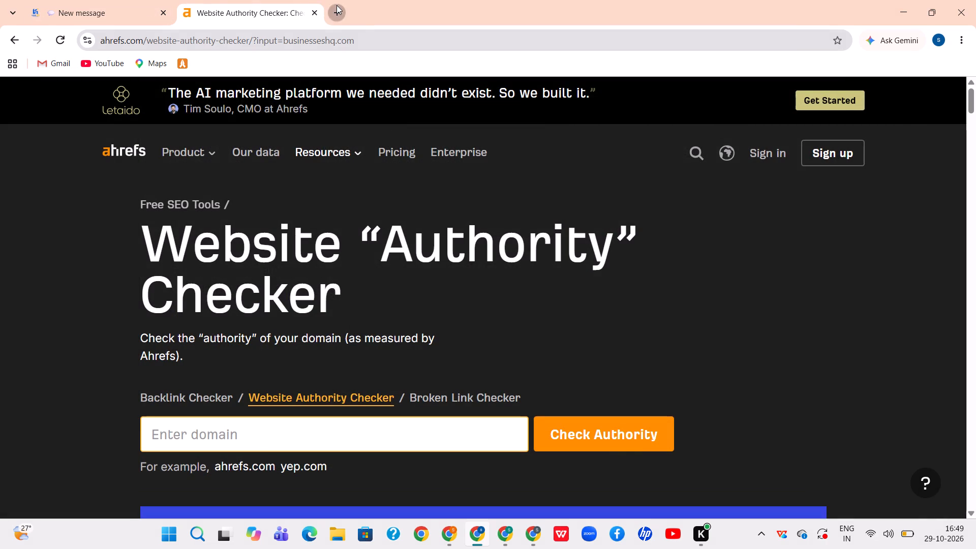
key(ctrl+v)
key(Return)
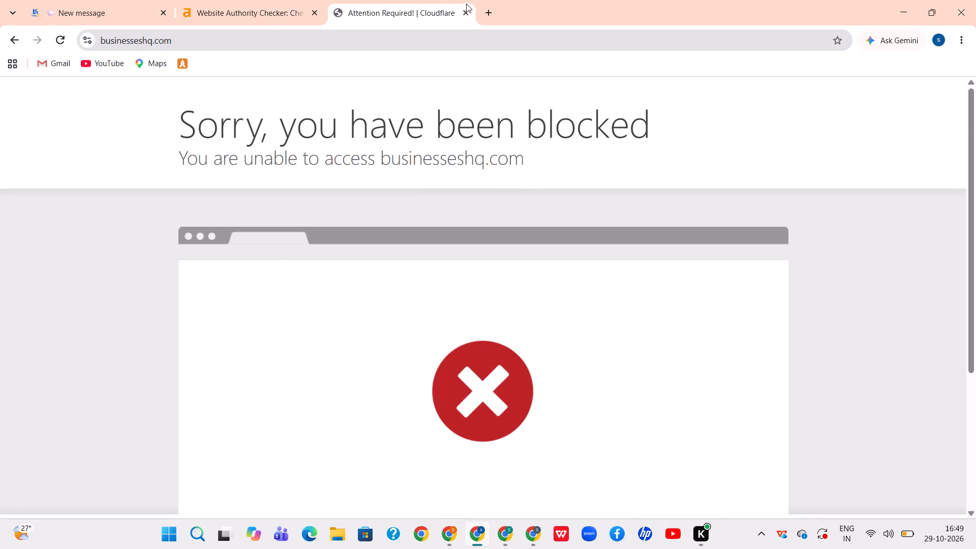
click(465, 11)
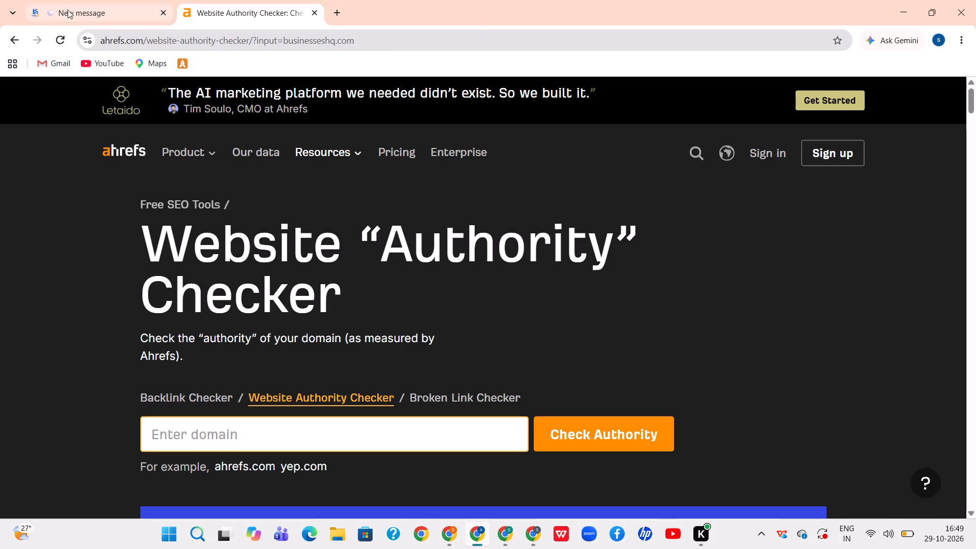
click(68, 10)
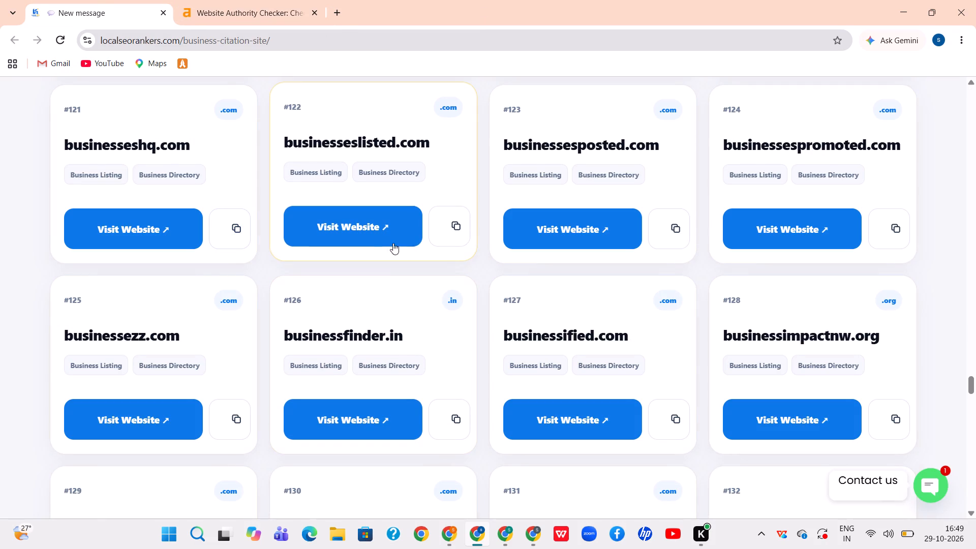
Visit businesseslisted.com from the citation site list and close it.
click(391, 229)
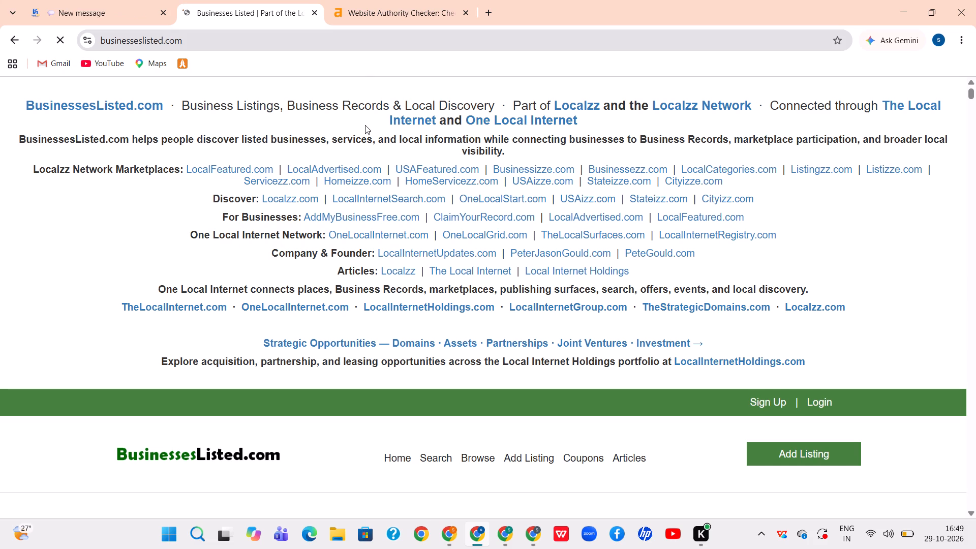
scroll(339, 125, down, 1)
click(316, 13)
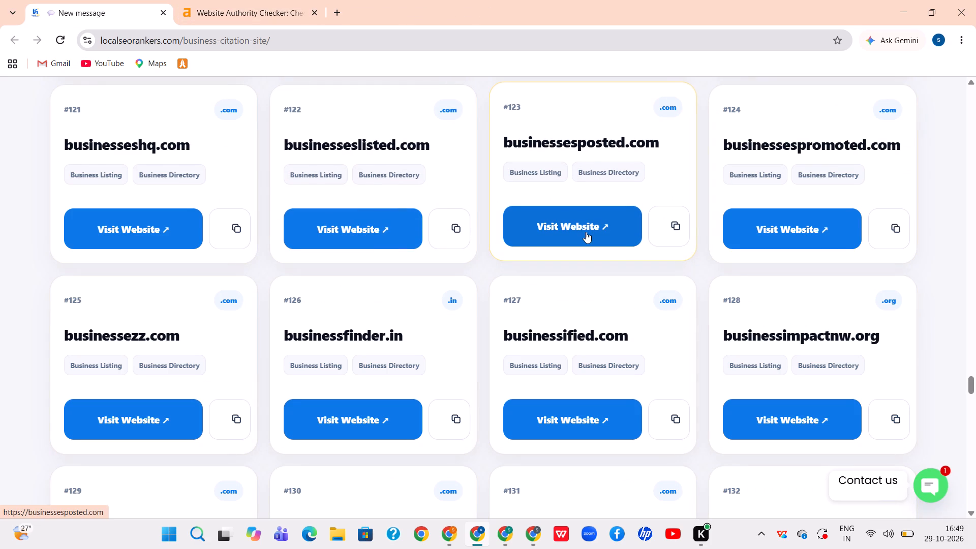
Visit businessesposted.com from the citation site list and close it.
click(586, 232)
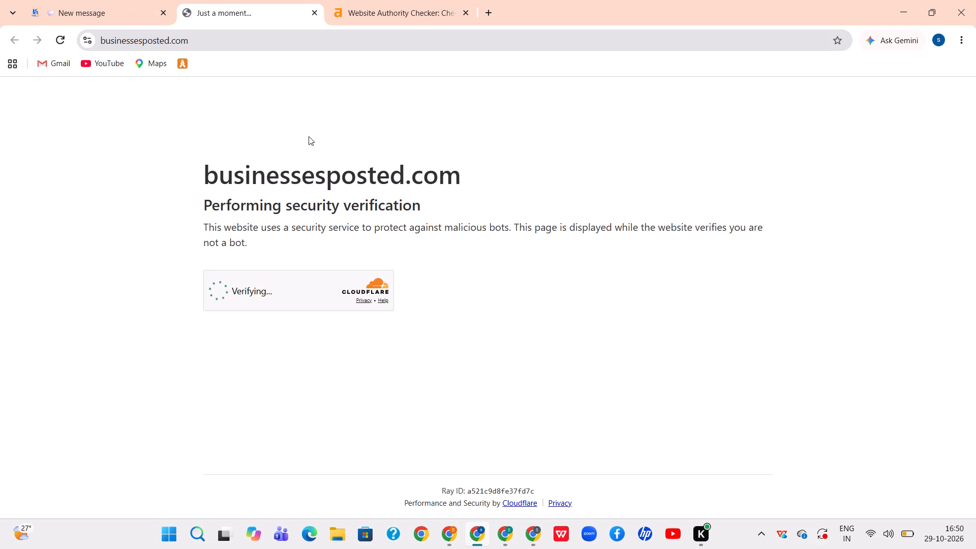
scroll(309, 136, down, 1)
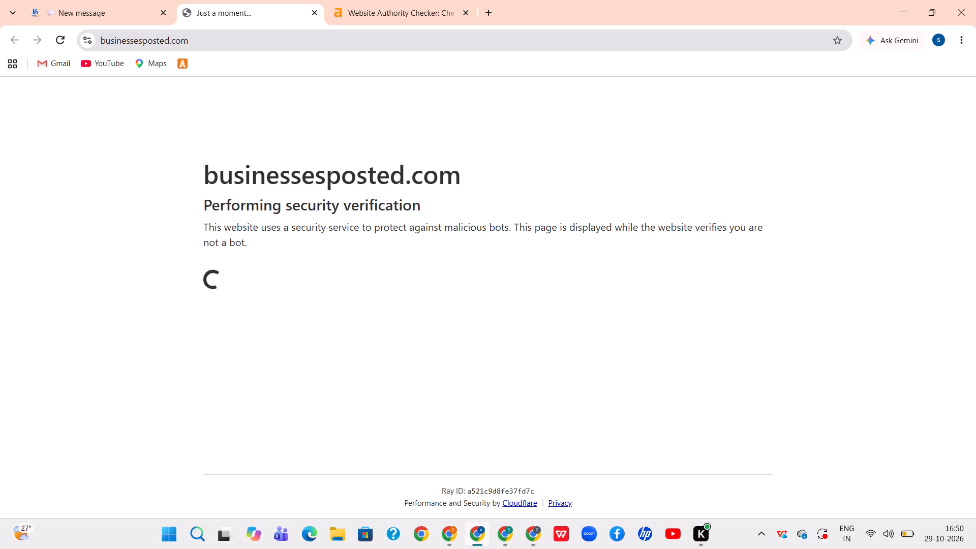
scroll(222, 180, down, 1)
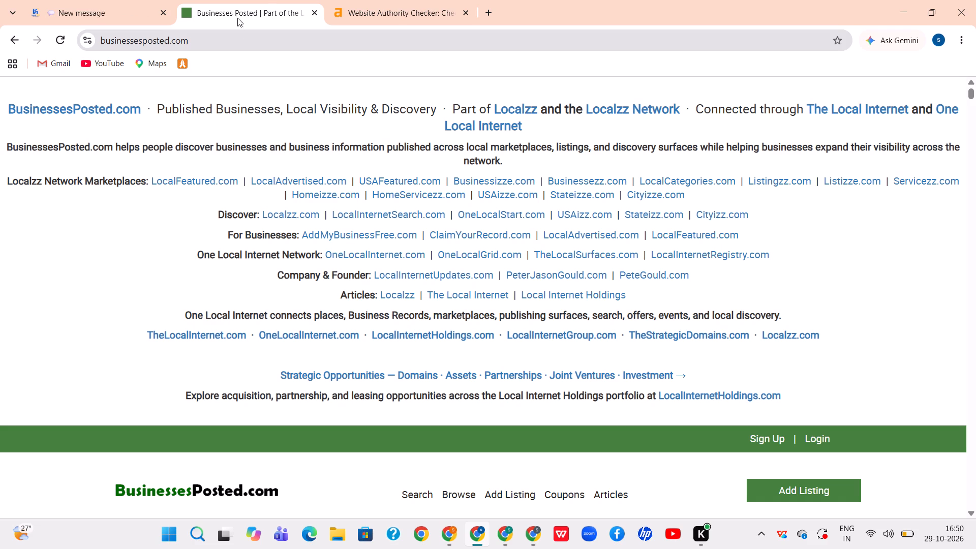
click(311, 15)
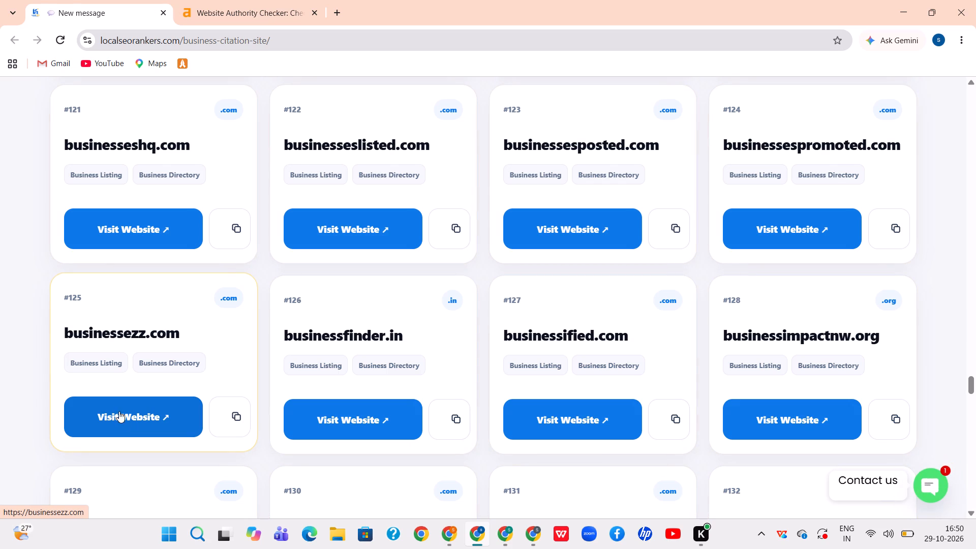
Visit businessfinder.in, browse the citation site list while it loads, then close the site and return to the list.
click(309, 413)
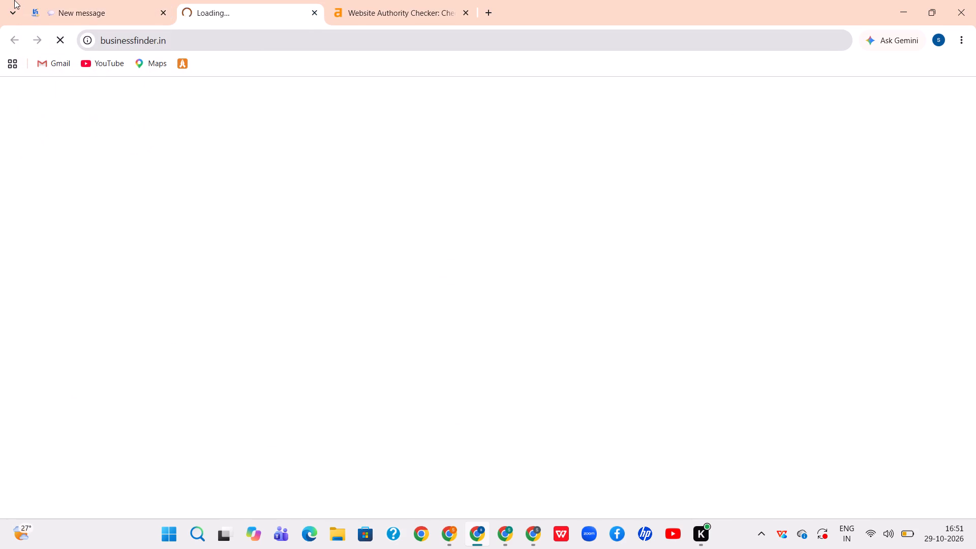
click(111, 12)
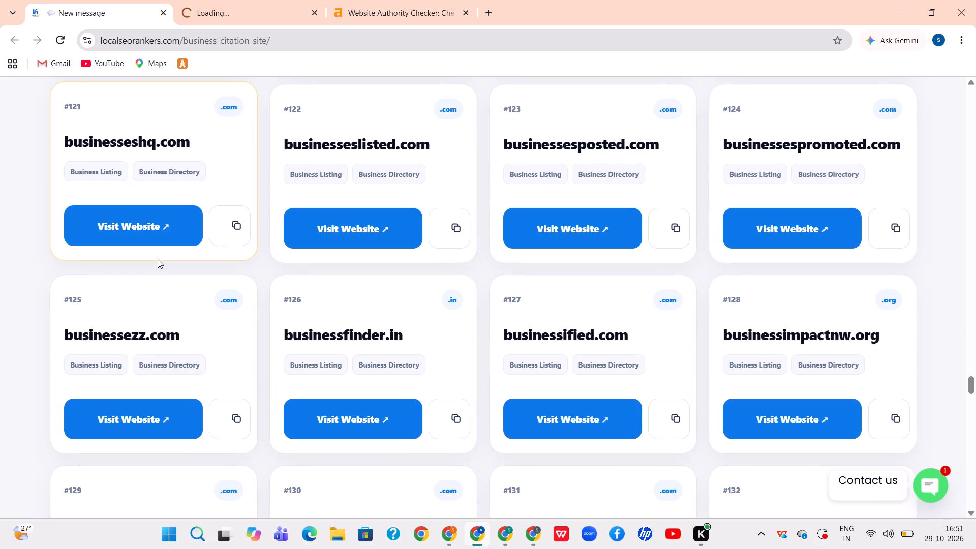
scroll(155, 289, down, 1)
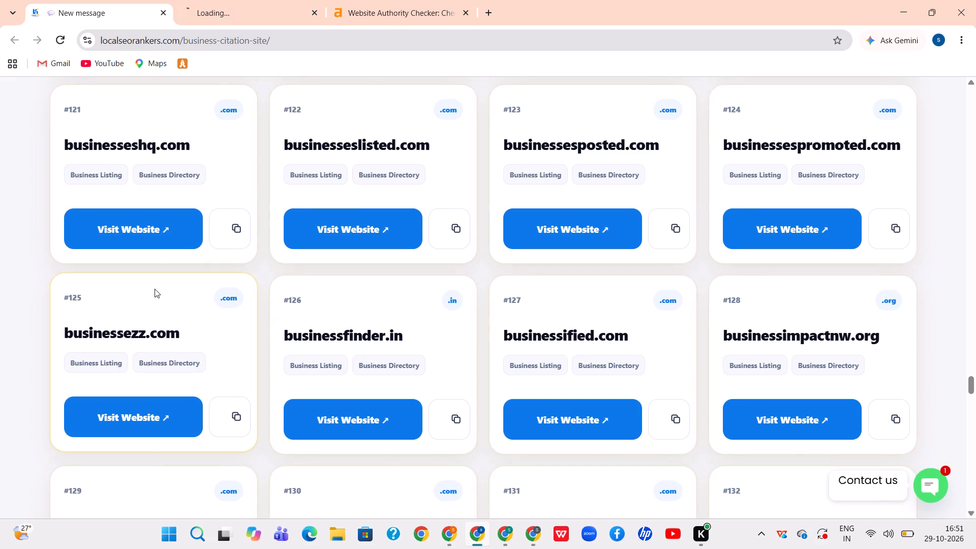
scroll(155, 289, down, 2)
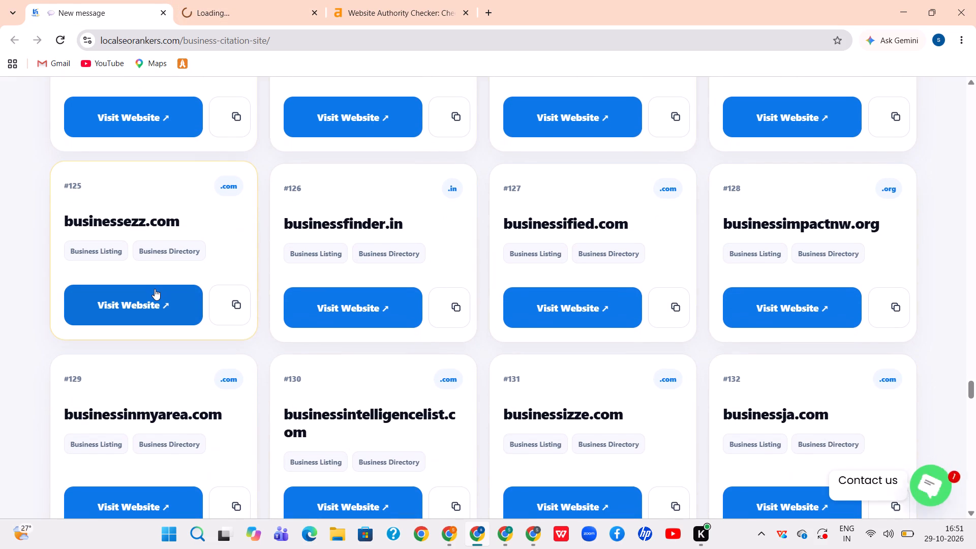
scroll(155, 289, down, 2)
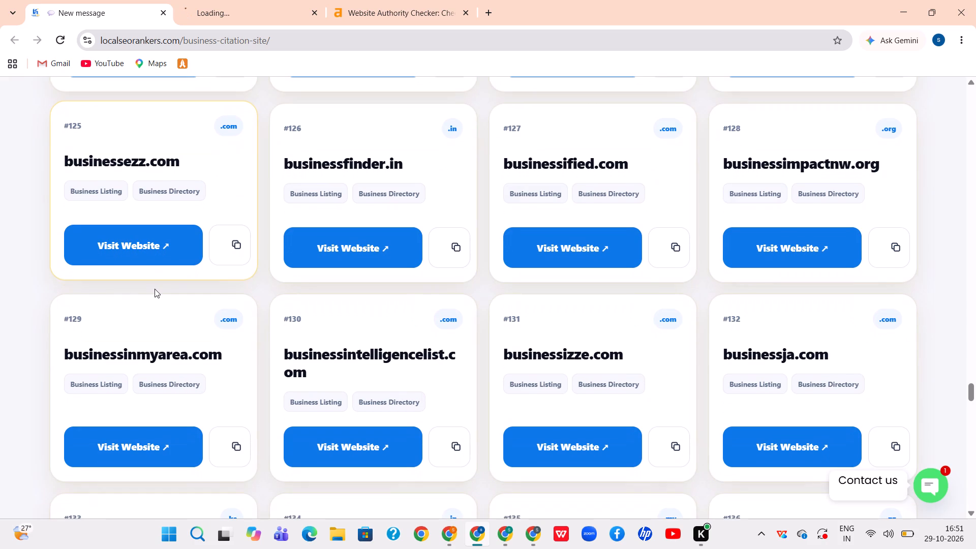
scroll(155, 289, down, 2)
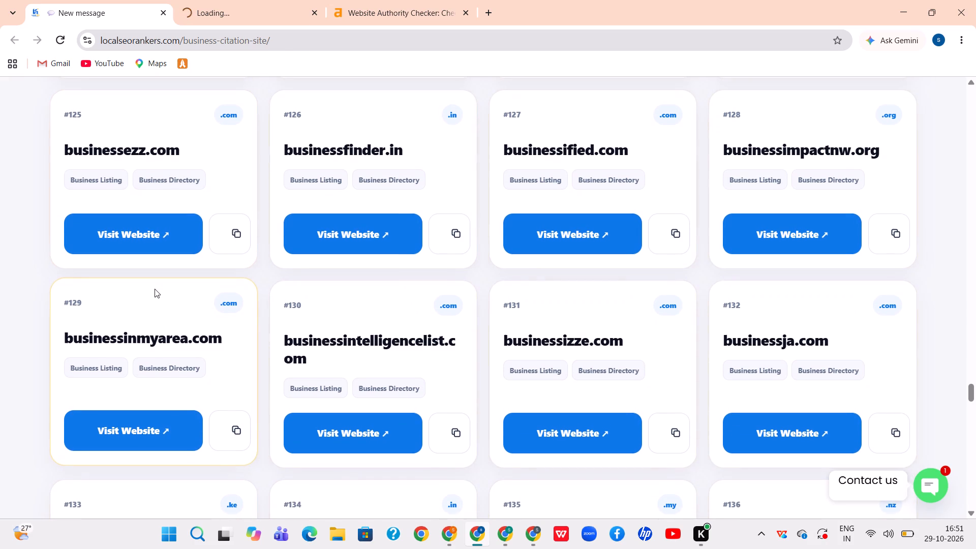
scroll(155, 289, down, 1)
click(233, 1)
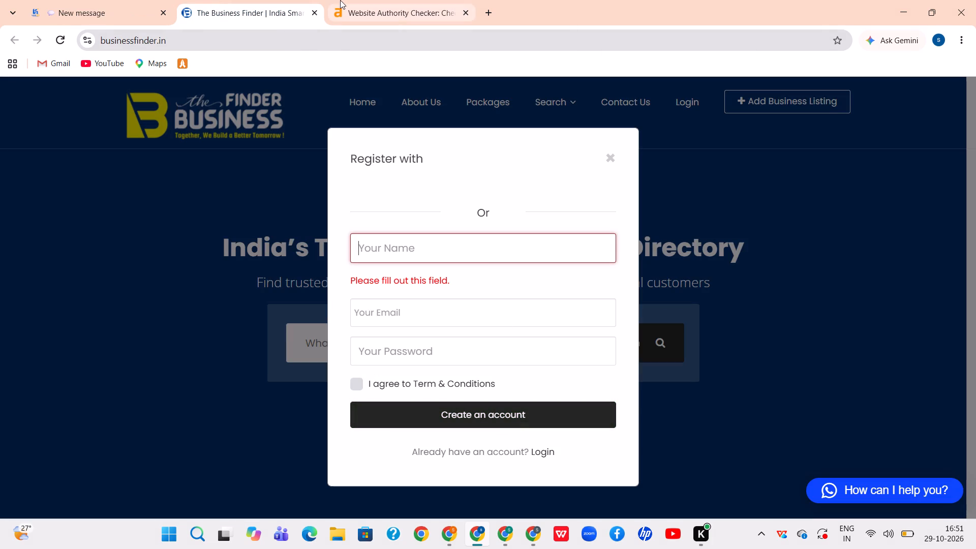
click(319, 12)
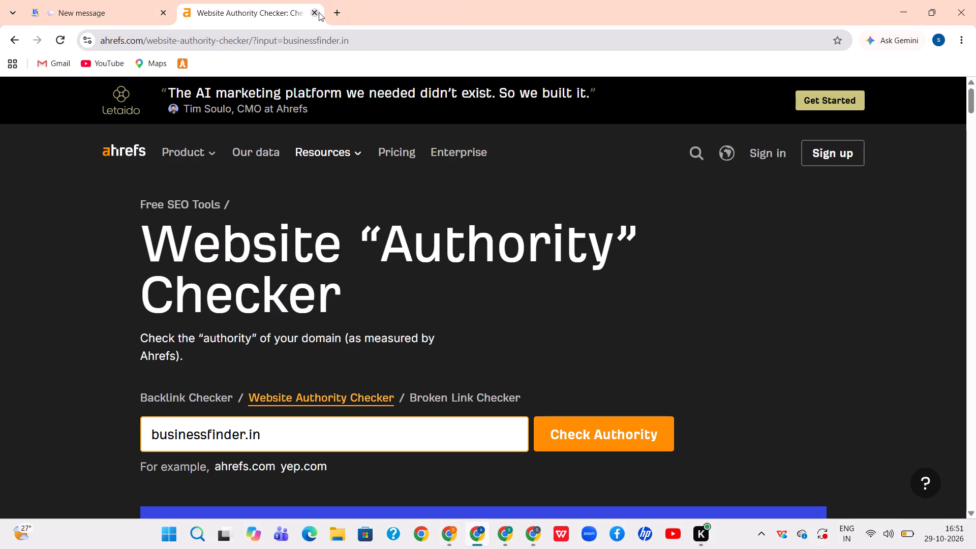
click(64, 1)
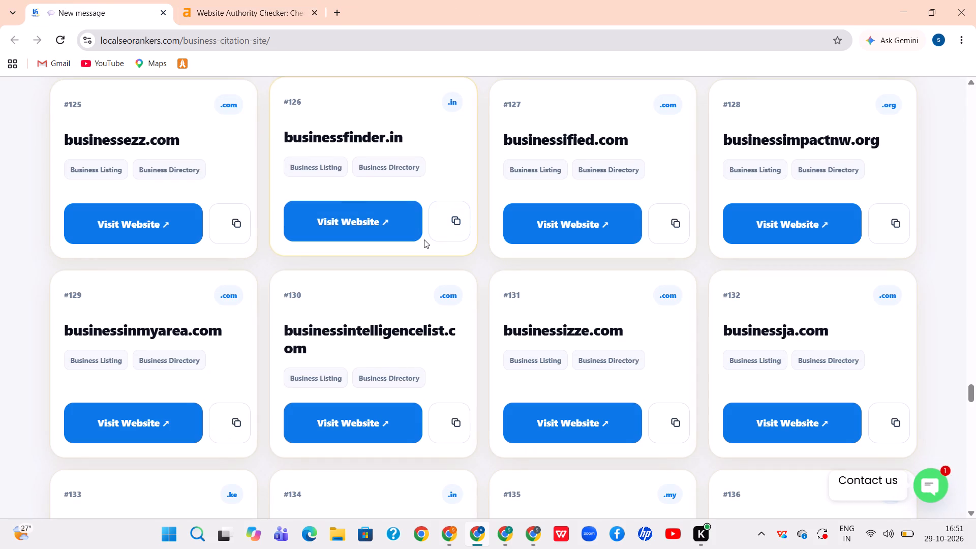
Open businessified.com from the citation site list and check its authority in the Ahrefs Website Authority Checker, clearing the domain entry.
click(555, 215)
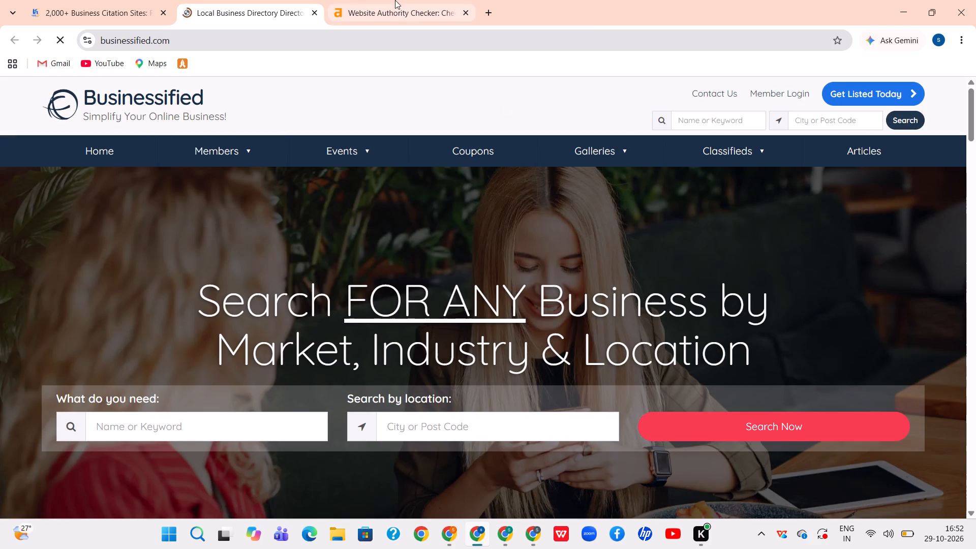
click(46, 0)
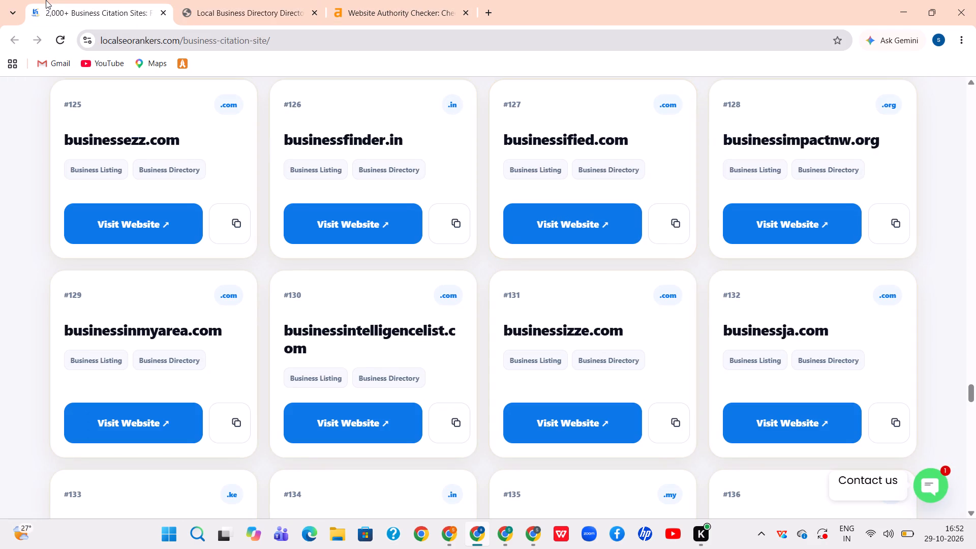
click(671, 213)
click(343, 3)
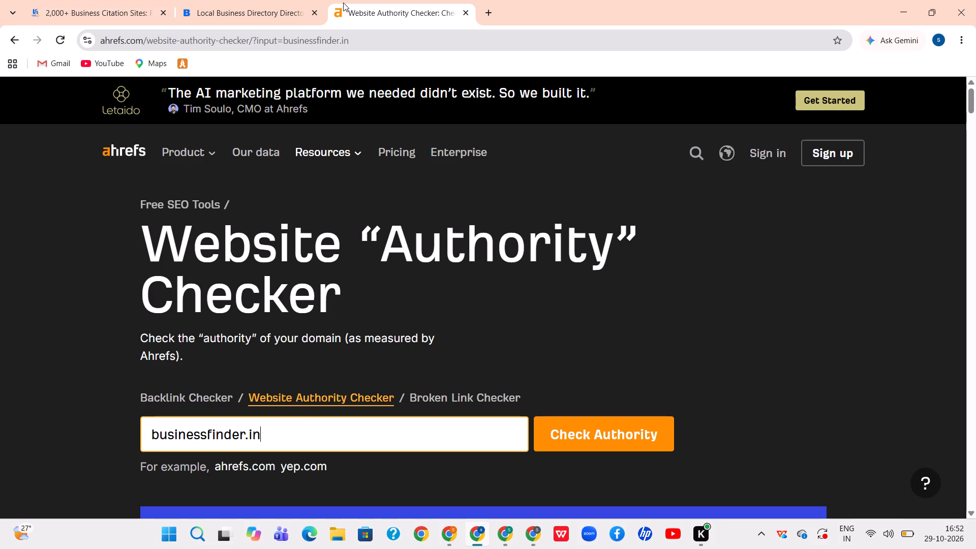
key(ctrl+a)
key(ctrl+v)
key(Return)
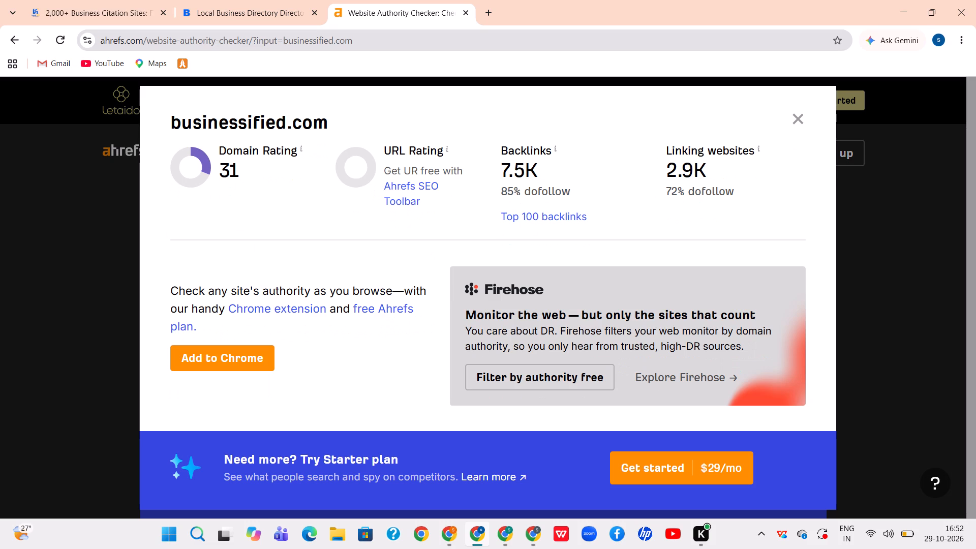
key(Escape)
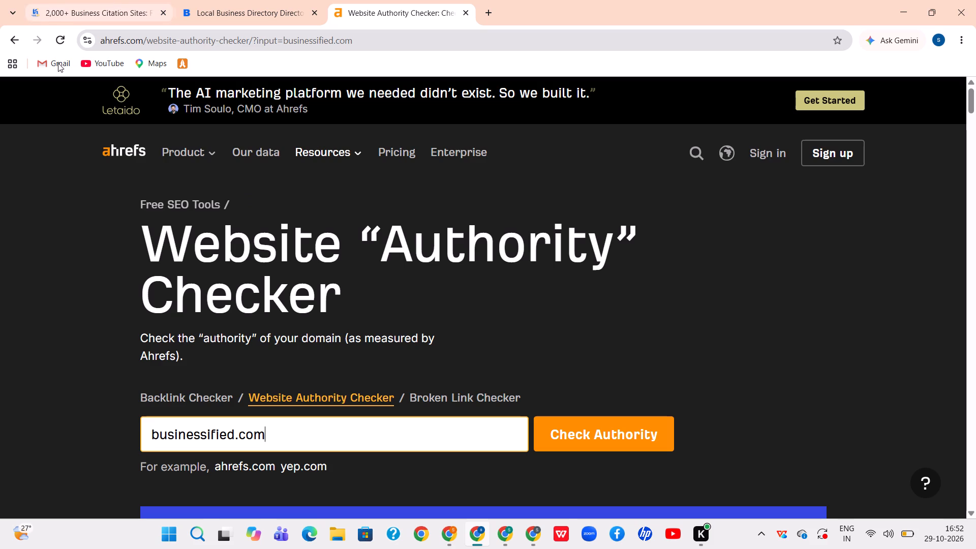
key(ctrl+a)
key(BackSpace)
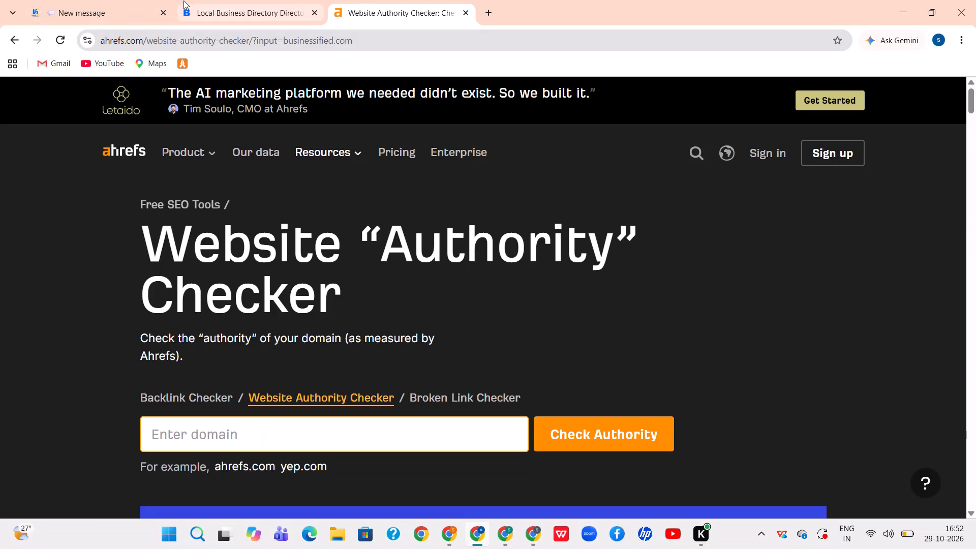
Return to businessified.com and open its page for getting listed.
click(280, 2)
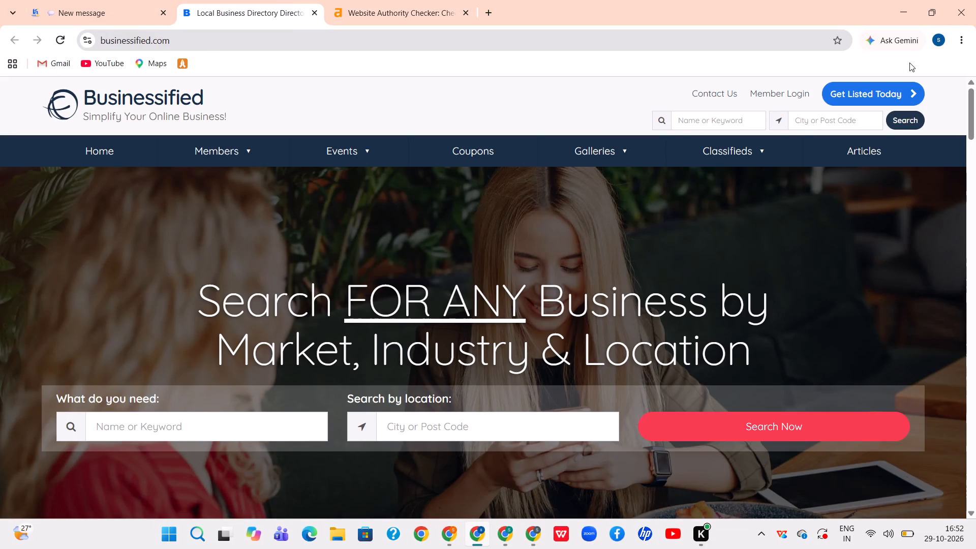
click(877, 99)
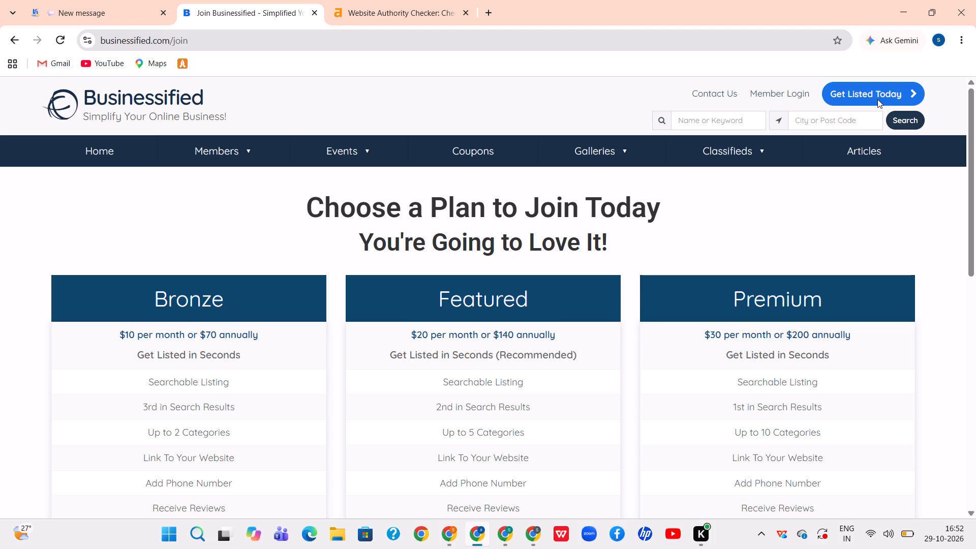
Review the membership plans on businessified.com's join page and close the site.
key(Page_Down)
key(Page_Up)
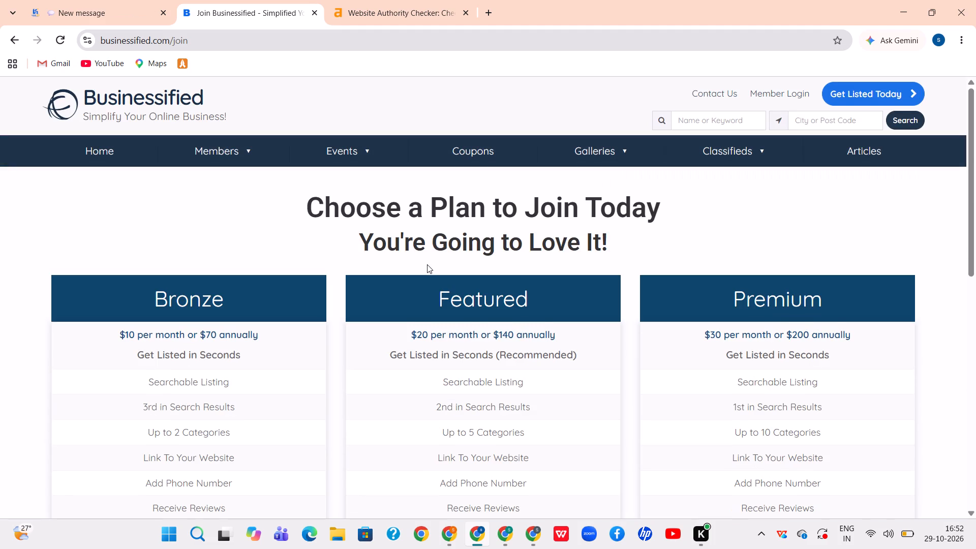
scroll(427, 264, down, 1)
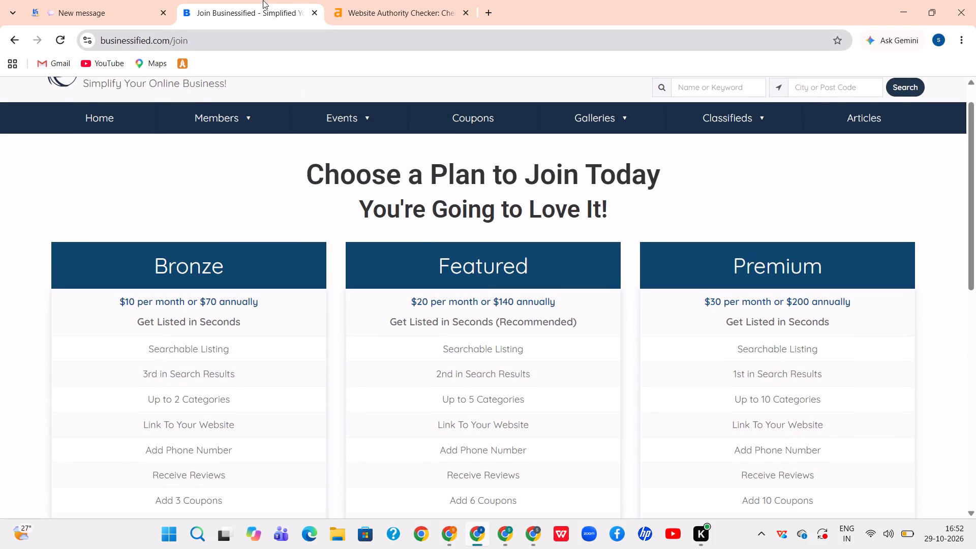
click(315, 11)
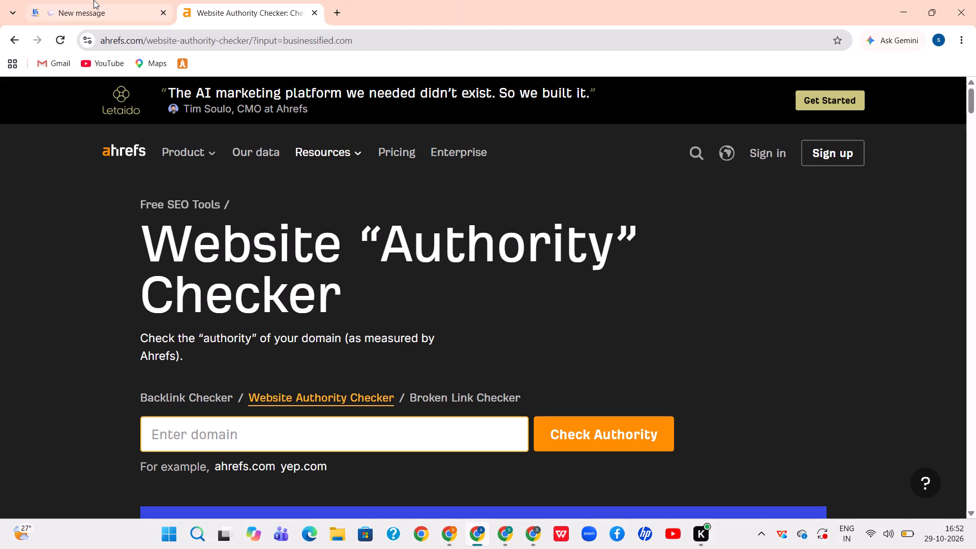
Visit businessimpactnw.org from the citation site list and close it.
click(90, 0)
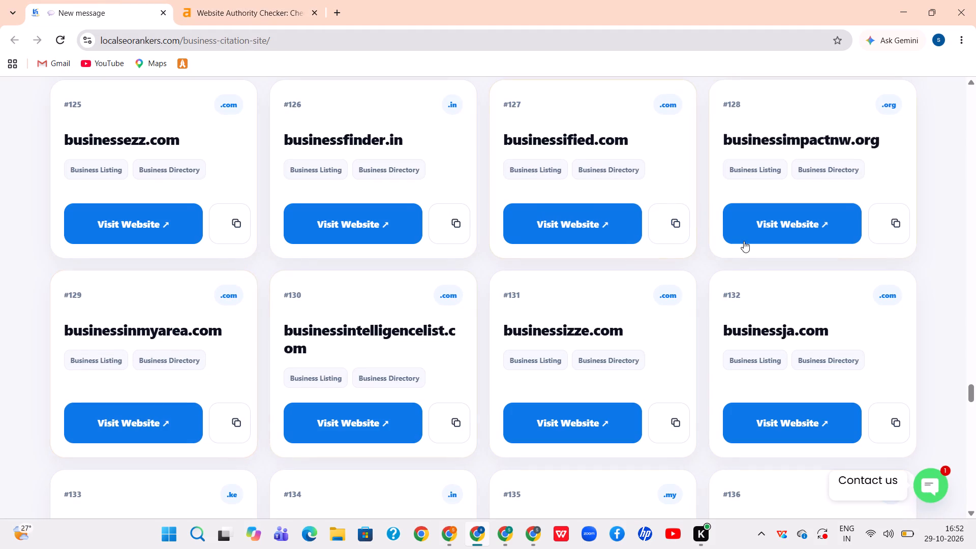
click(749, 215)
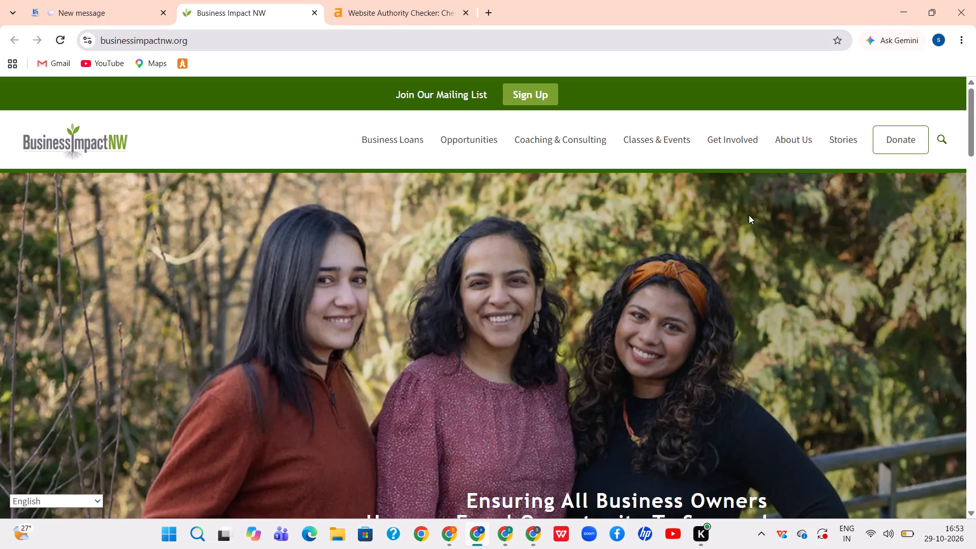
key(Return)
click(313, 15)
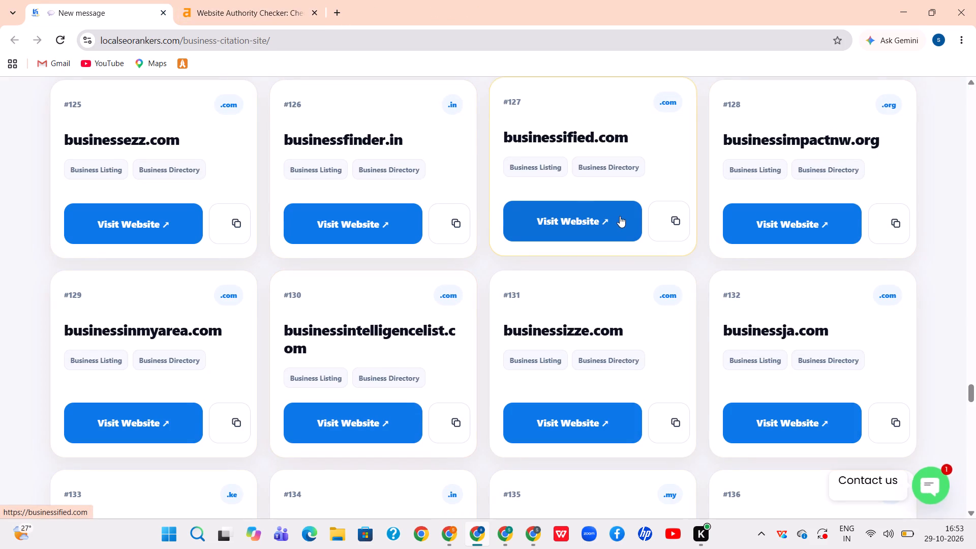
Open businessinmyarea.com from the citation site list, browse the list while it loads, and view the site.
click(129, 421)
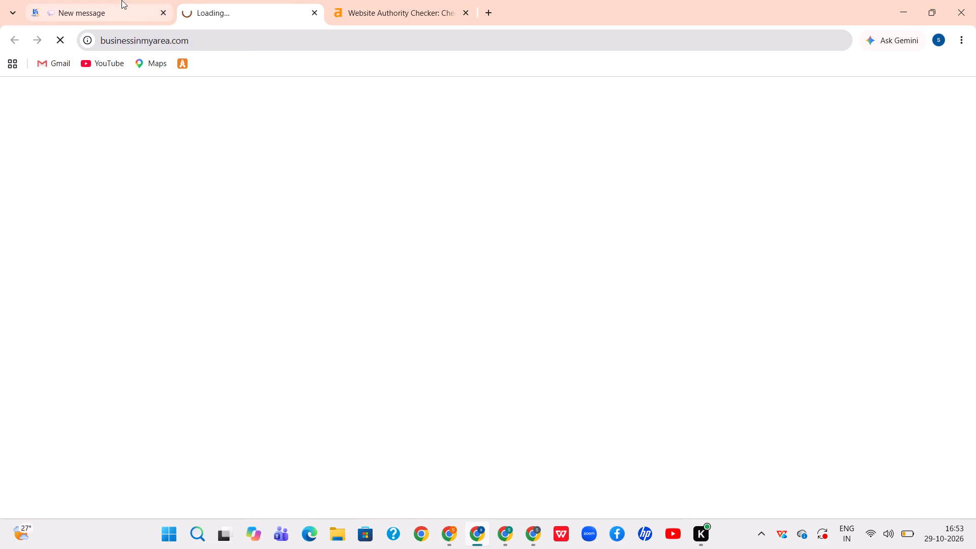
click(121, 0)
key(Down)
key(Down)
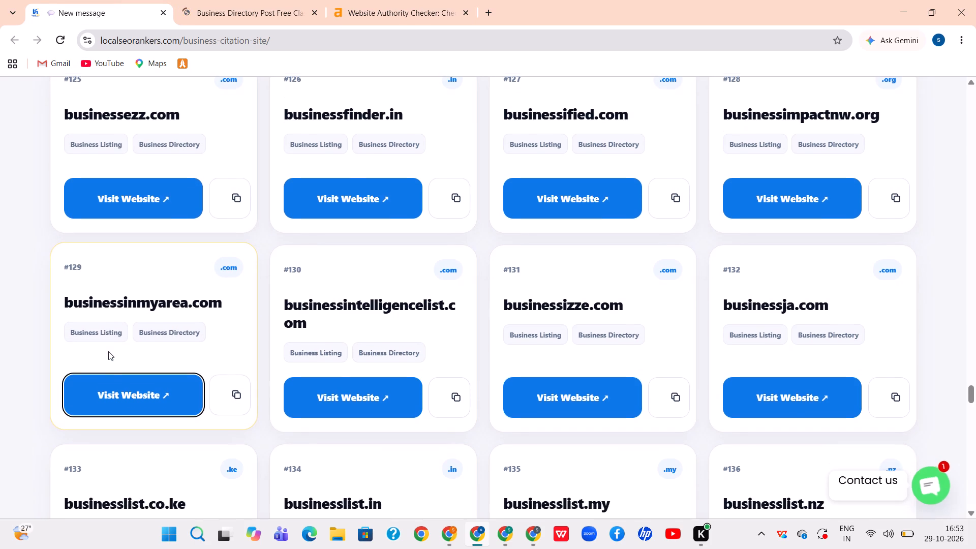
key(Down)
key(Down)
key(Down)
key(Down)
key(Down)
key(Down)
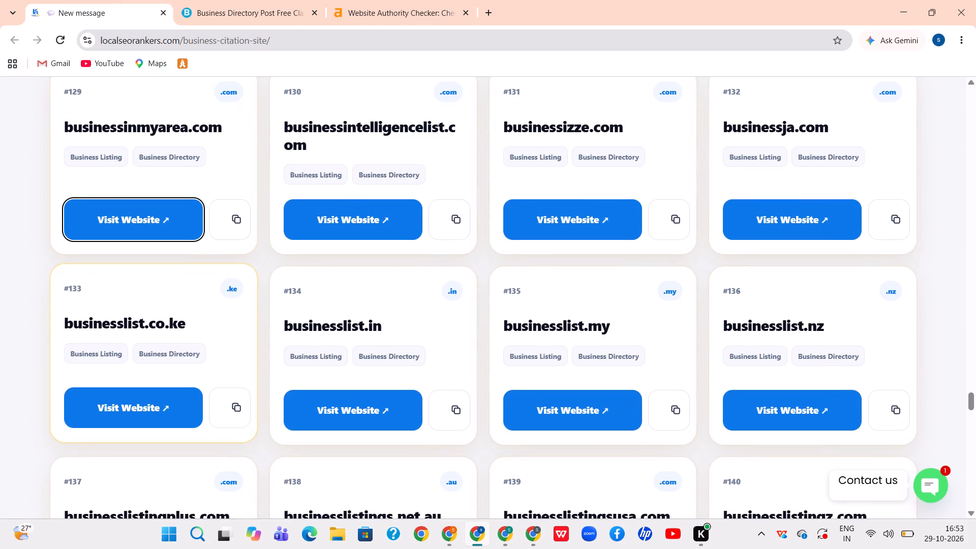
scroll(108, 351, up, 1)
click(196, 0)
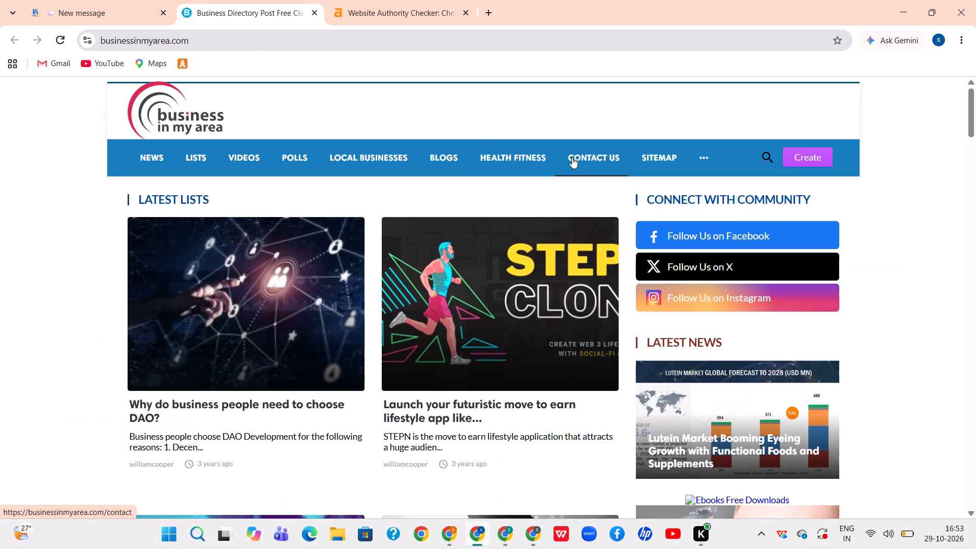
Copy businessinmyarea.com from the citation site list and check its authority in the Ahrefs Website Authority Checker, clearing the domain entry.
click(128, 0)
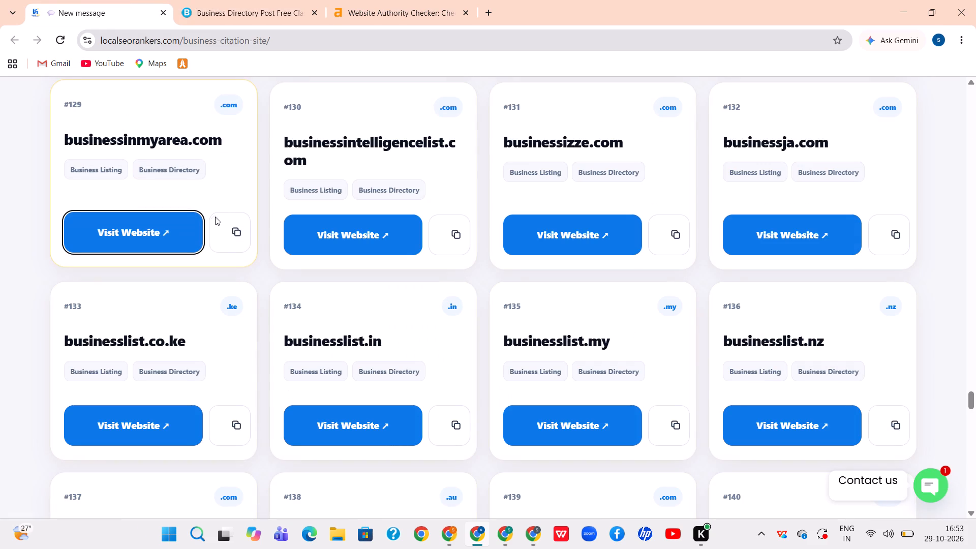
click(234, 231)
click(368, 1)
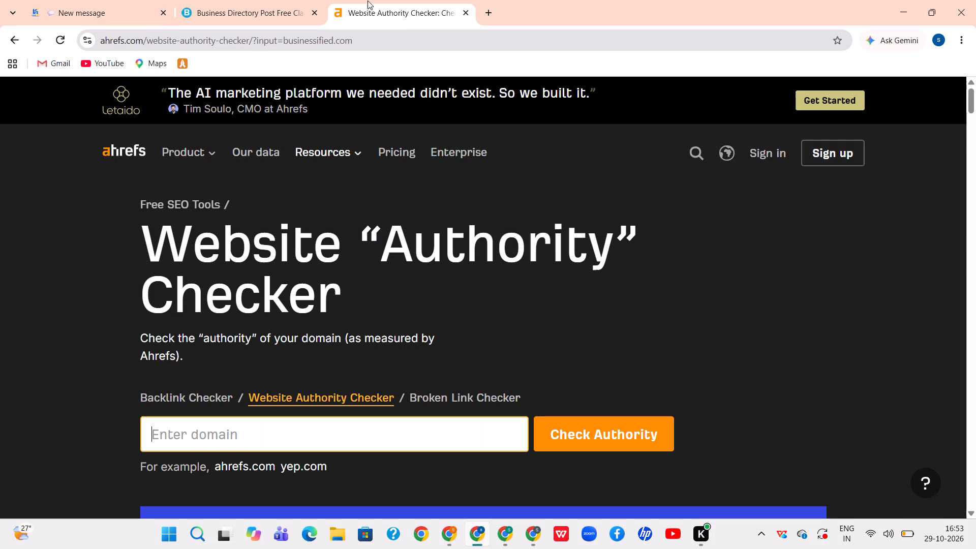
key(ctrl+v)
key(Return)
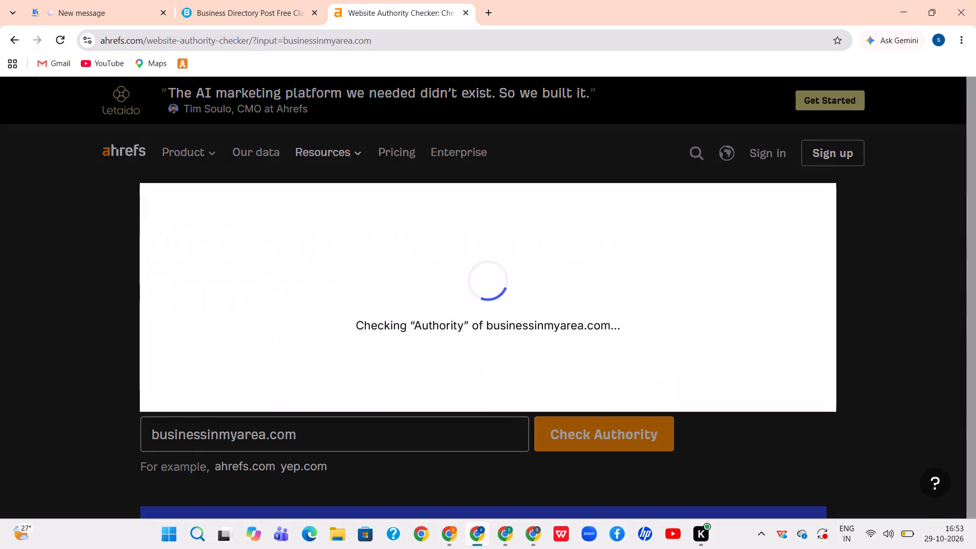
key(Escape)
key(ctrl+a)
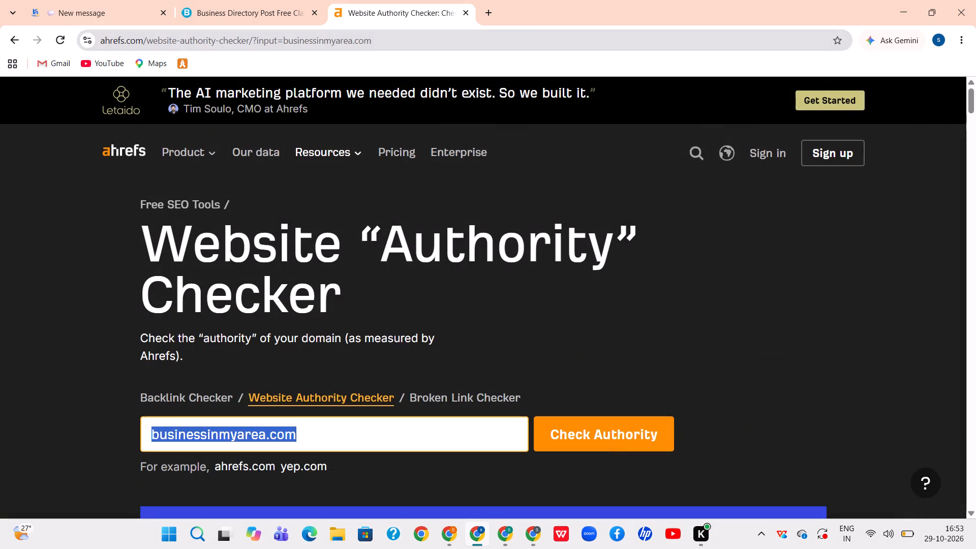
key(BackSpace)
Return to businessinmyarea.com, open its page for creating content, and close the site.
click(227, 0)
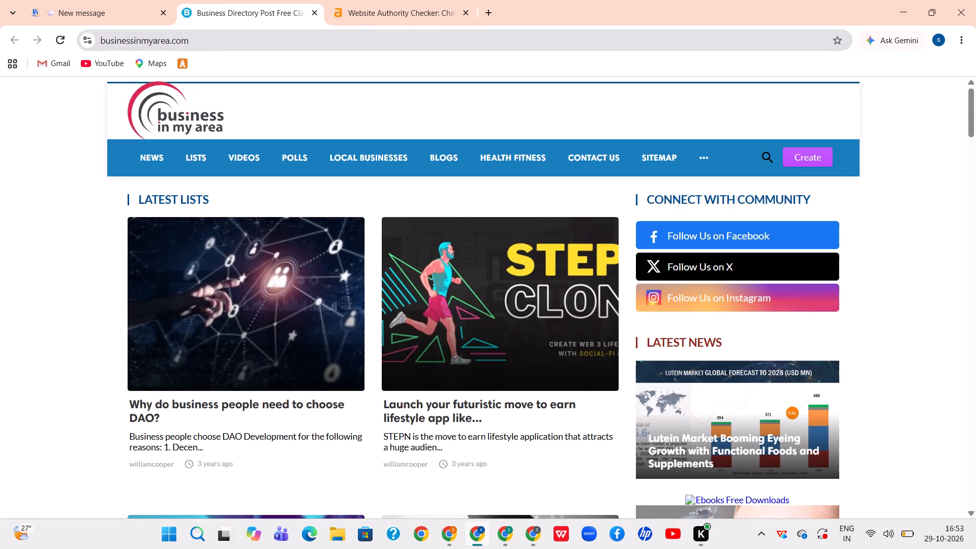
click(819, 154)
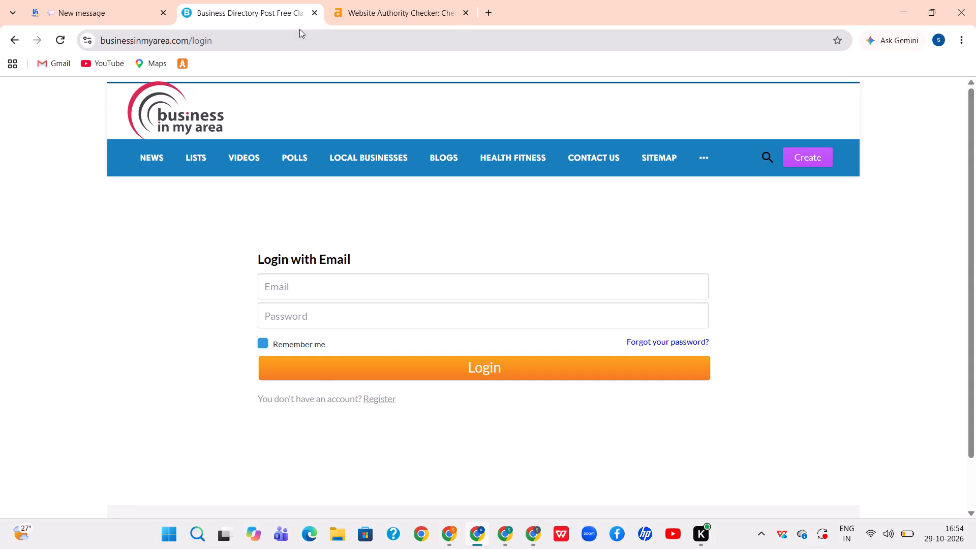
click(317, 13)
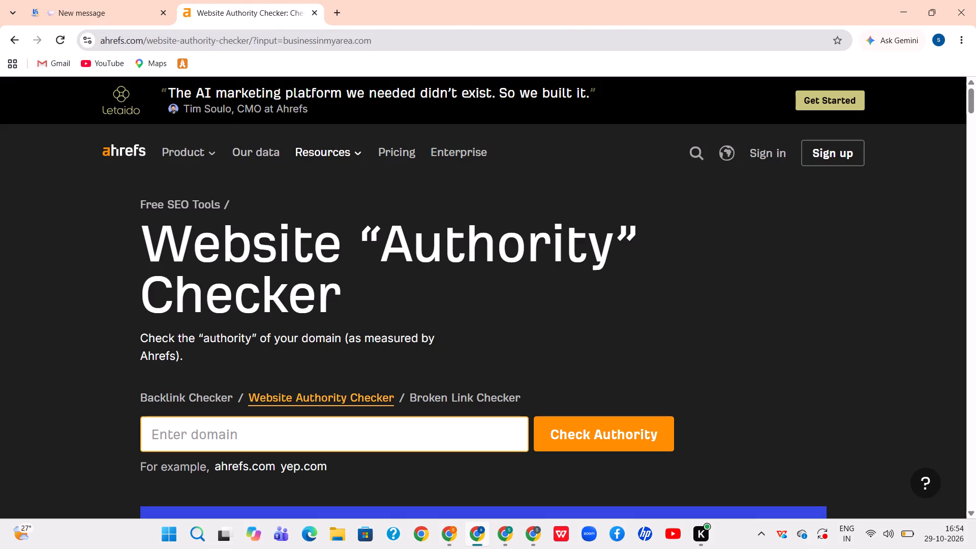
Visit businessintelligencelist.com from the citation site list and close it.
click(75, 0)
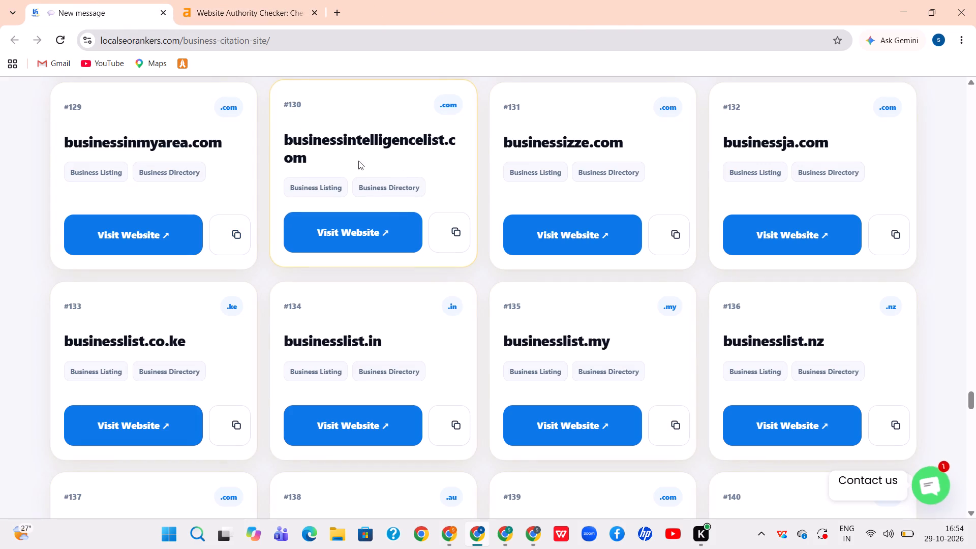
click(401, 231)
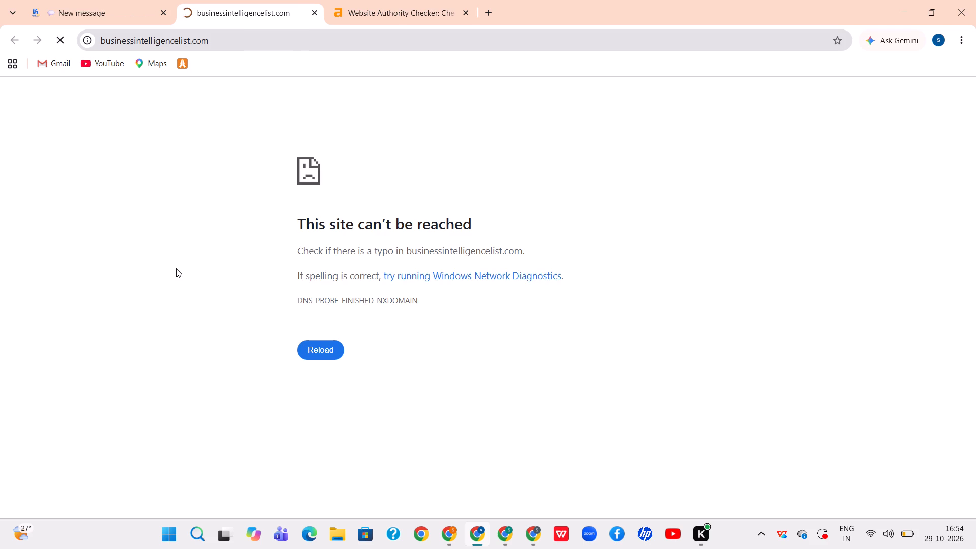
click(314, 13)
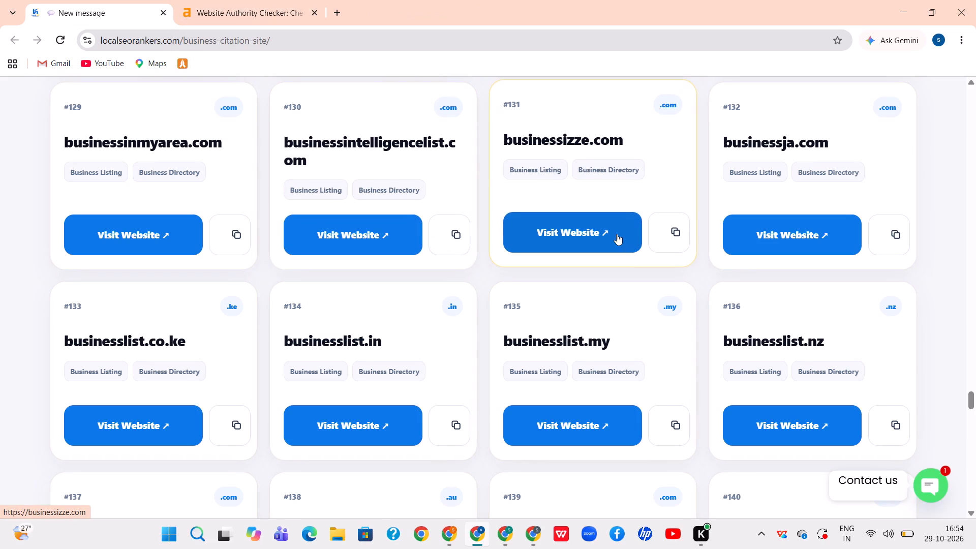
Copy businessizze.com from the citation site list and check its authority in the Ahrefs Website Authority Checker, clearing the domain entry.
click(674, 233)
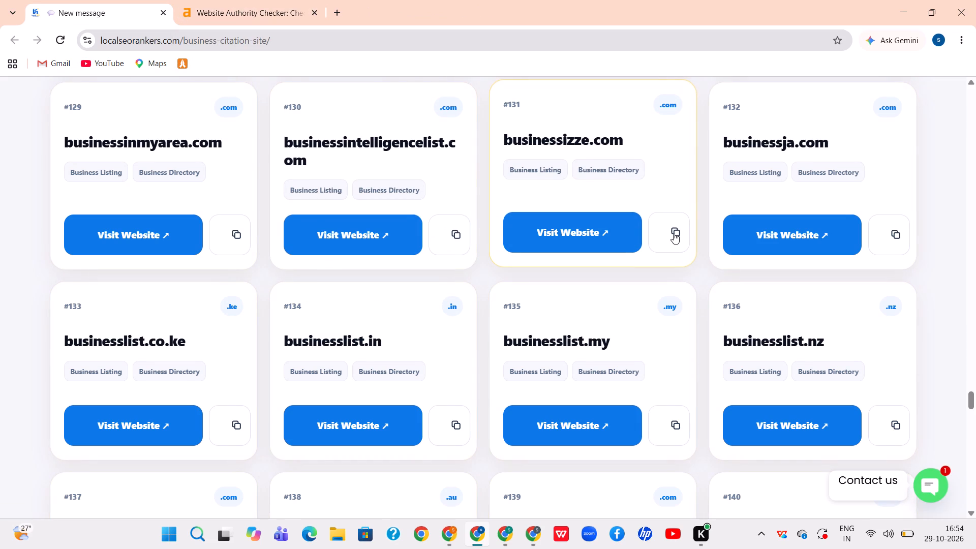
click(266, 0)
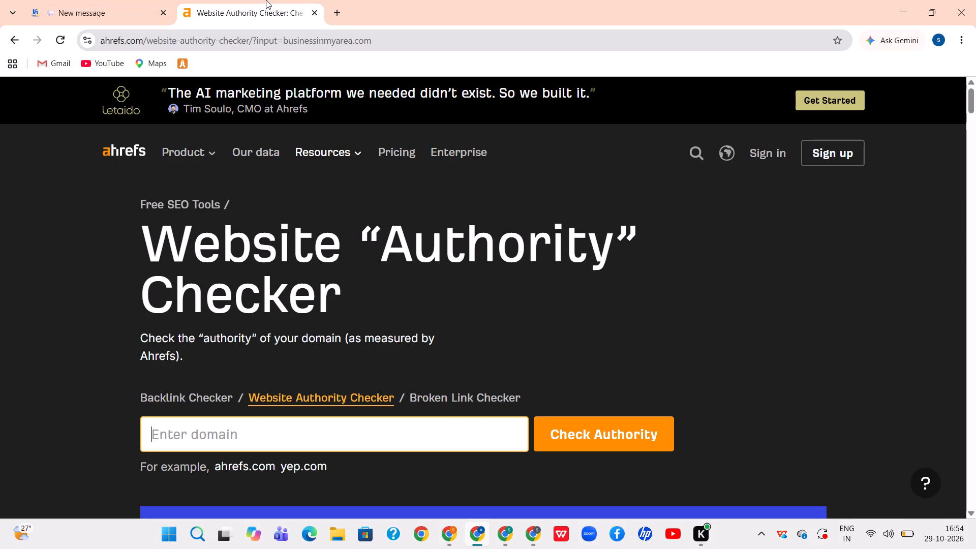
key(ctrl+v)
key(Return)
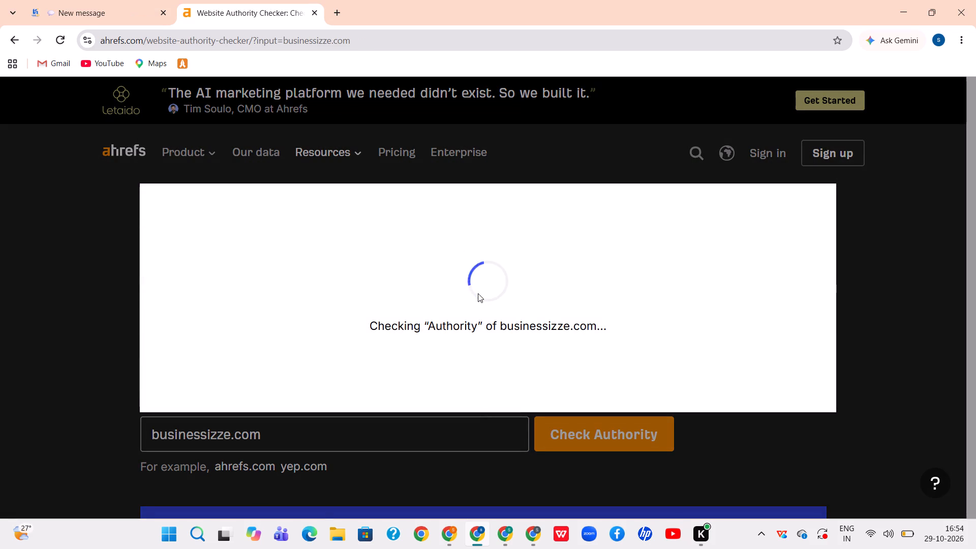
key(Escape)
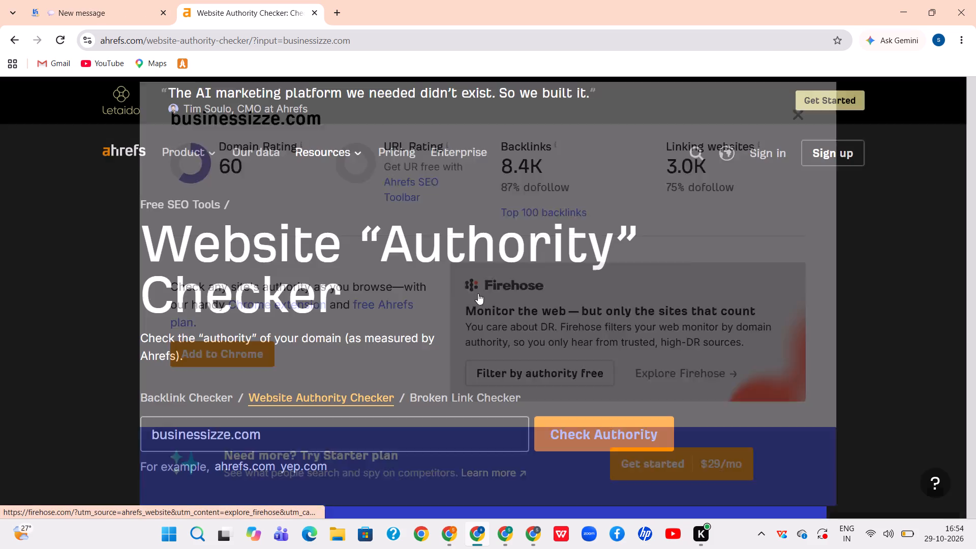
key(Escape)
key(ctrl+a)
key(BackSpace)
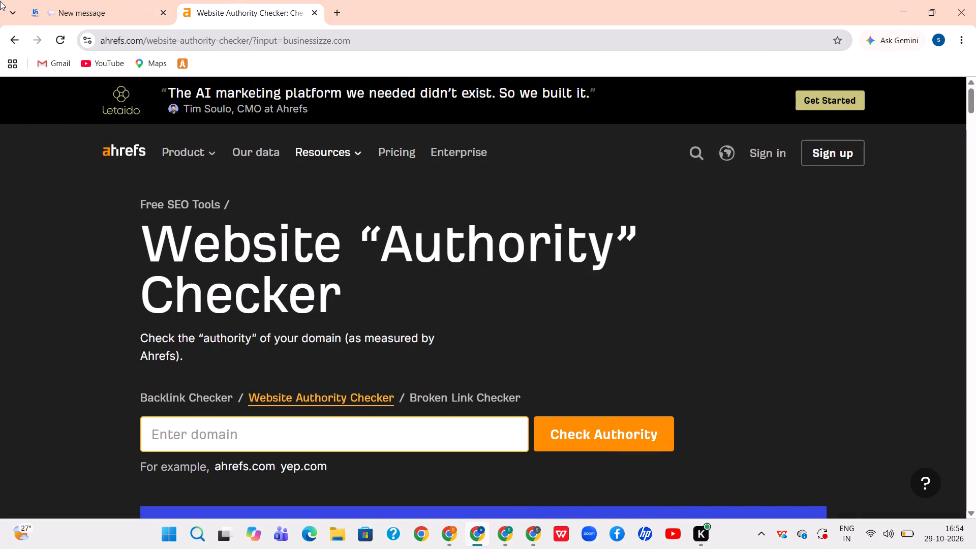
Visit businessja.com from the citation site list and close it.
click(102, 0)
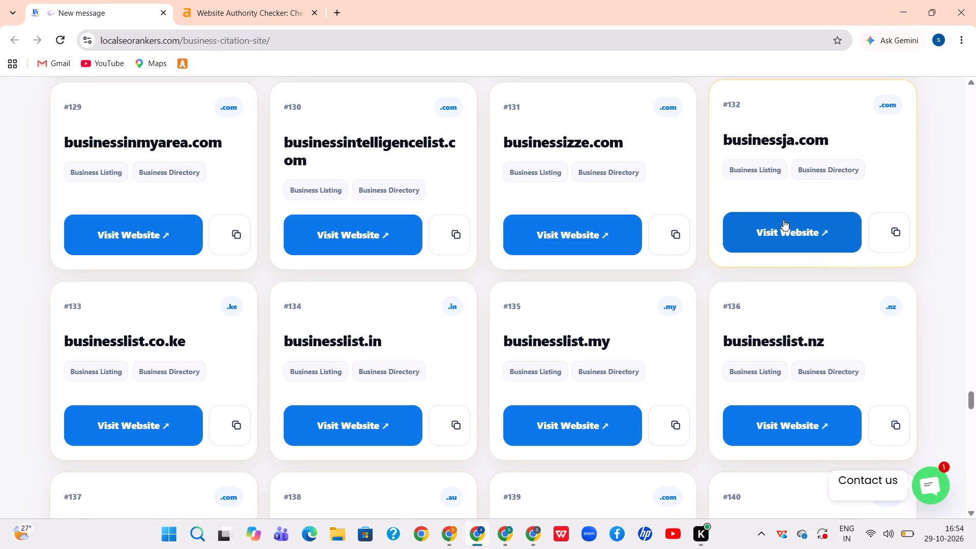
click(778, 237)
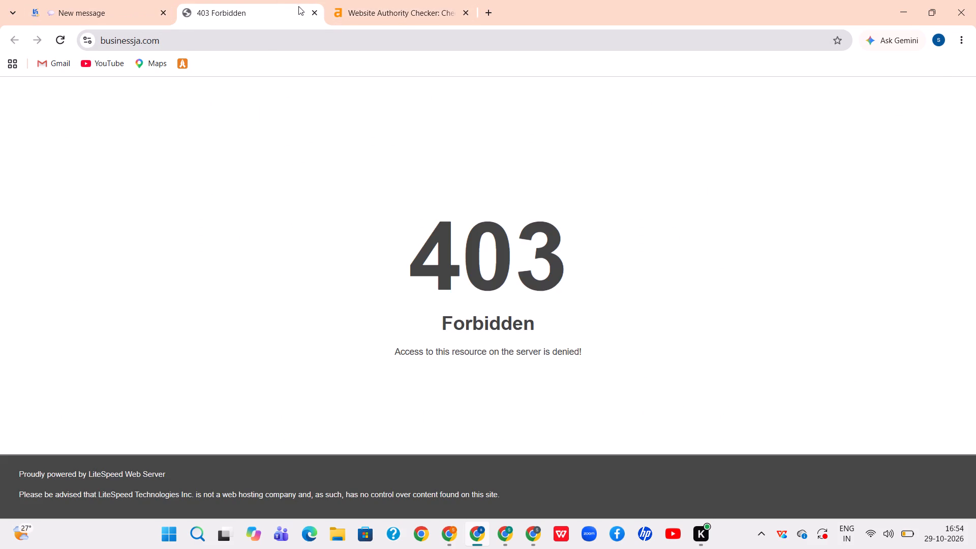
click(316, 12)
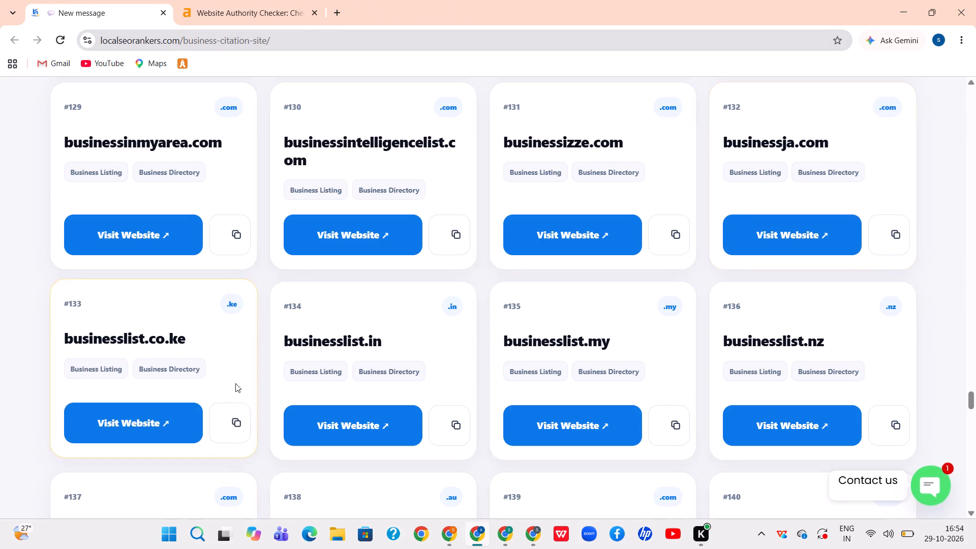
Open businesslist.co.ke from the citation site list and check its authority in the Ahrefs Website Authority Checker.
scroll(235, 383, down, 4)
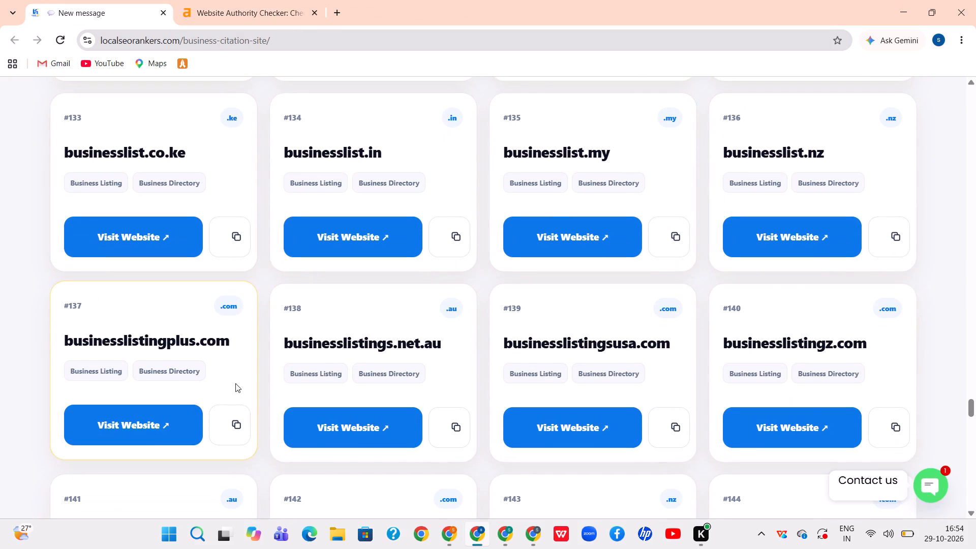
scroll(235, 383, down, 1)
scroll(194, 262, up, 1)
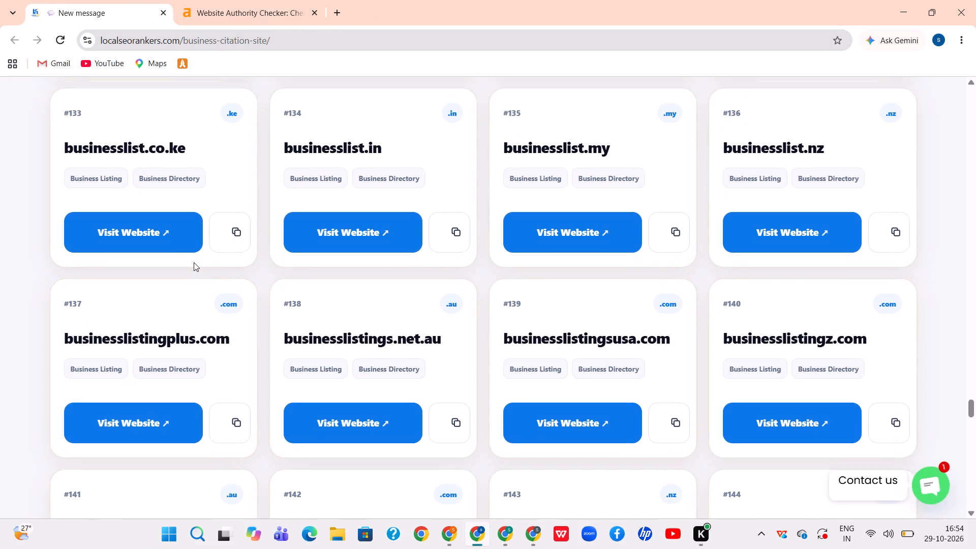
scroll(194, 262, up, 1)
click(151, 231)
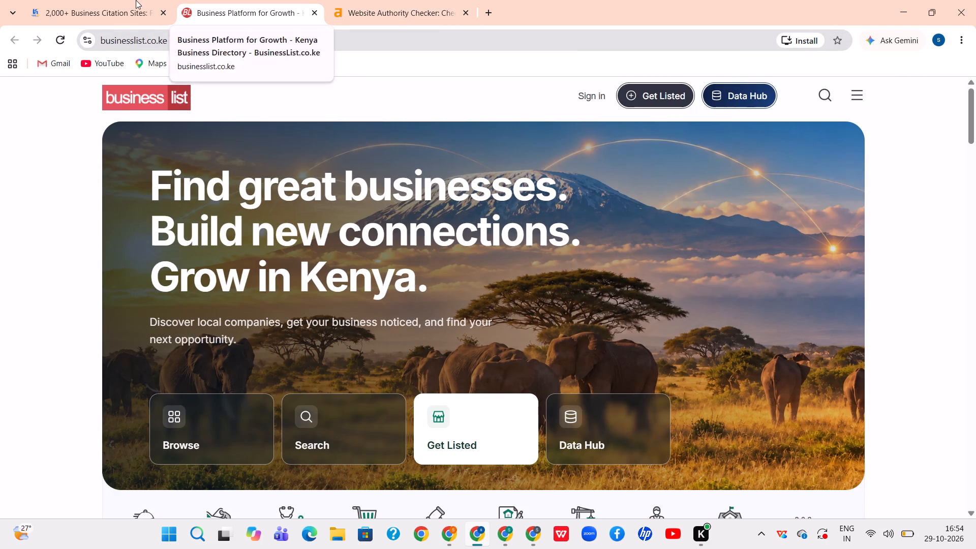
click(135, 0)
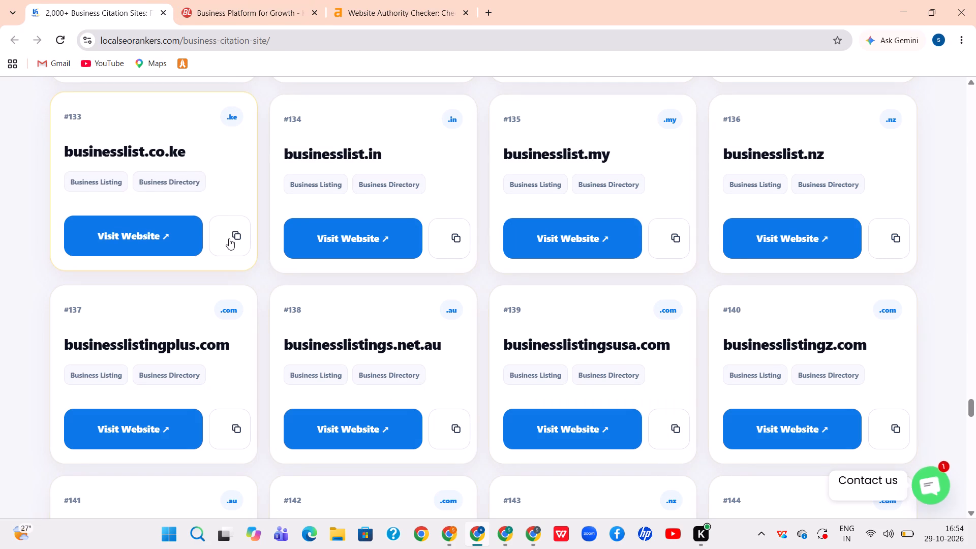
click(229, 238)
click(392, 0)
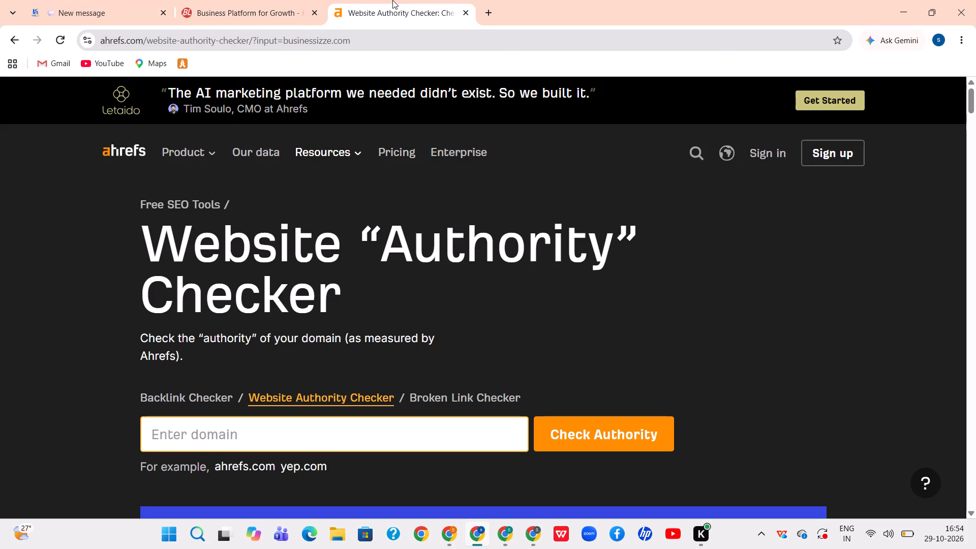
key(ctrl+v)
key(Return)
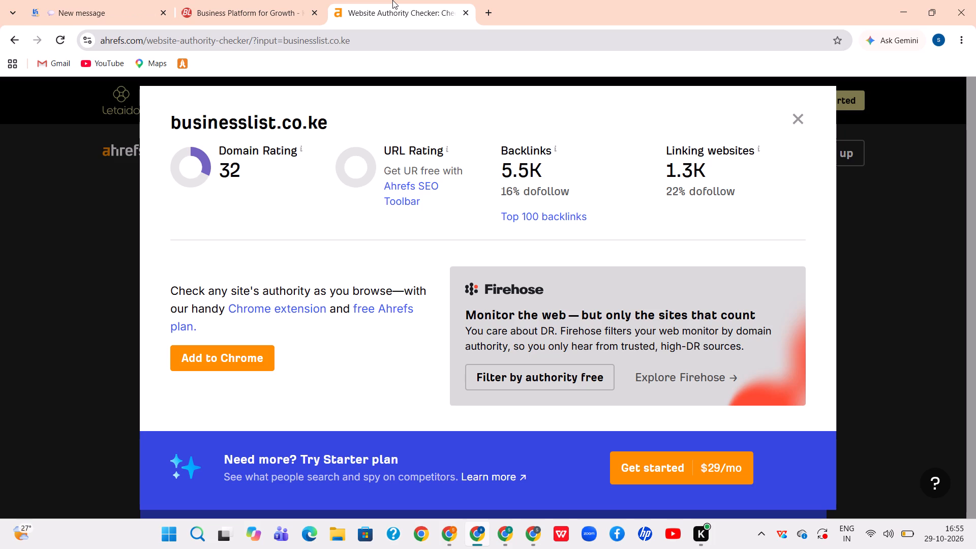
Recheck the authority of businesslist.co.ke in the Ahrefs Website Authority Checker, then close the result and clear the domain entry.
key(Escape)
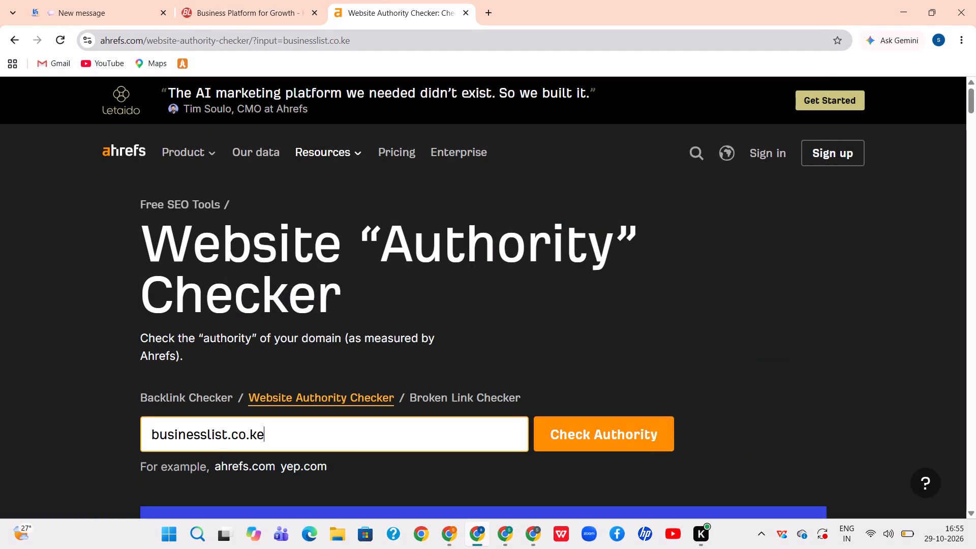
key(Return)
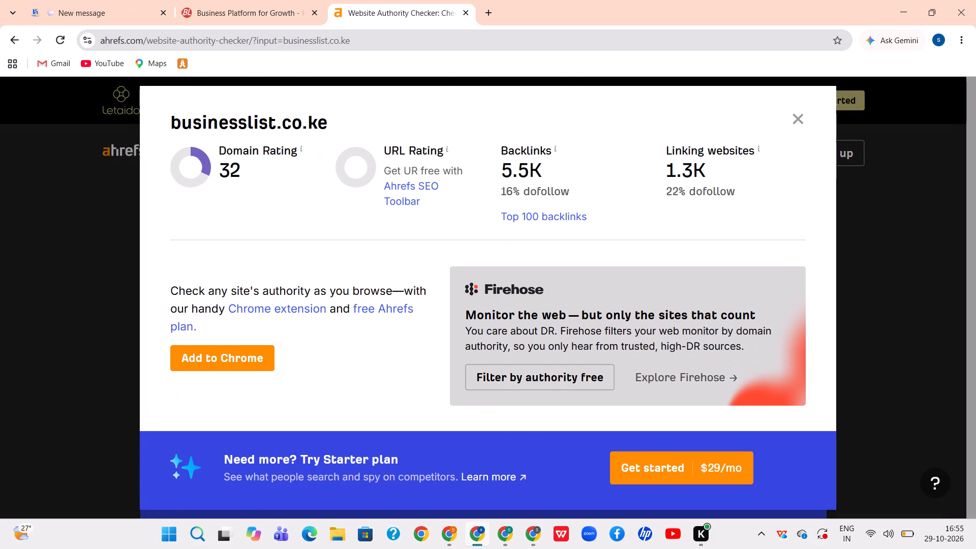
key(Escape)
key(ctrl+a)
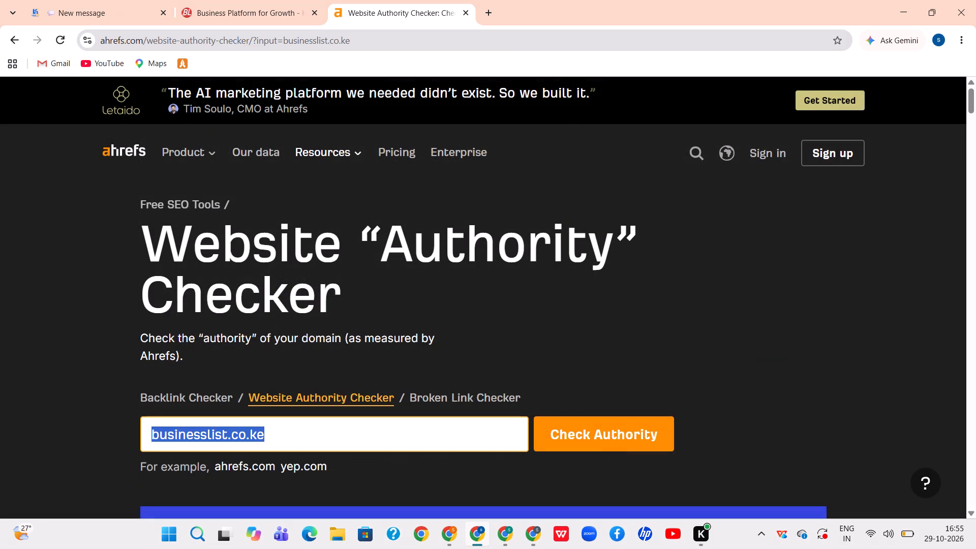
key(BackSpace)
Return to the businesslist.co.ke site and open its new-member sign-up page from the members sign-in form.
click(197, 1)
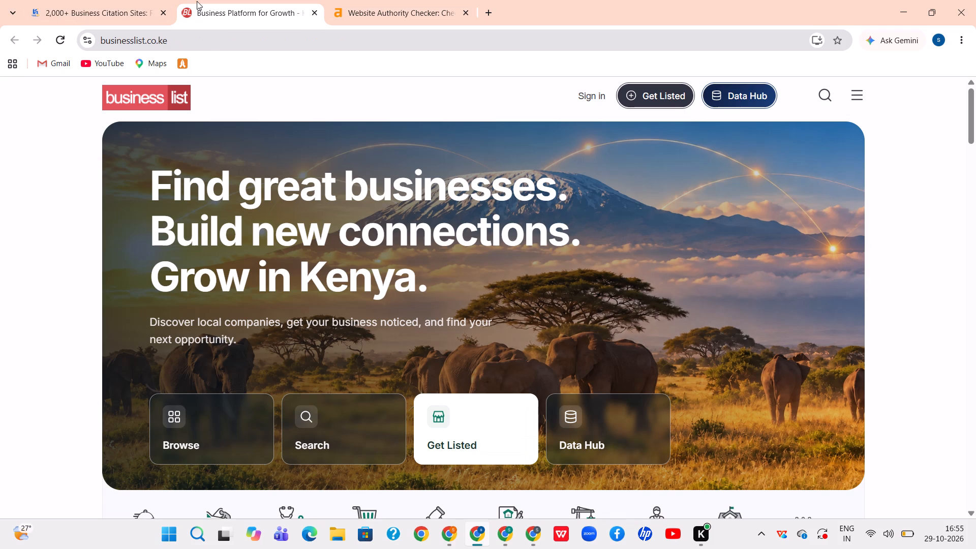
click(592, 95)
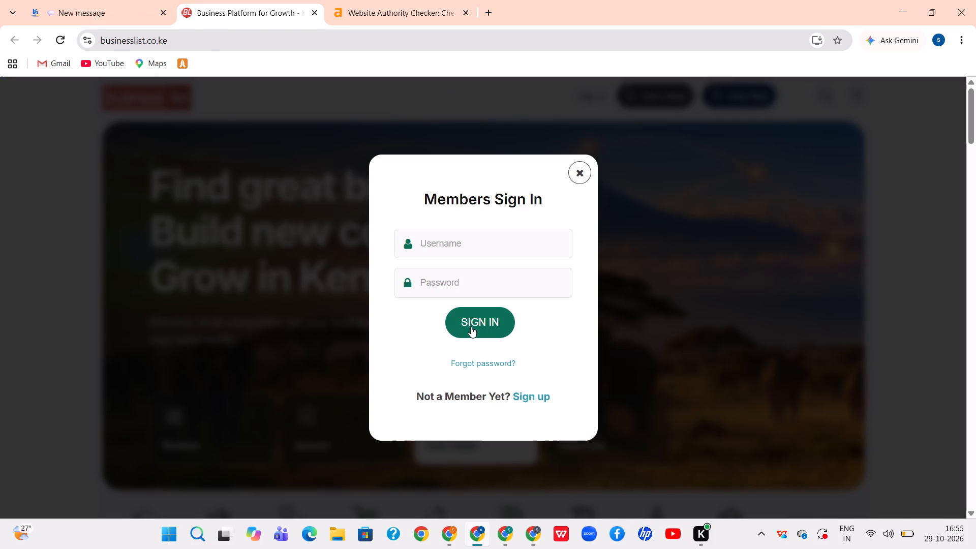
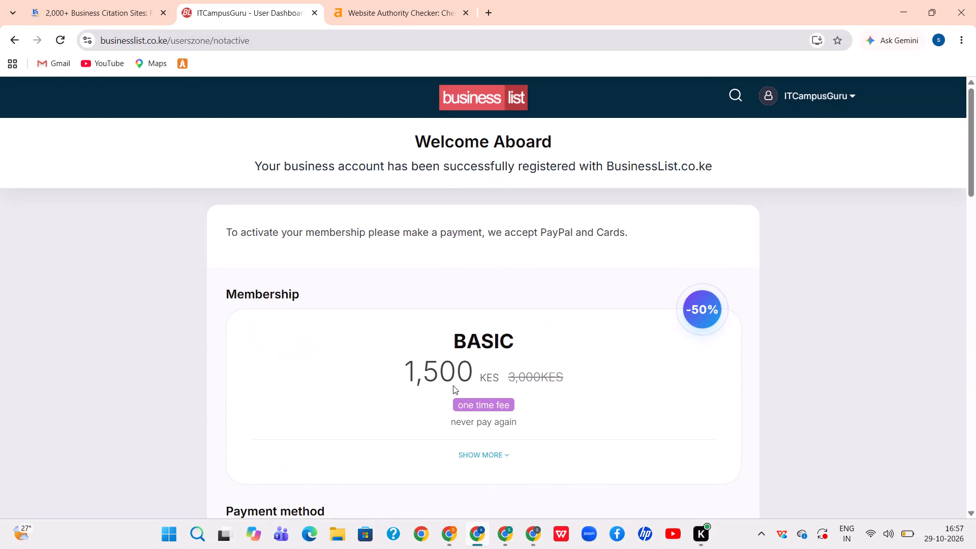
Review the Basic membership features and payment methods on businesslist.co.ke and close the site.
click(490, 452)
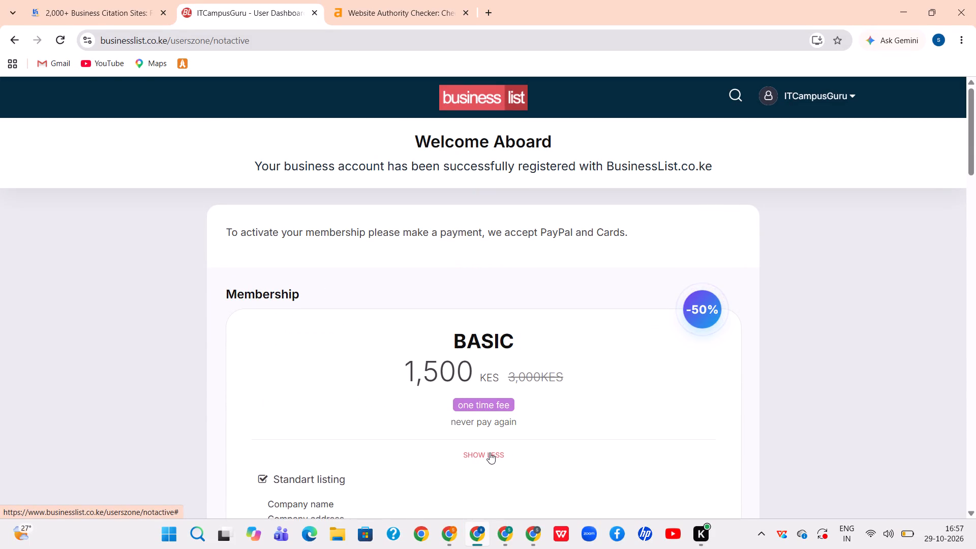
scroll(490, 452, down, 6)
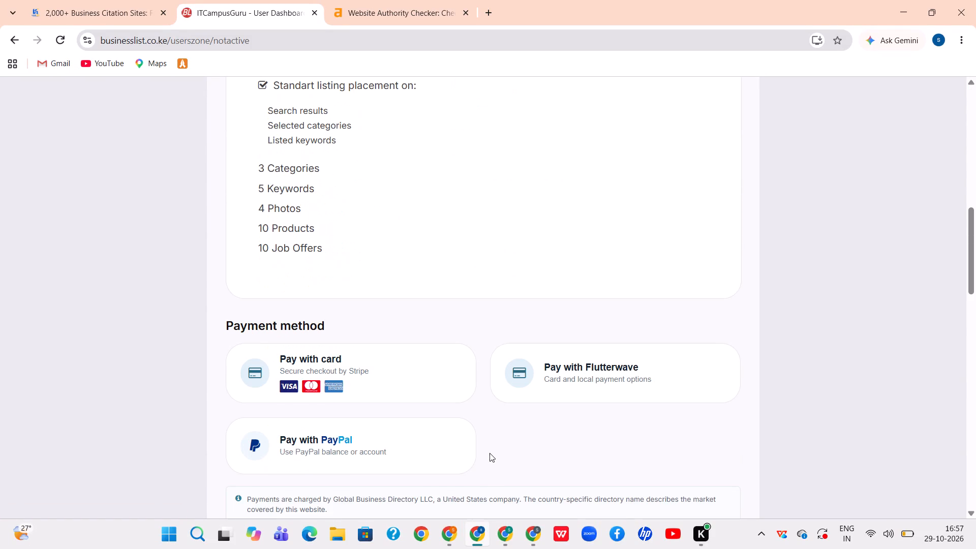
scroll(490, 453, down, 1)
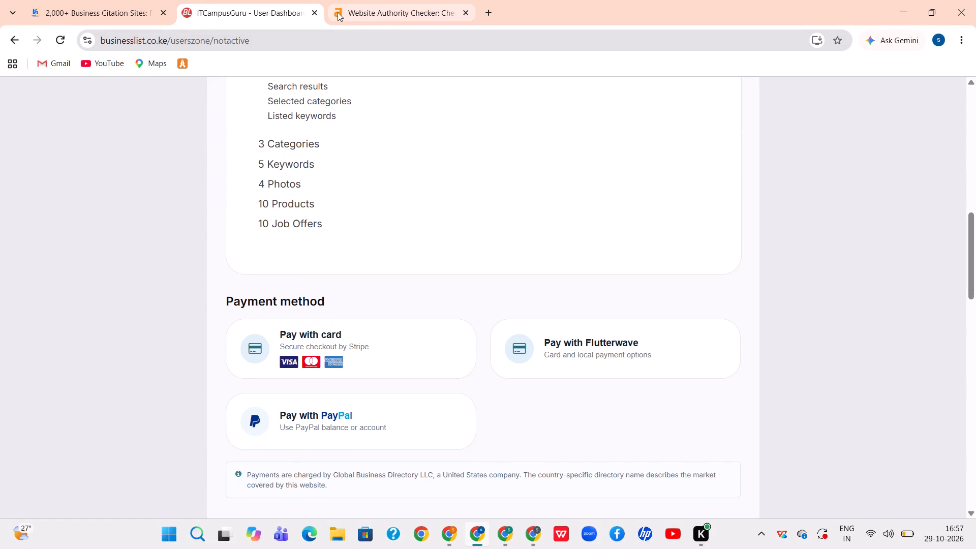
click(315, 14)
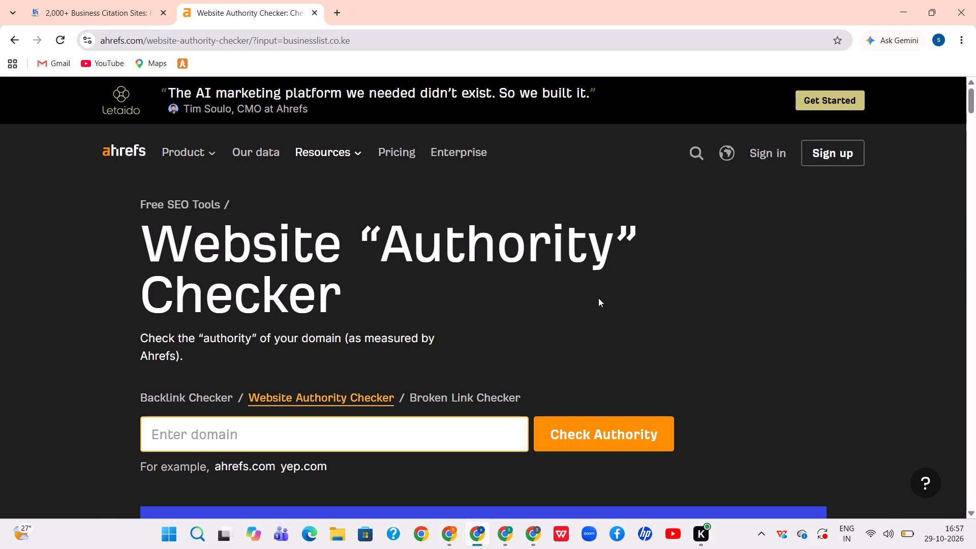
Open businesslist.in from the citation site list.
click(155, 0)
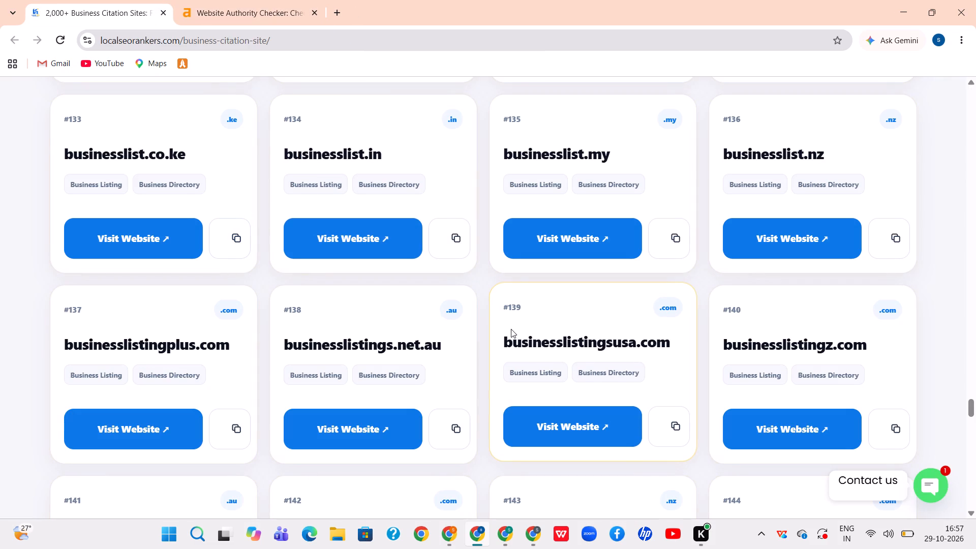
click(365, 232)
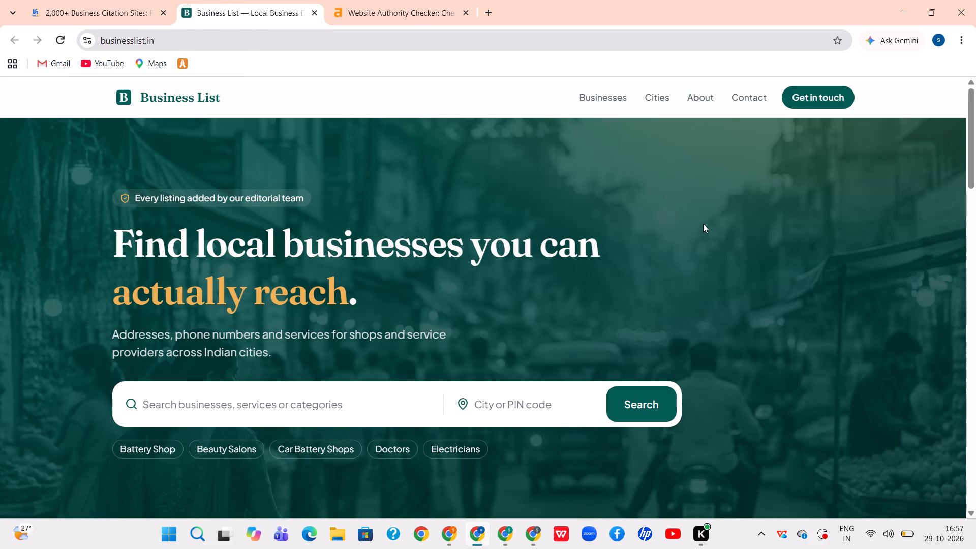
Examine the businesslist.in homepage down to its footer for how businesses get listed.
scroll(703, 224, down, 2)
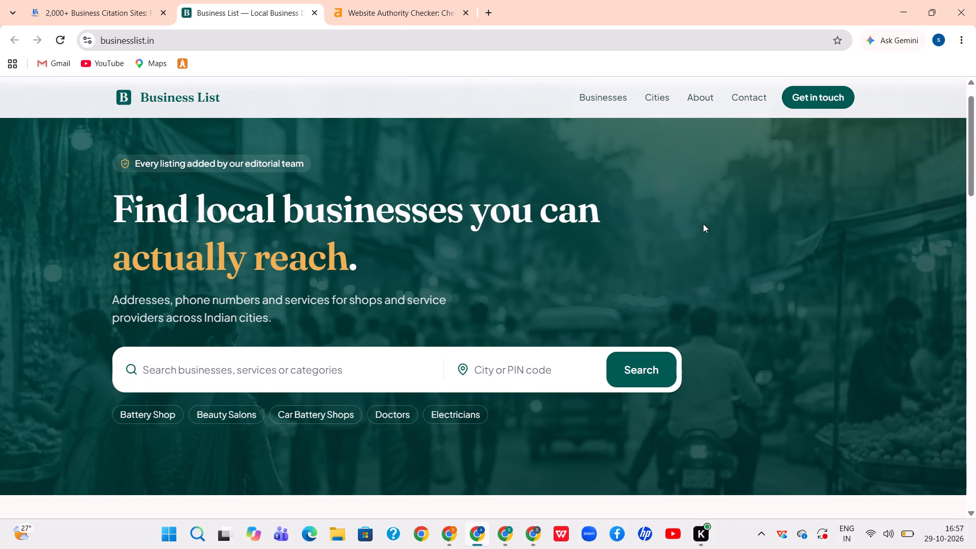
scroll(703, 224, down, 3)
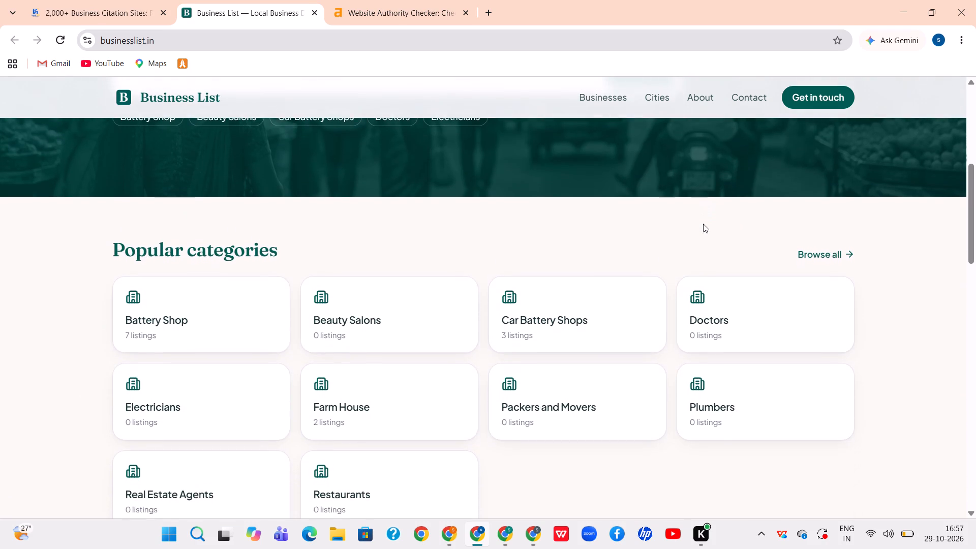
scroll(703, 224, down, 18)
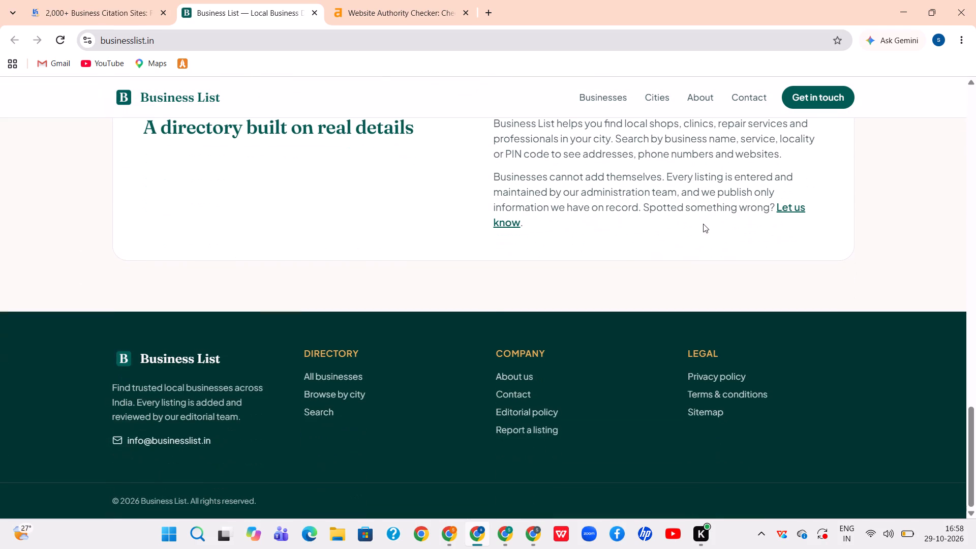
scroll(703, 224, up, 1)
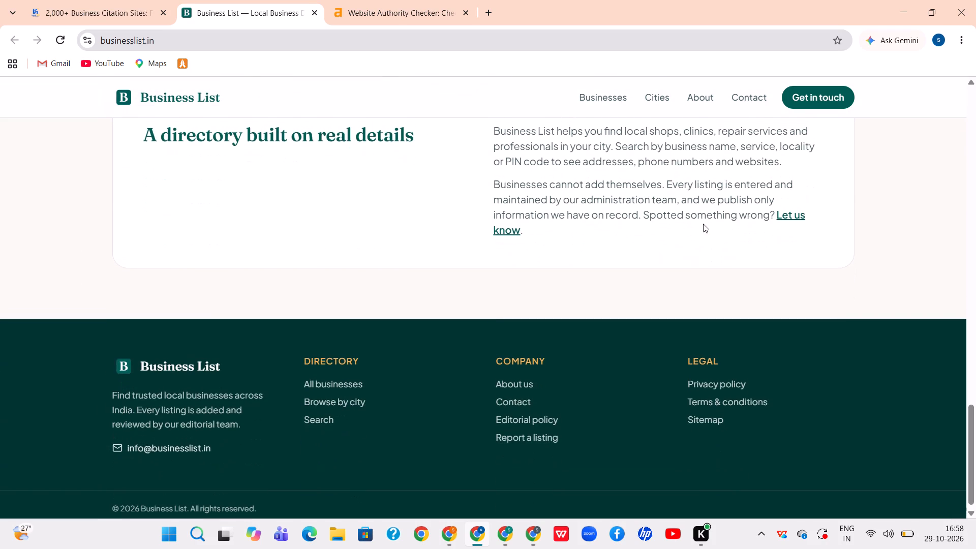
scroll(703, 224, up, 1)
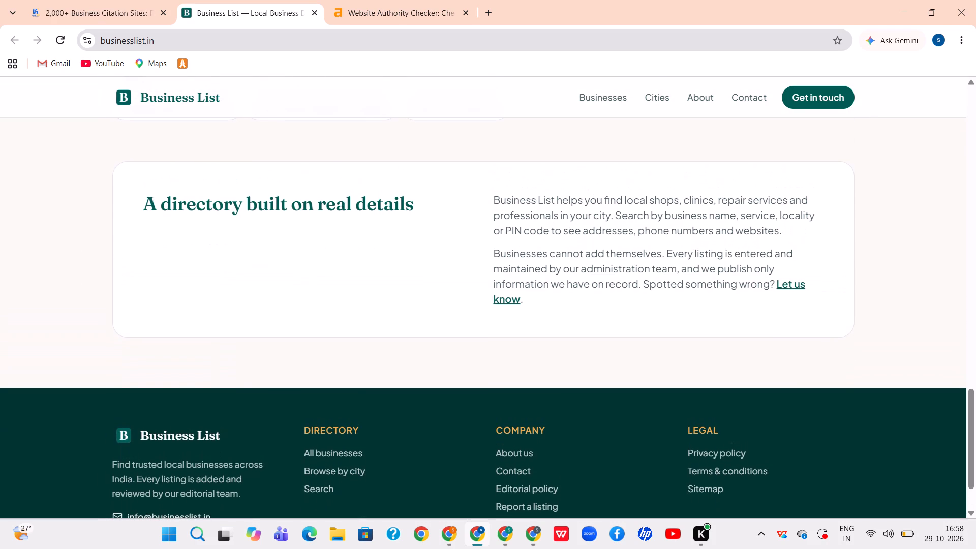
scroll(703, 224, down, 1)
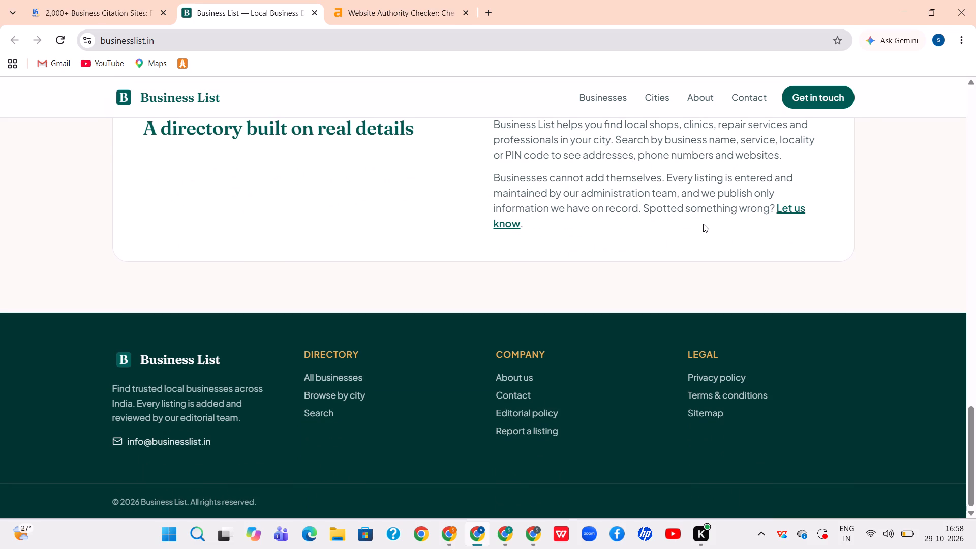
scroll(703, 224, up, 2)
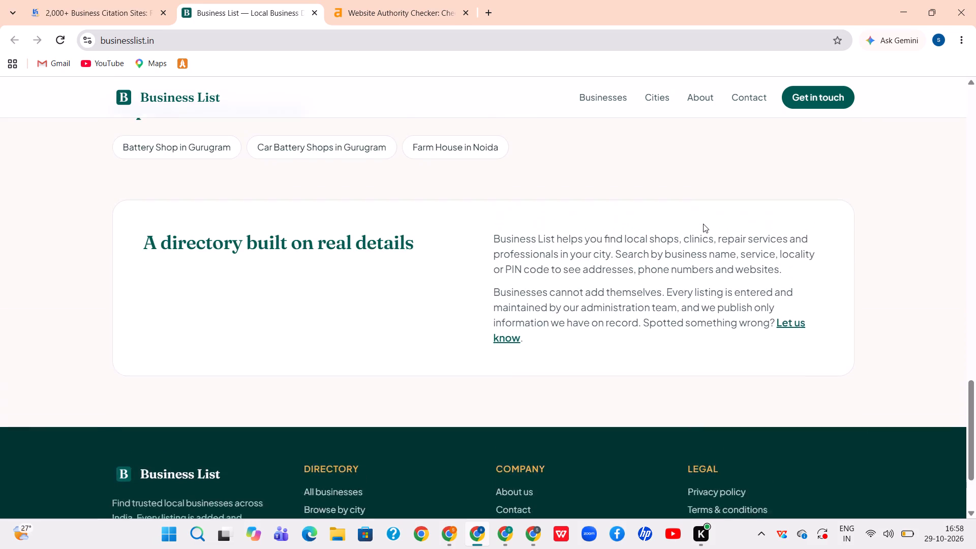
scroll(703, 224, up, 6)
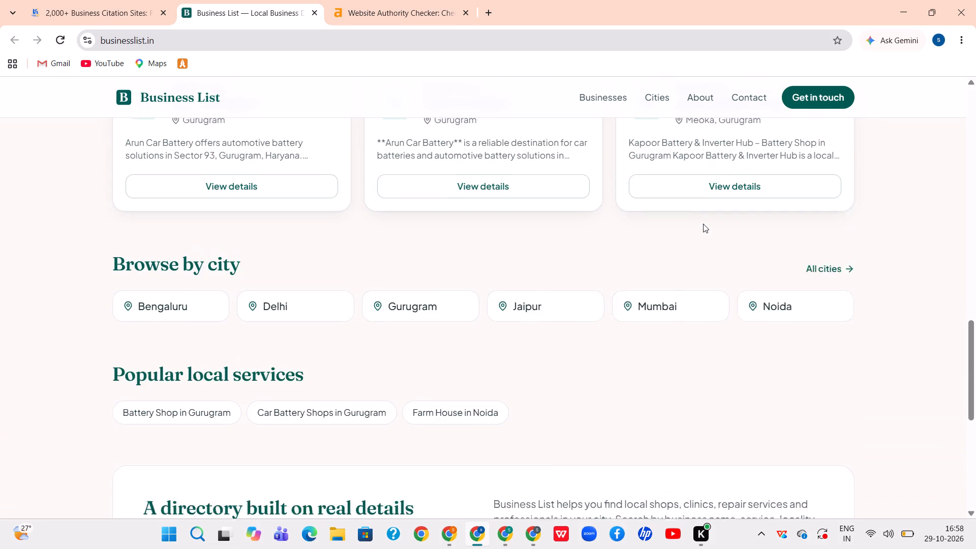
scroll(703, 224, up, 3)
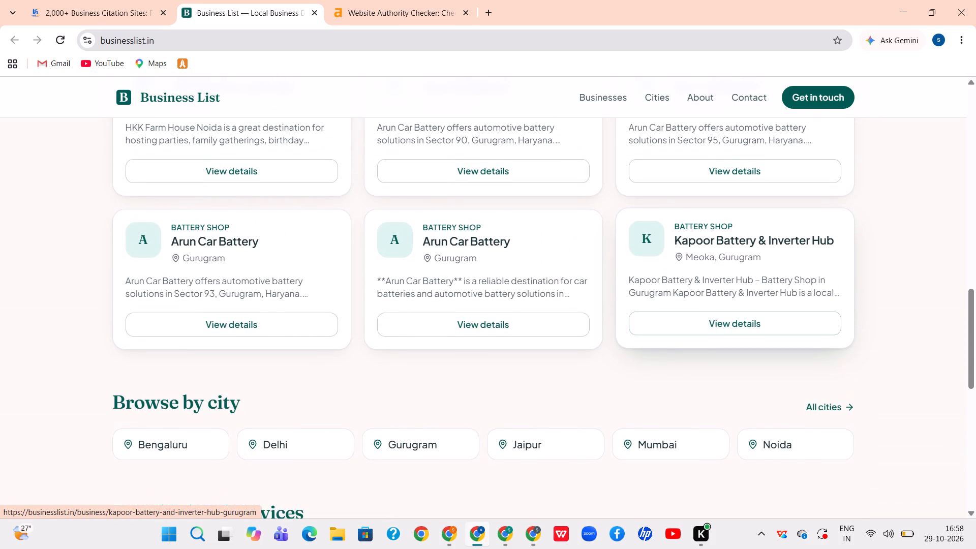
scroll(703, 224, up, 1)
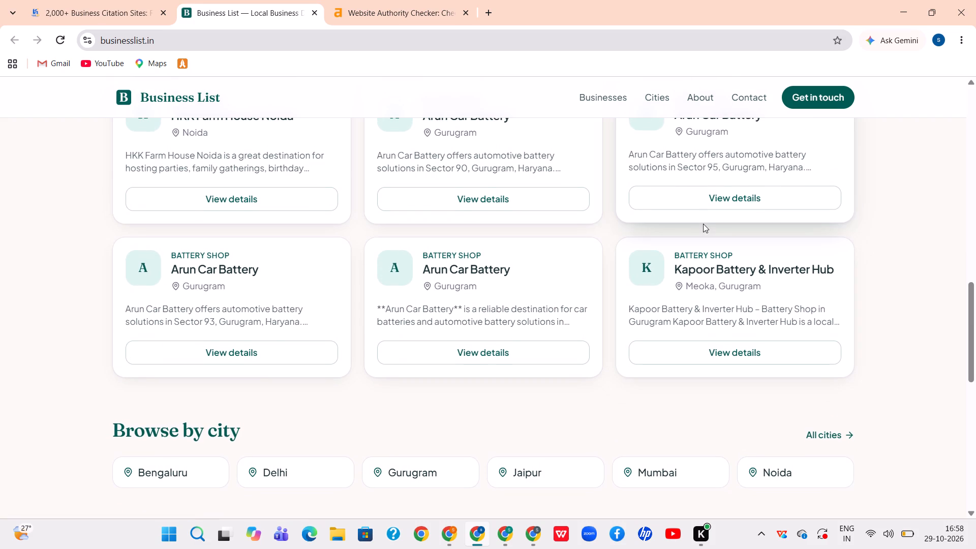
scroll(703, 224, up, 5)
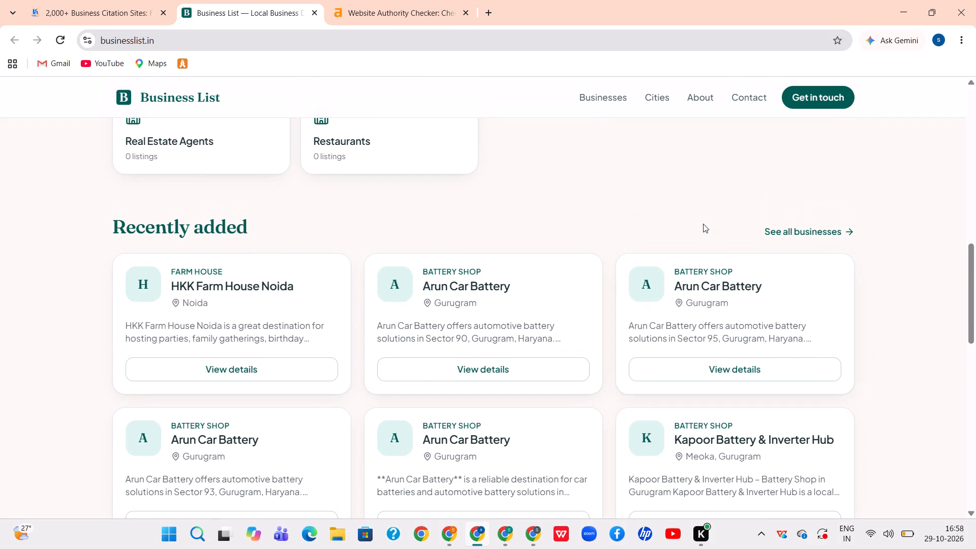
scroll(703, 224, up, 4)
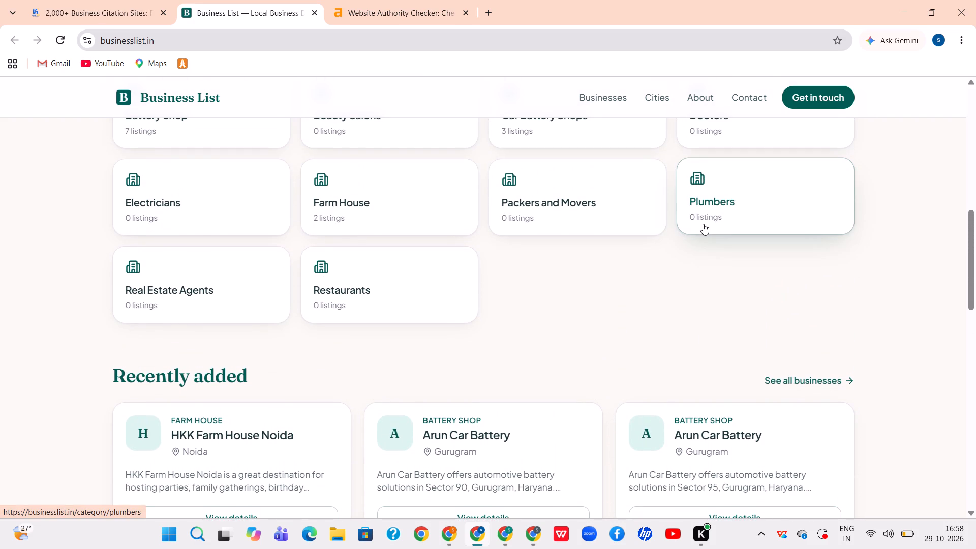
scroll(703, 224, up, 7)
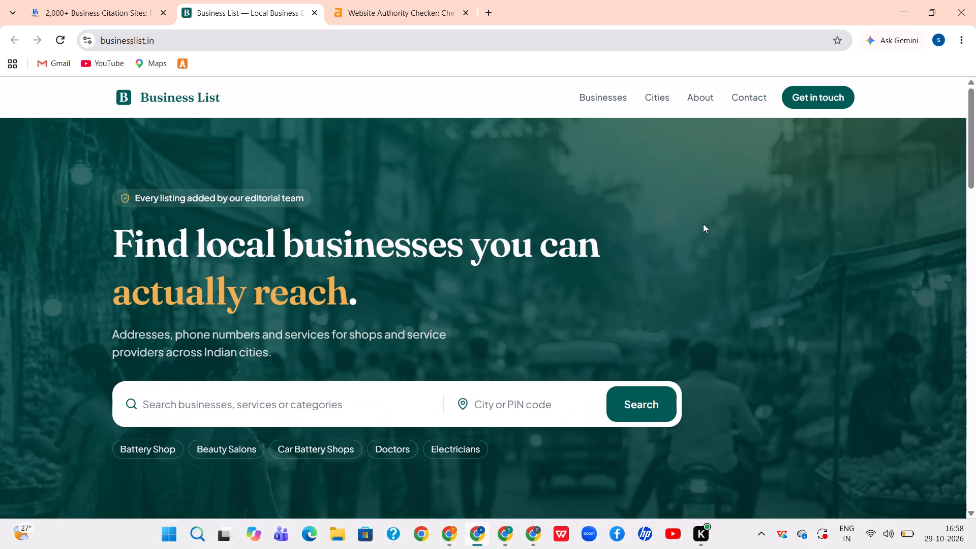
Look through the Businesses directory page of businesslist.in and return to the homepage.
click(602, 96)
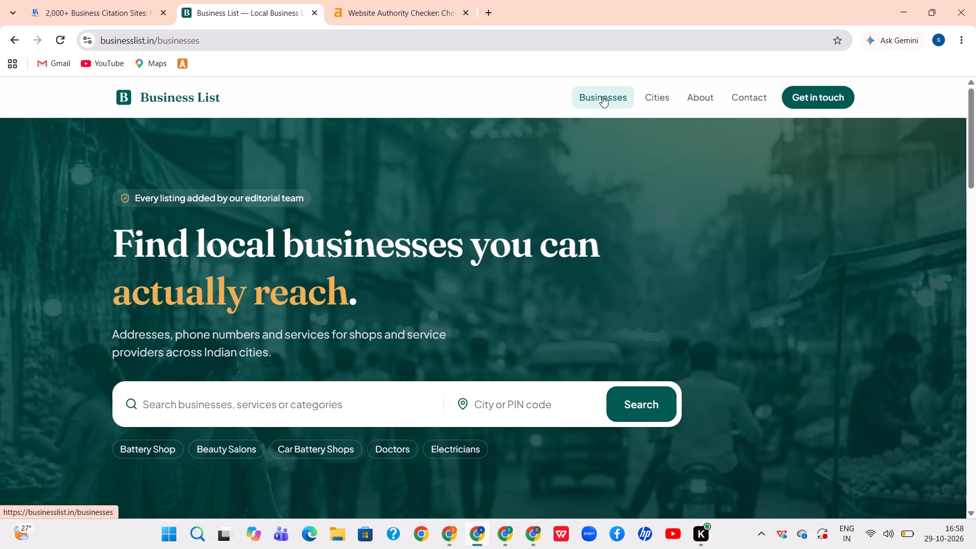
scroll(602, 96, down, 4)
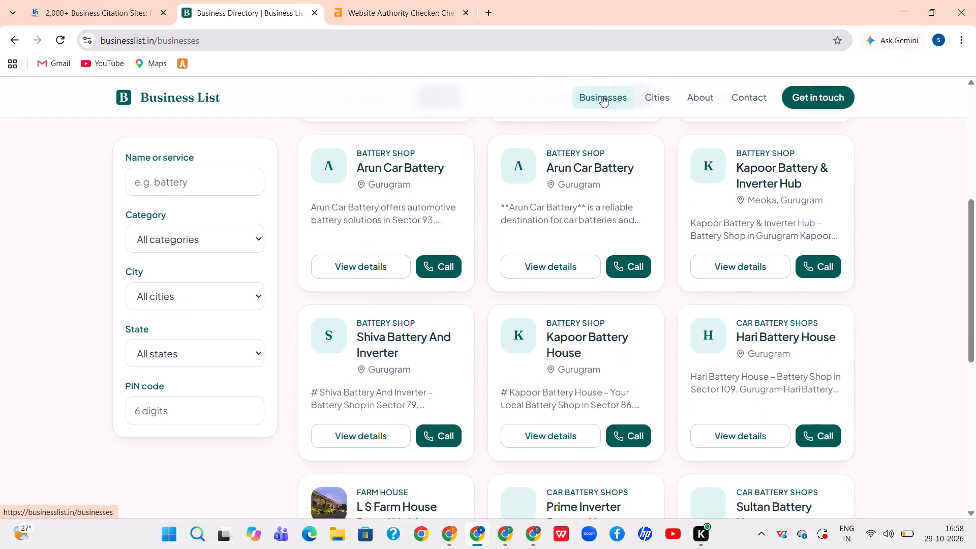
scroll(602, 96, down, 6)
scroll(602, 96, right, 8)
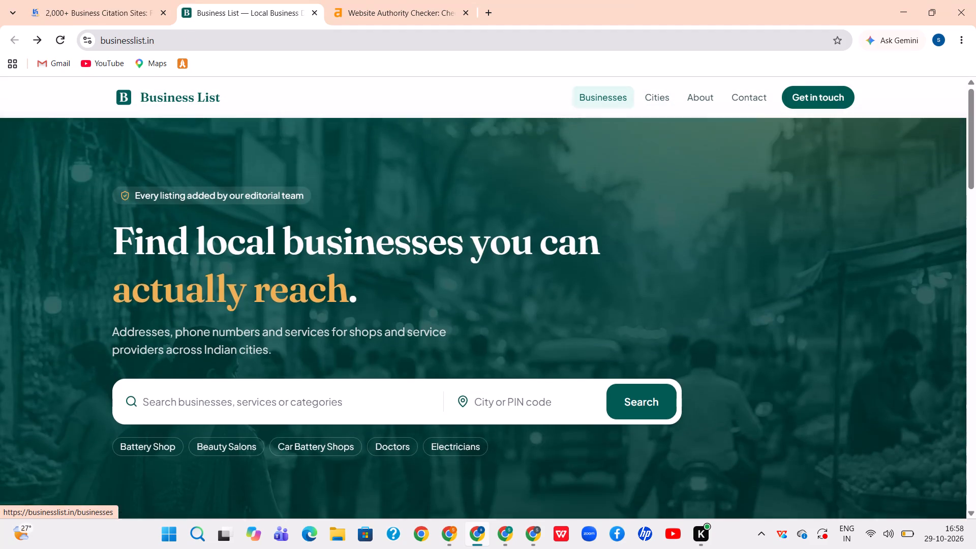
Look through the full list of cities covered by businesslist.in and return to the homepage.
scroll(545, 270, down, 9)
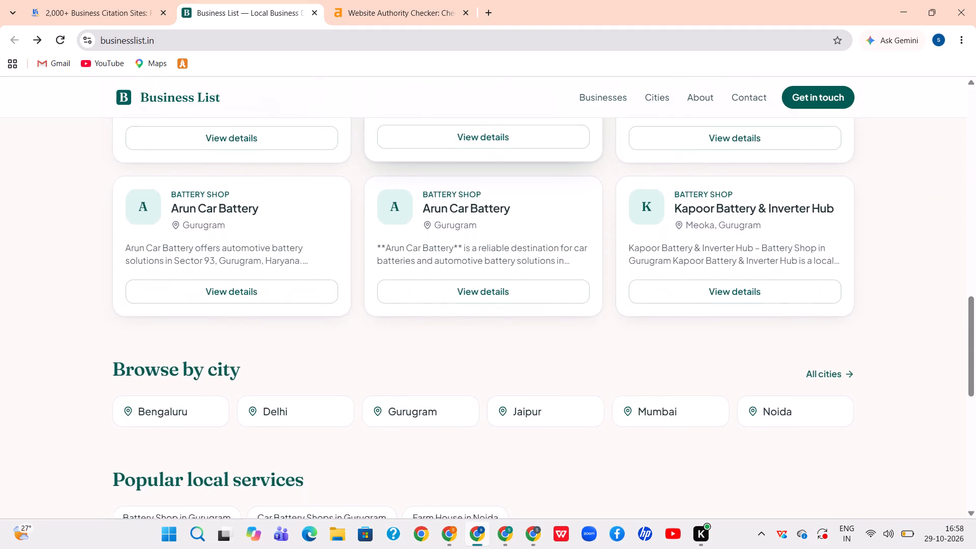
scroll(545, 270, down, 6)
scroll(545, 270, up, 4)
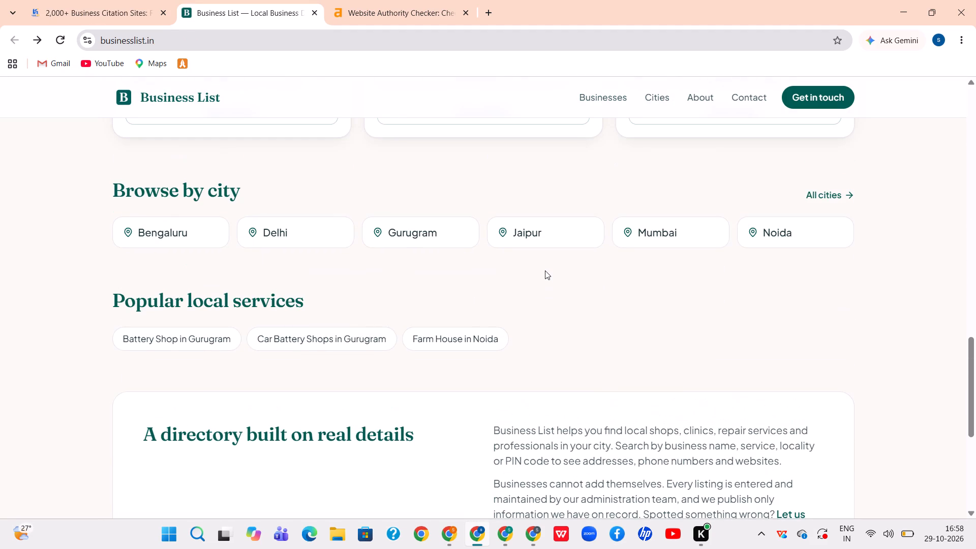
click(810, 193)
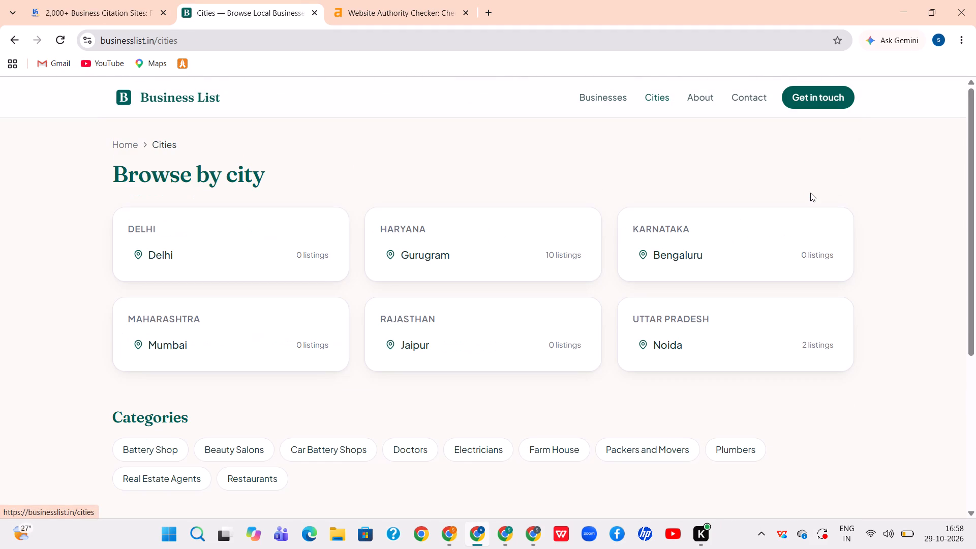
scroll(810, 193, down, 5)
scroll(810, 193, up, 5)
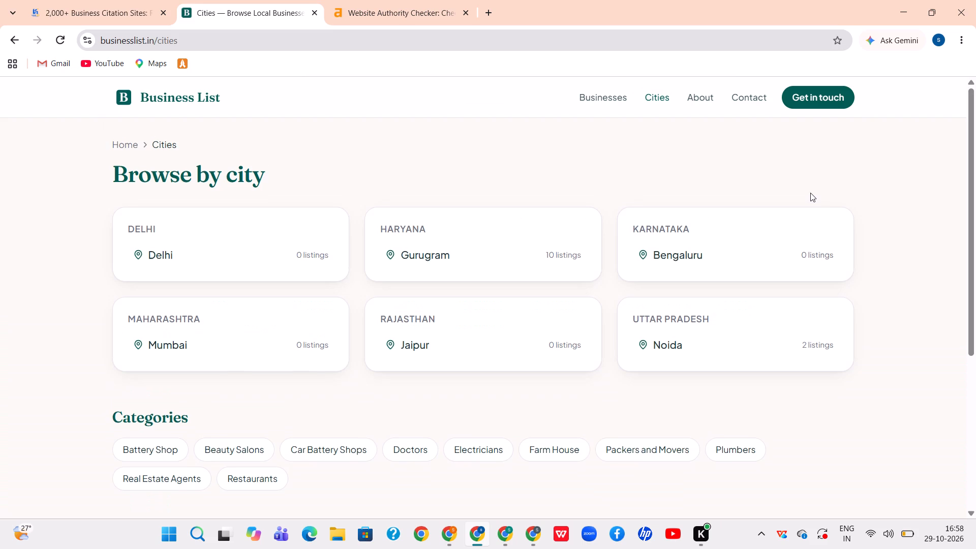
scroll(810, 193, right, 6)
Examine the recently added businesses, view the complete list of businesses, and return to the homepage.
scroll(810, 193, up, 8)
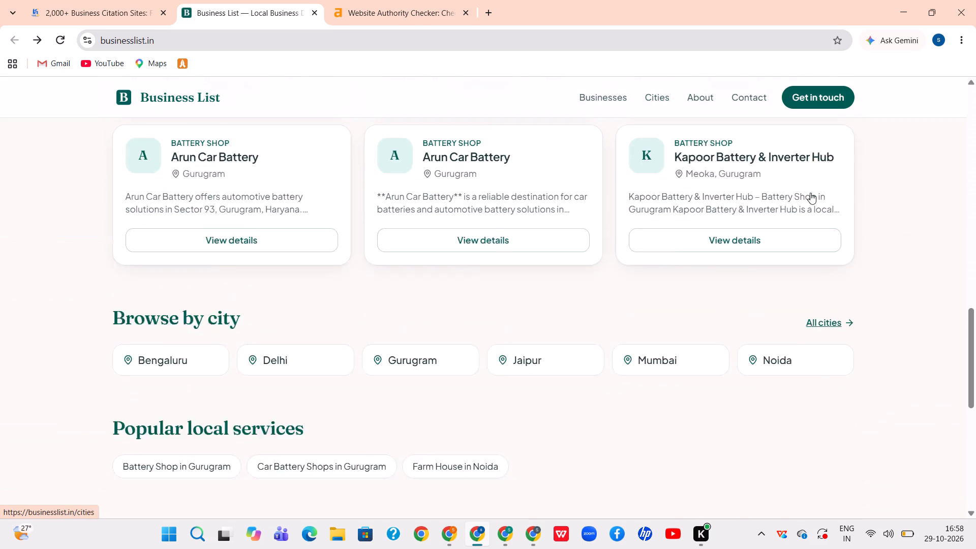
scroll(810, 193, up, 5)
scroll(810, 193, down, 2)
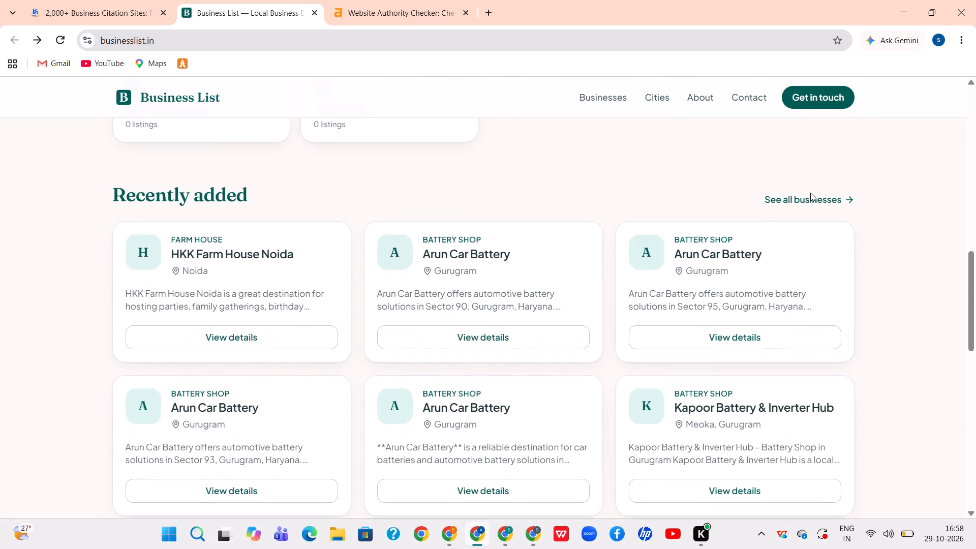
scroll(810, 193, down, 1)
scroll(810, 193, up, 2)
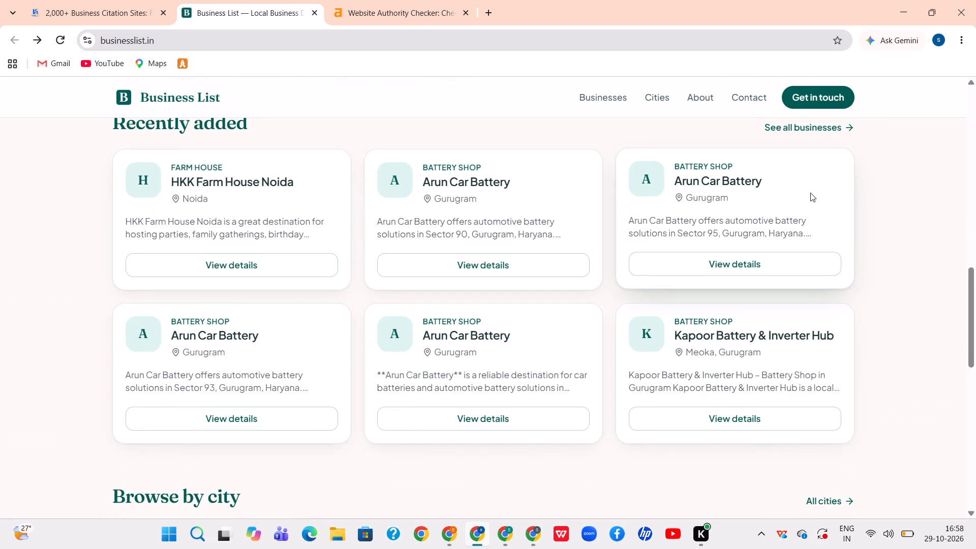
scroll(810, 193, up, 2)
click(820, 184)
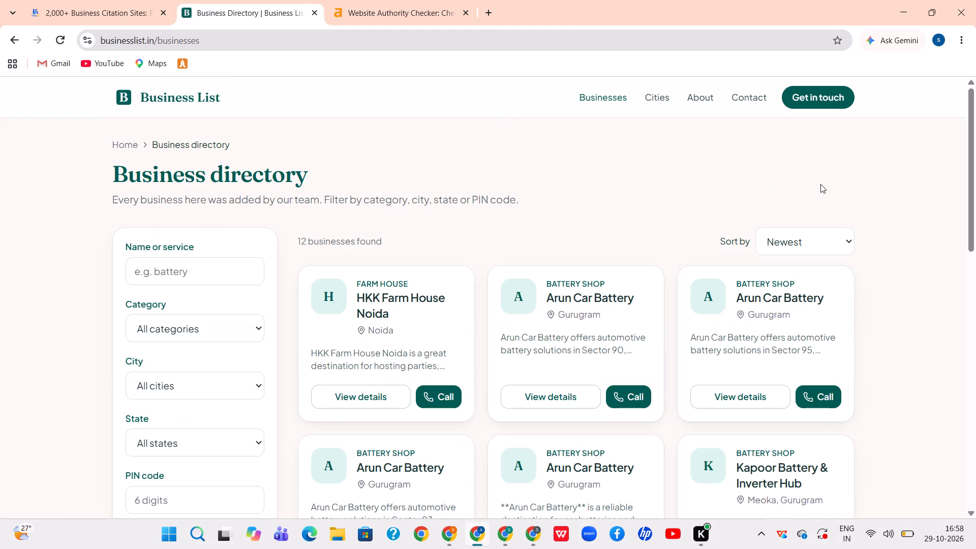
scroll(820, 184, down, 5)
scroll(820, 184, up, 6)
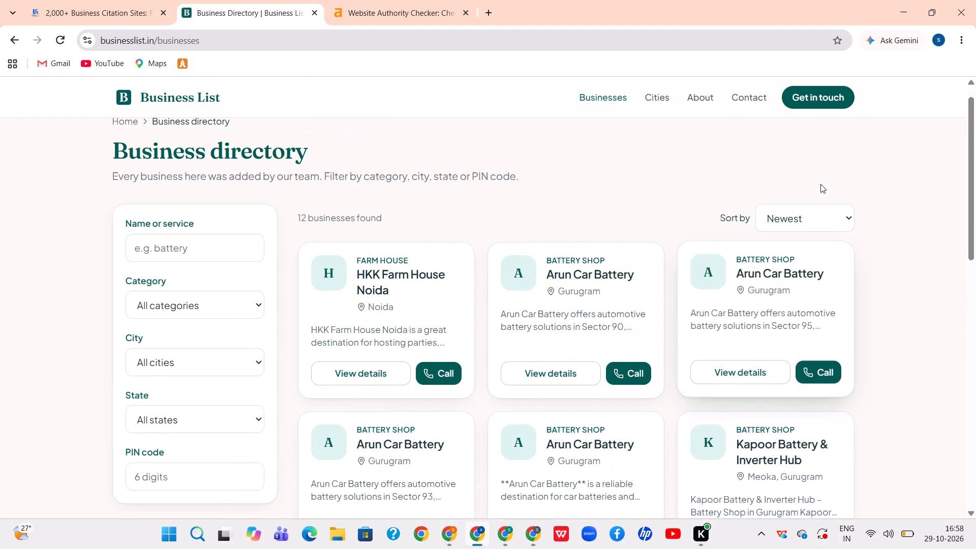
scroll(820, 184, right, 6)
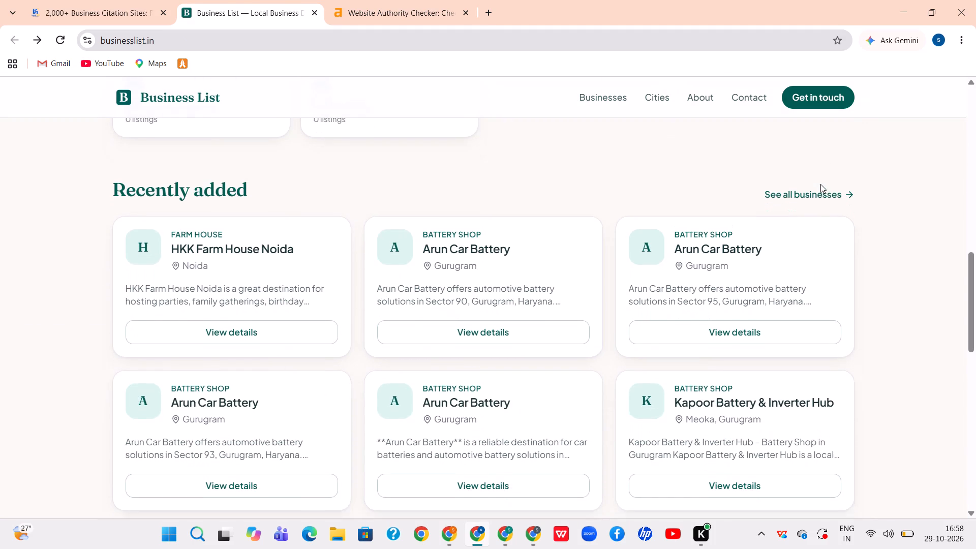
Browse all entries from the Popular categories section and return to the homepage.
scroll(820, 184, up, 8)
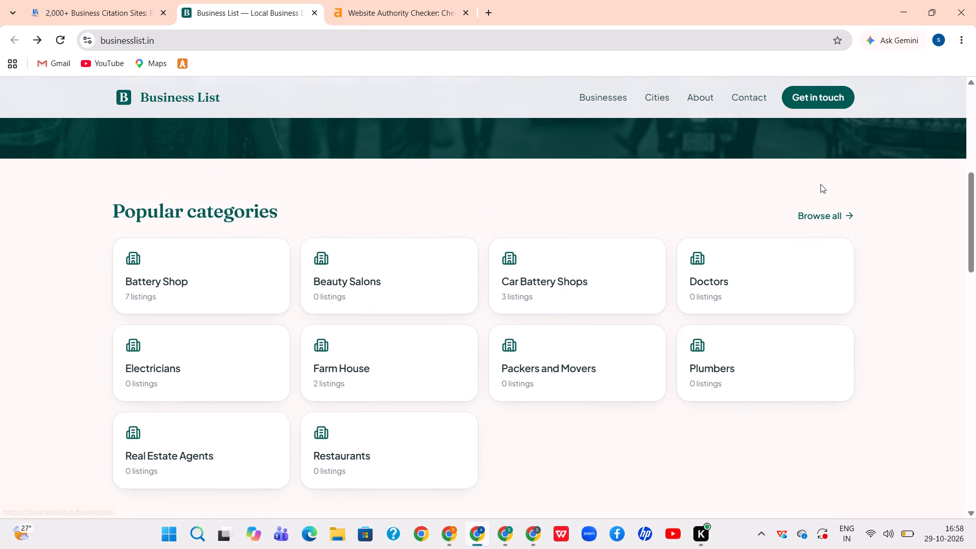
click(831, 216)
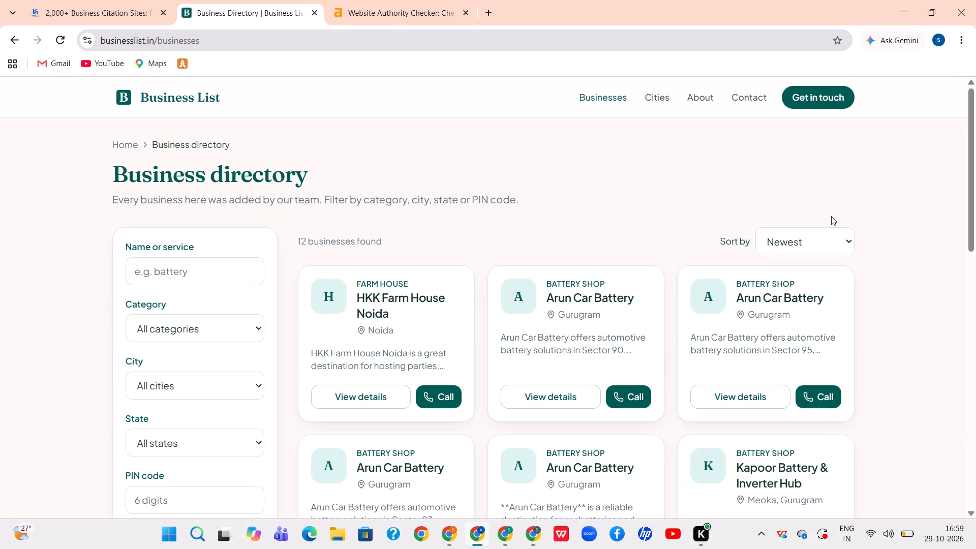
scroll(831, 216, right, 5)
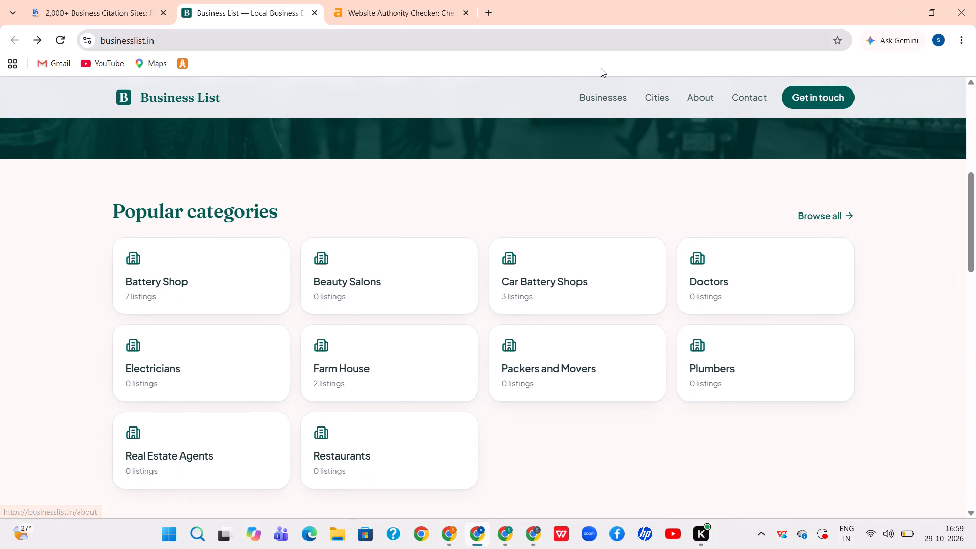
Revisit the Businesses directory page of businesslist.in and return to the homepage.
click(593, 97)
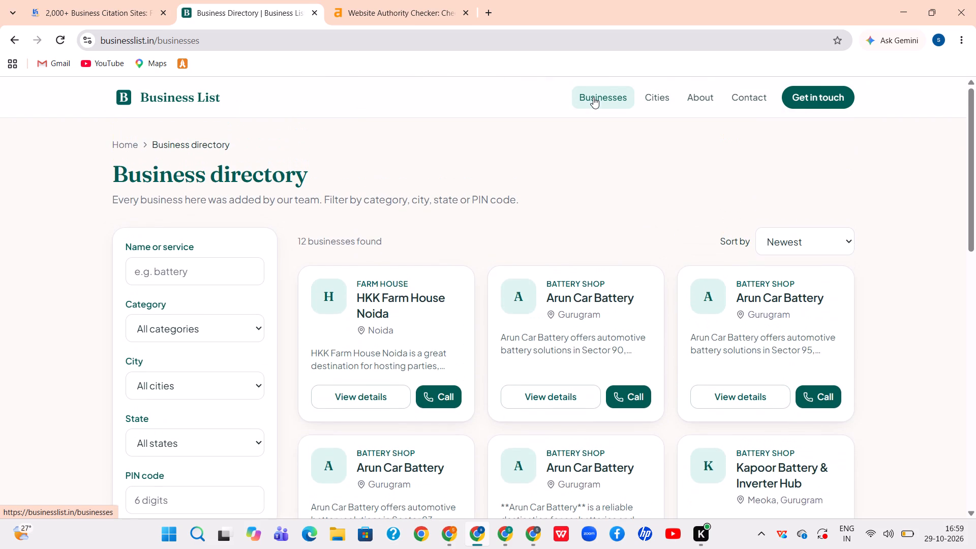
scroll(593, 97, right, 7)
scroll(593, 97, up, 7)
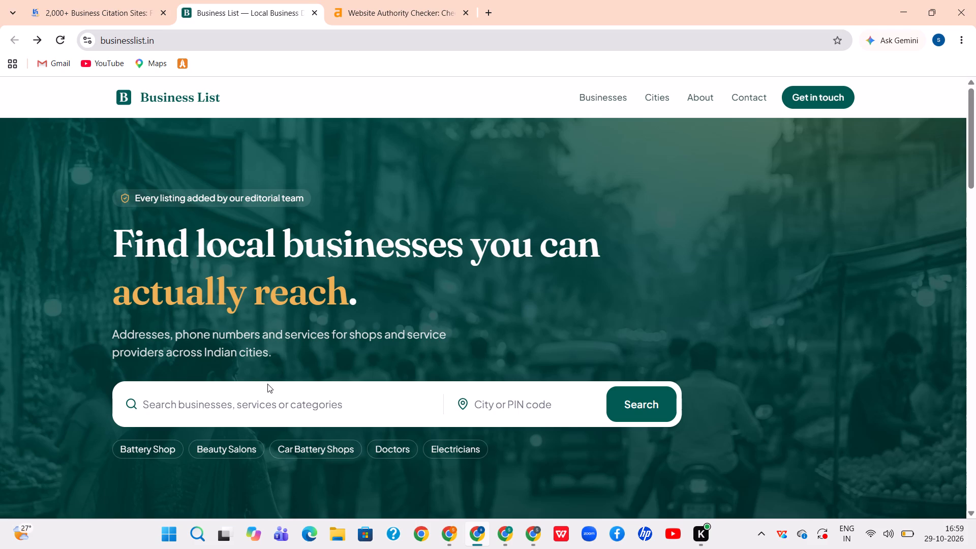
click(259, 398)
Read the Contact us page for how to get a business listed and return to the homepage.
click(808, 101)
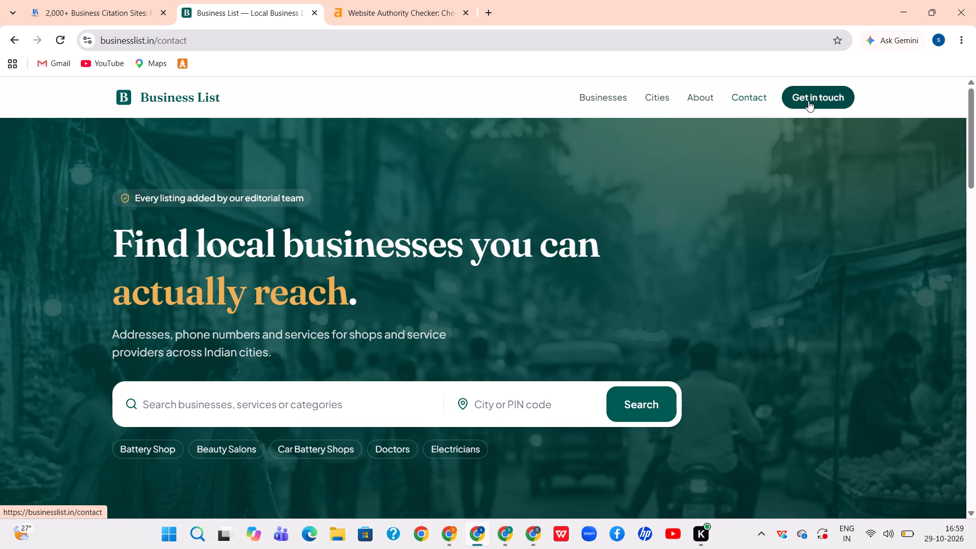
scroll(808, 101, right, 1)
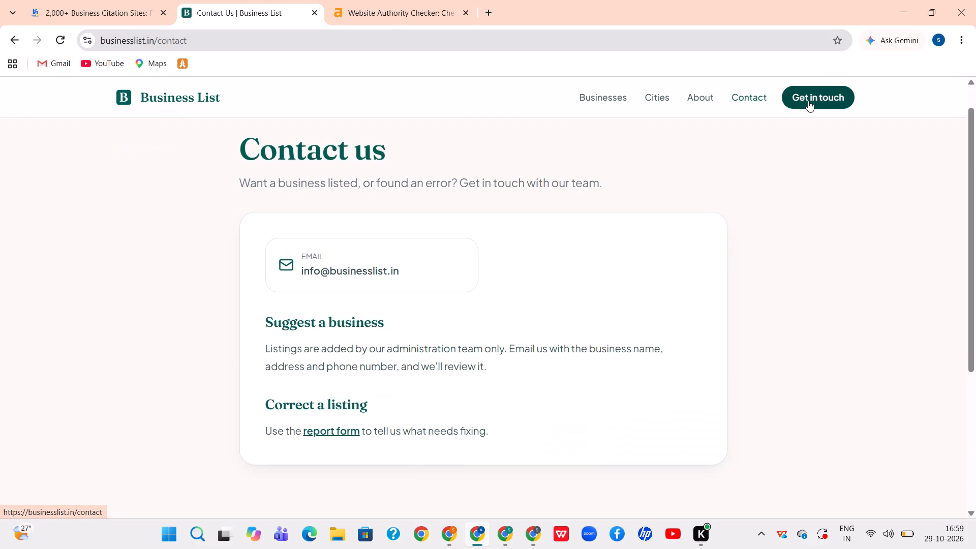
scroll(808, 101, right, 1)
scroll(808, 101, down, 1)
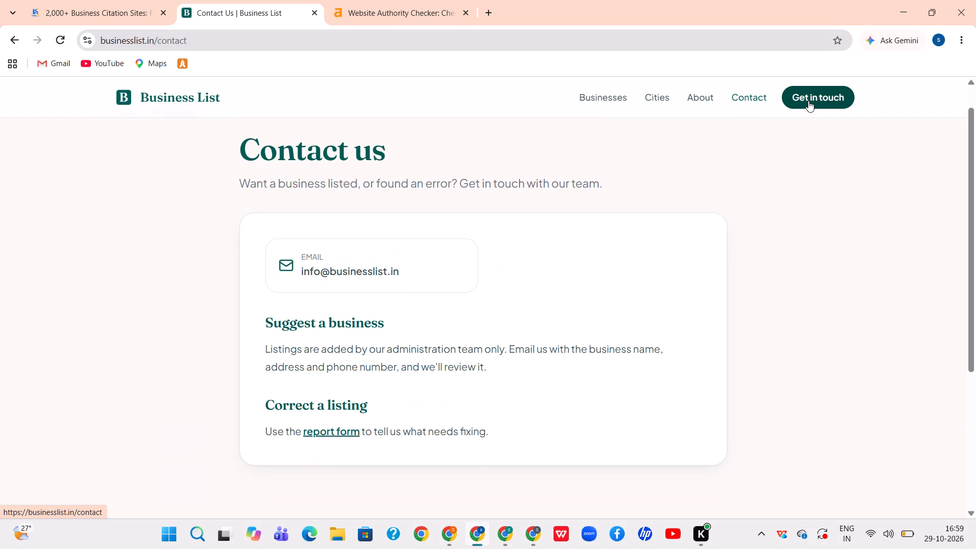
scroll(808, 101, right, 6)
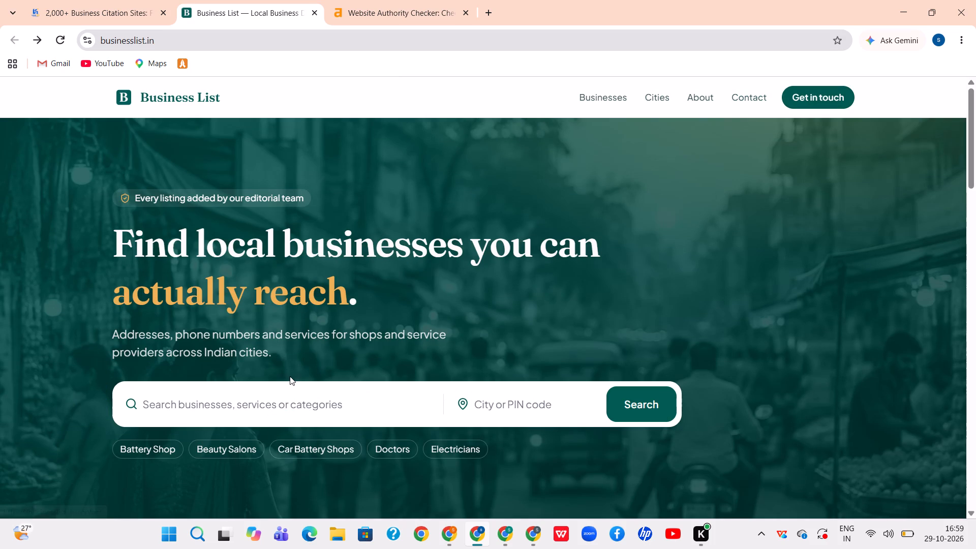
Copy the name "IT Campus Guru - IT Training Institute in Nagpur" from its Google Business Profile into the businesslist.in homepage business search.
click(278, 409)
click(455, 535)
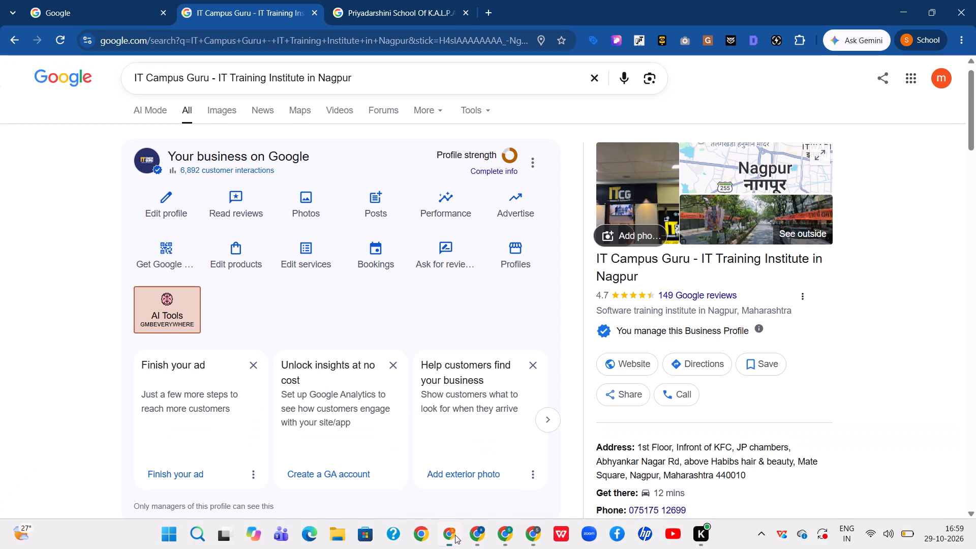
triple_click(663, 274)
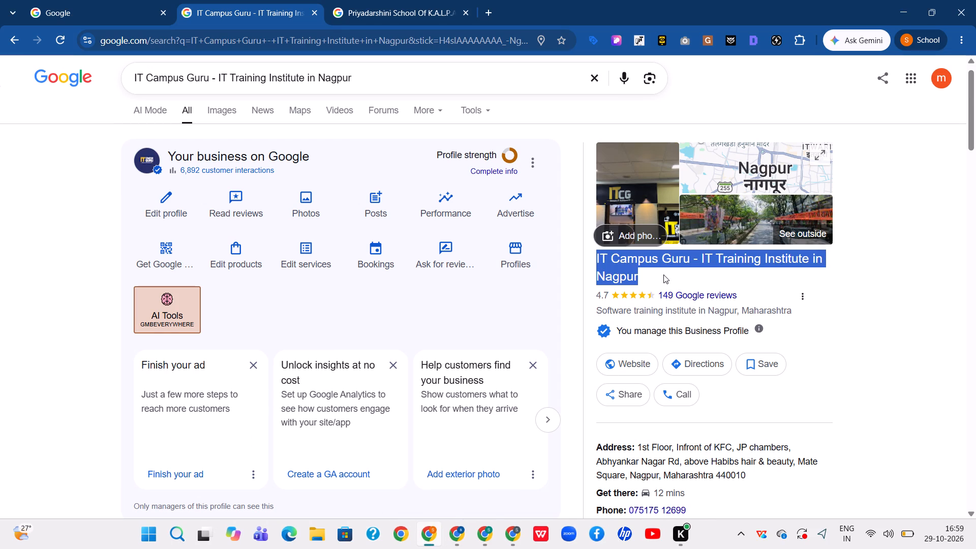
double_click(663, 274)
key(ctrl+c)
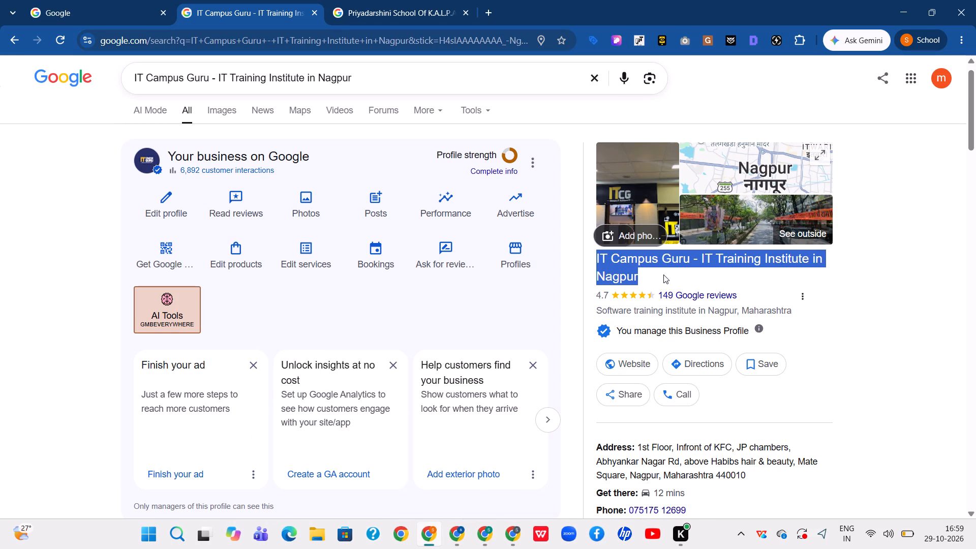
click(663, 274)
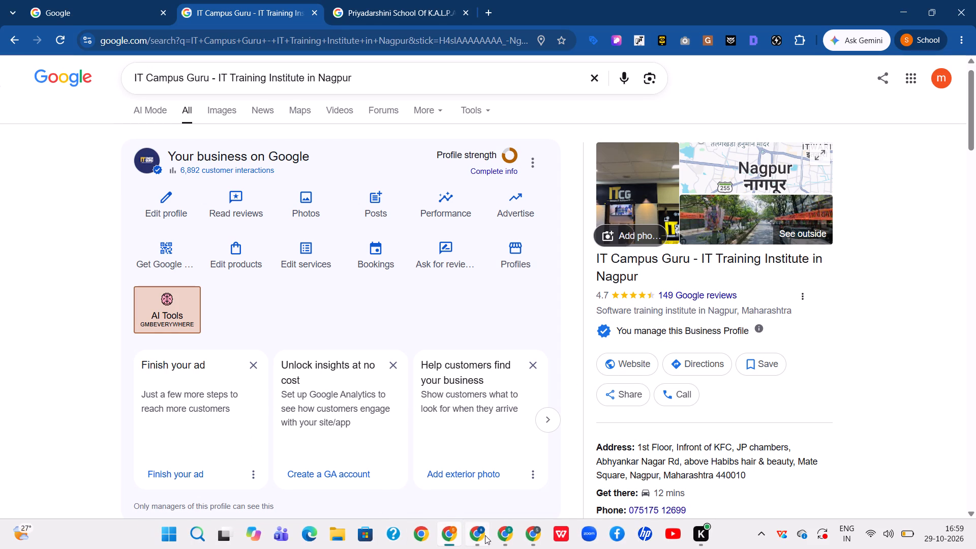
click(485, 535)
key(ctrl+v)
Open the city or PIN code suggestions for the business search.
click(523, 398)
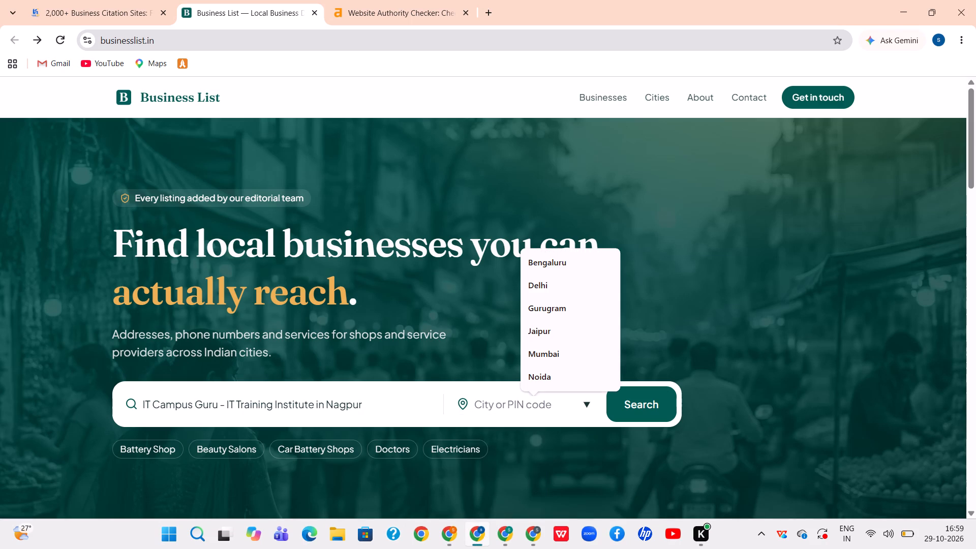
Search businesslist.in for IT Campus Guru - IT Training Institute in Nagpur with city Nagpur, check the results, and close the site.
text(Nagpur)
click(663, 394)
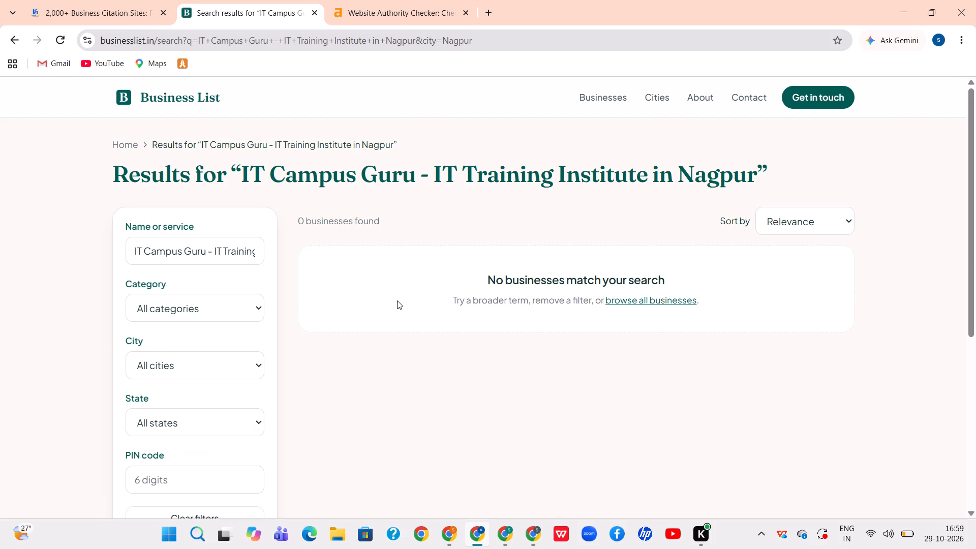
key(Page_Down)
scroll(397, 300, up, 4)
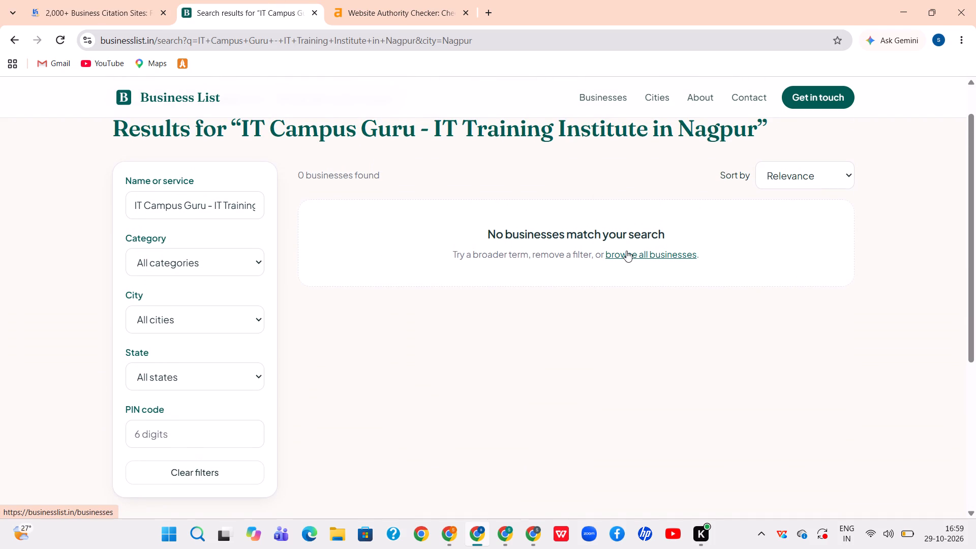
click(314, 12)
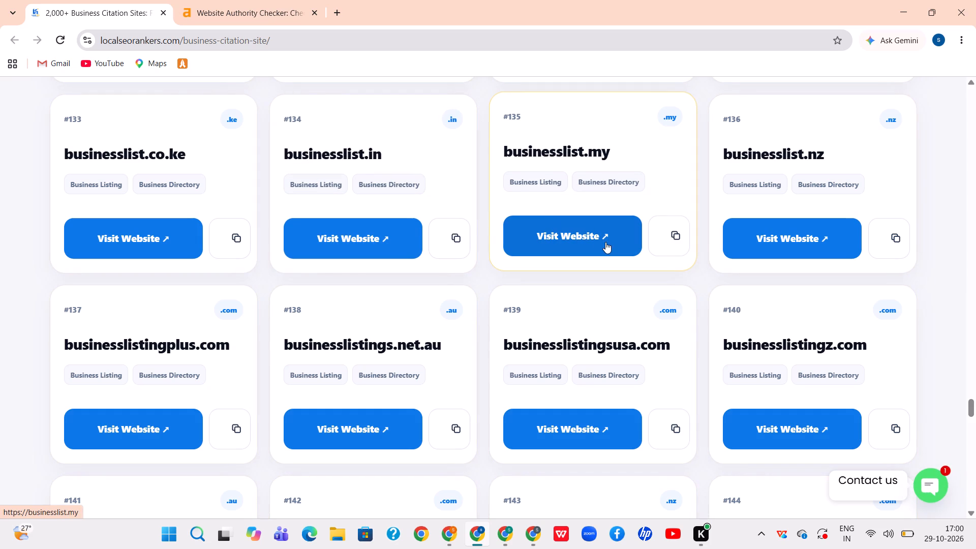
Visit businesslist.my from the citation sites list to check its homepage, and close it.
click(605, 242)
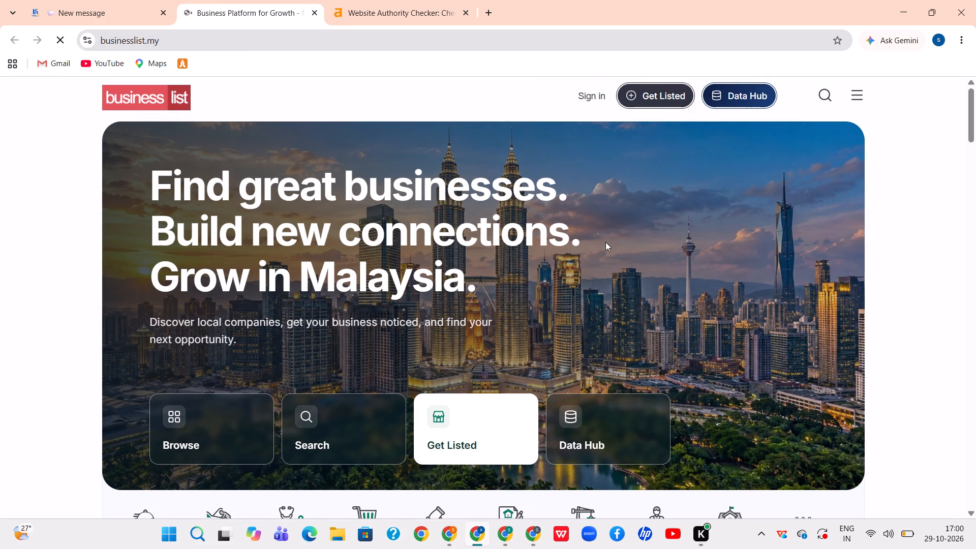
click(313, 12)
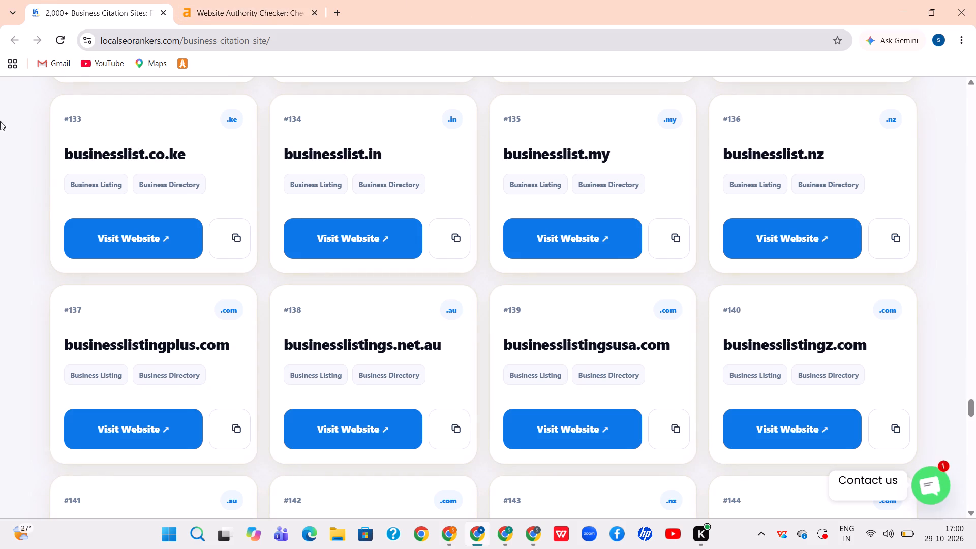
Open businesslistingplus.com from the citation sites list, keep it open, and return to the list.
click(176, 423)
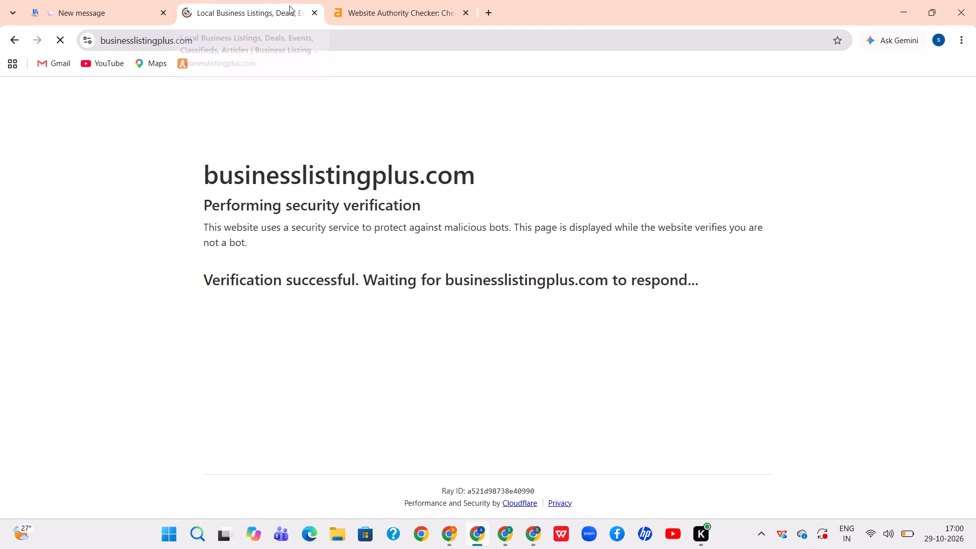
click(149, 0)
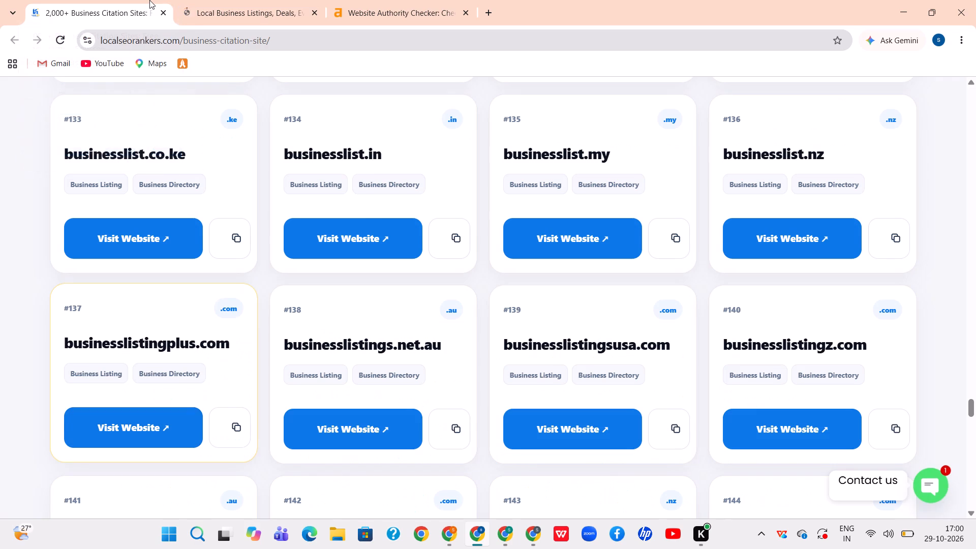
Revisit businesslist.in from the citation sites list and close it again.
click(353, 215)
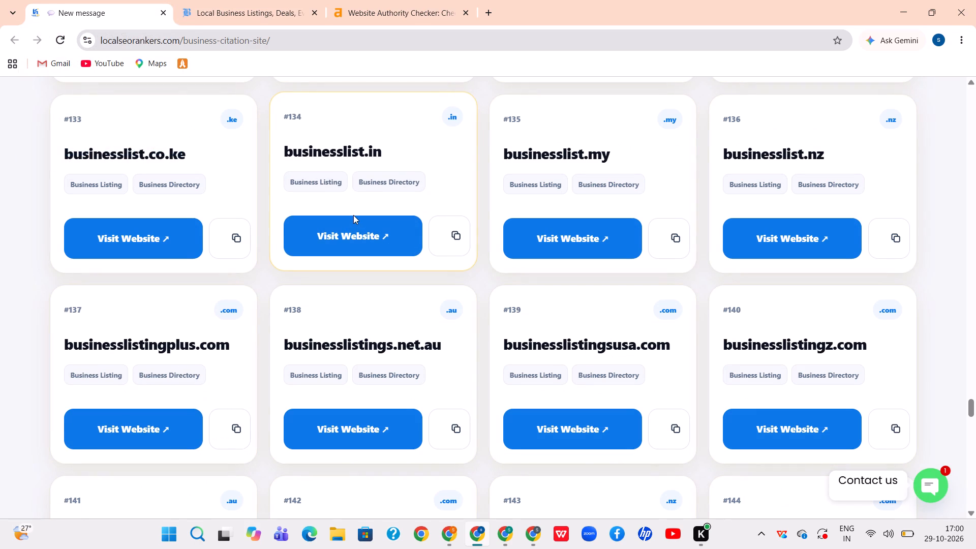
click(353, 225)
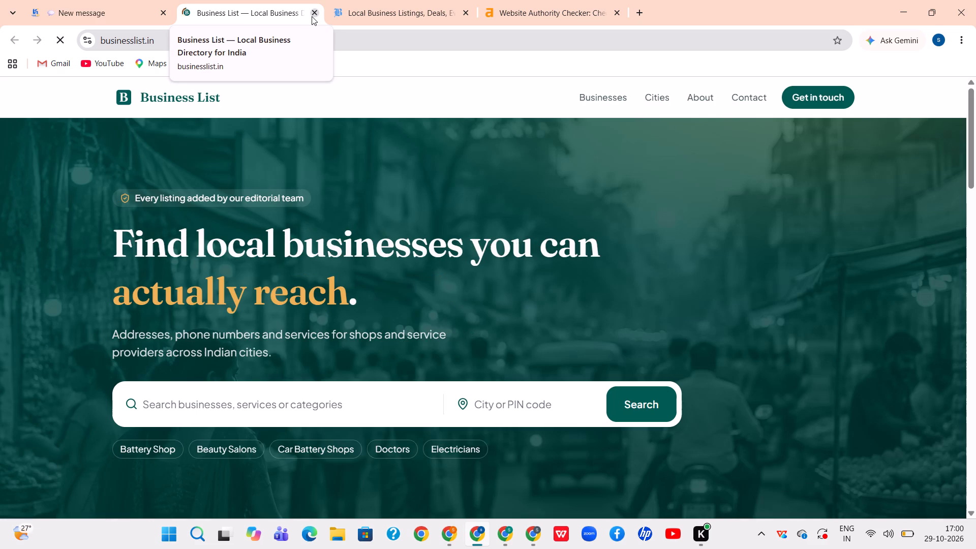
click(312, 16)
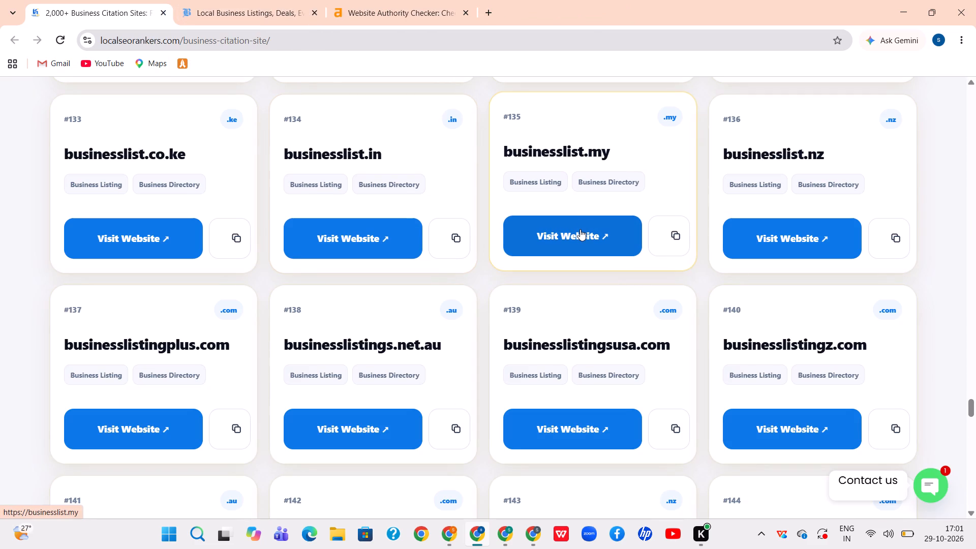
Revisit businesslist.my from the citation sites list and close it again.
click(580, 229)
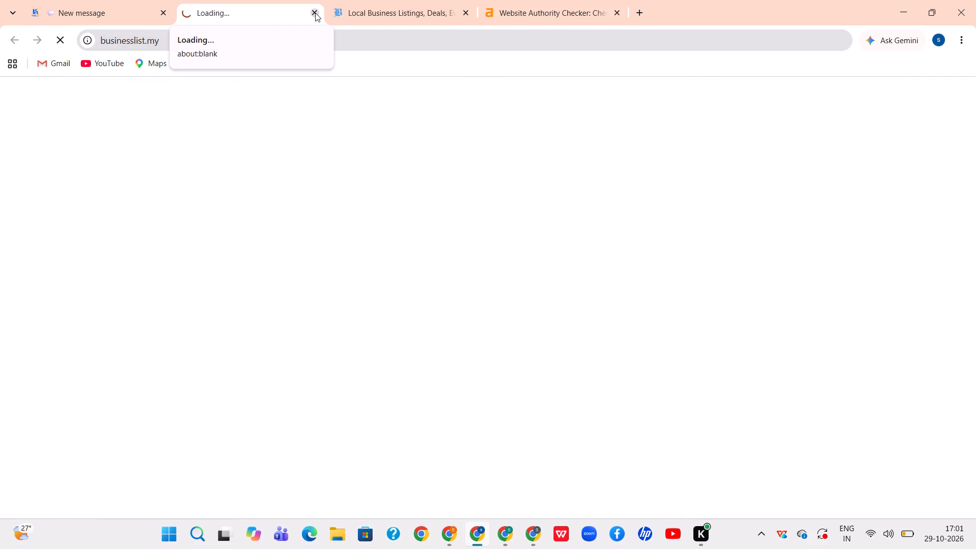
click(315, 13)
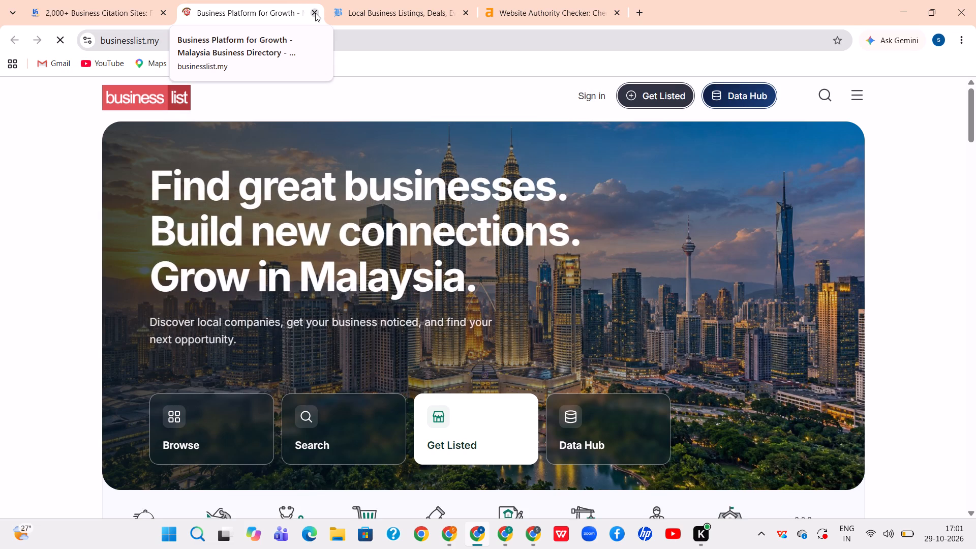
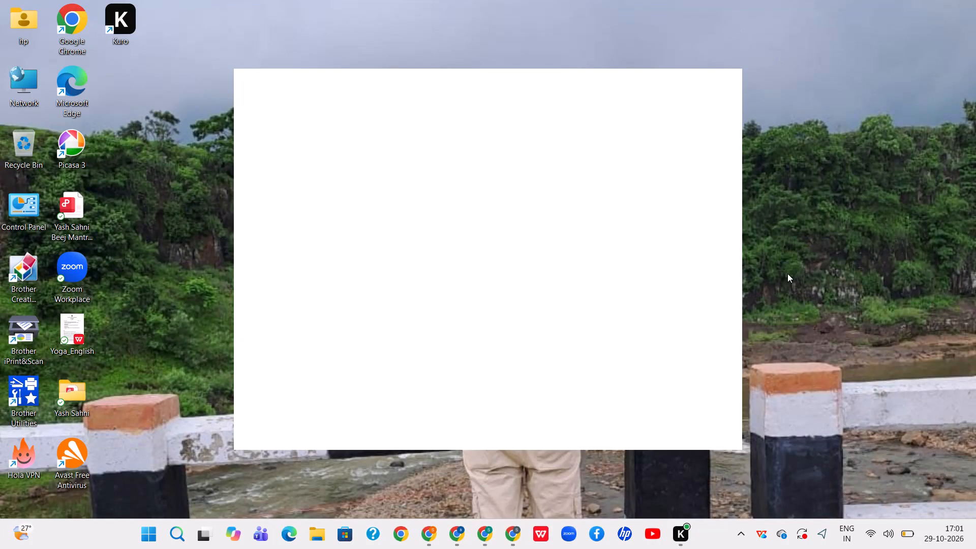
Open the Shut Down Windows dialog from the desktop and choose Sleep as the action for the computer.
click(787, 273)
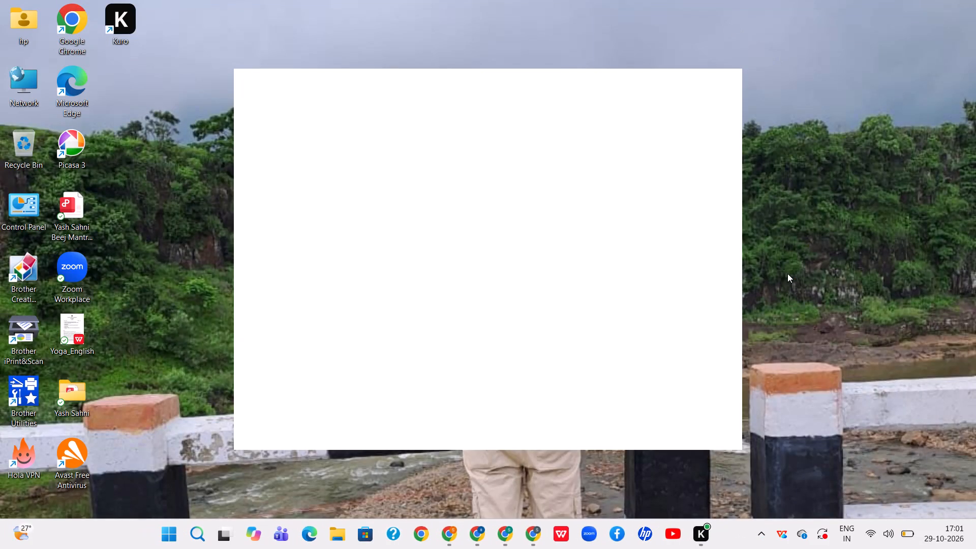
key(alt+F4)
key(Up)
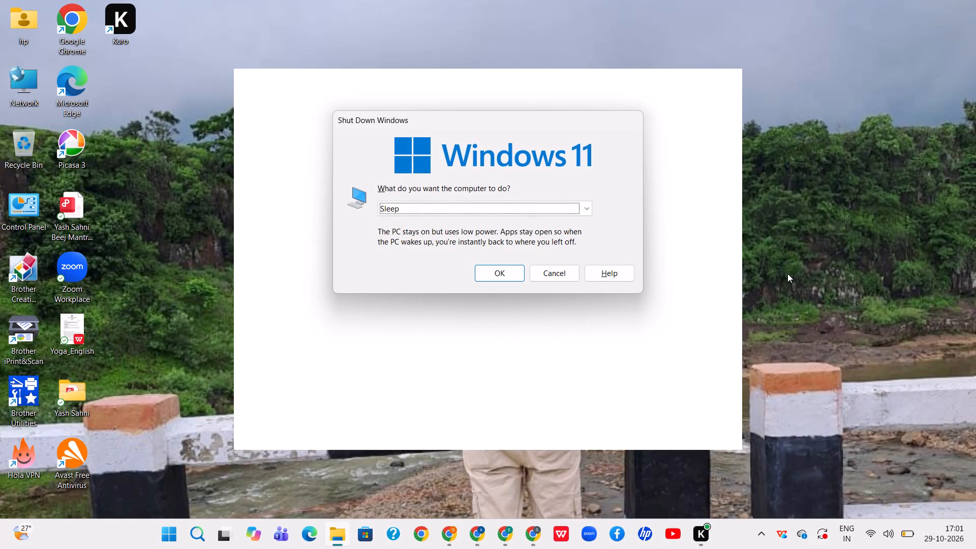